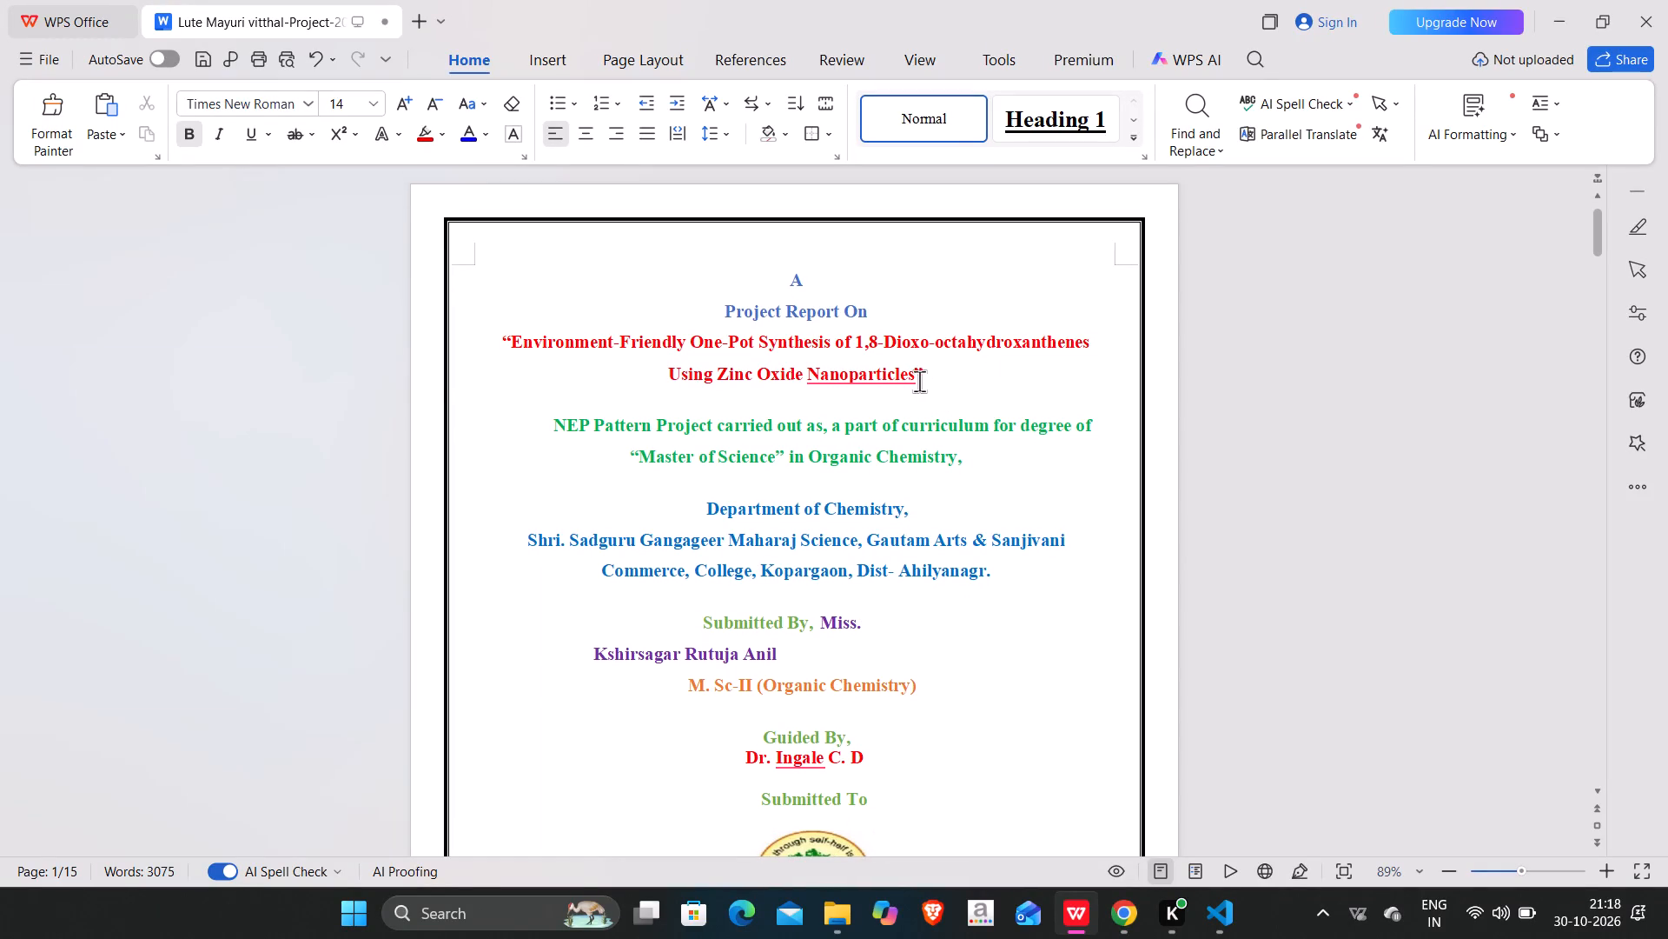
Replace the project title inside the quotation marks on the cover page with the copied title "Eco-friendly synthesis of Dioxo -octohydraxanthene derivatives".
{"action": "left_click_drag", "start_coordinate": [911, 378], "coordinate": [509, 332]}
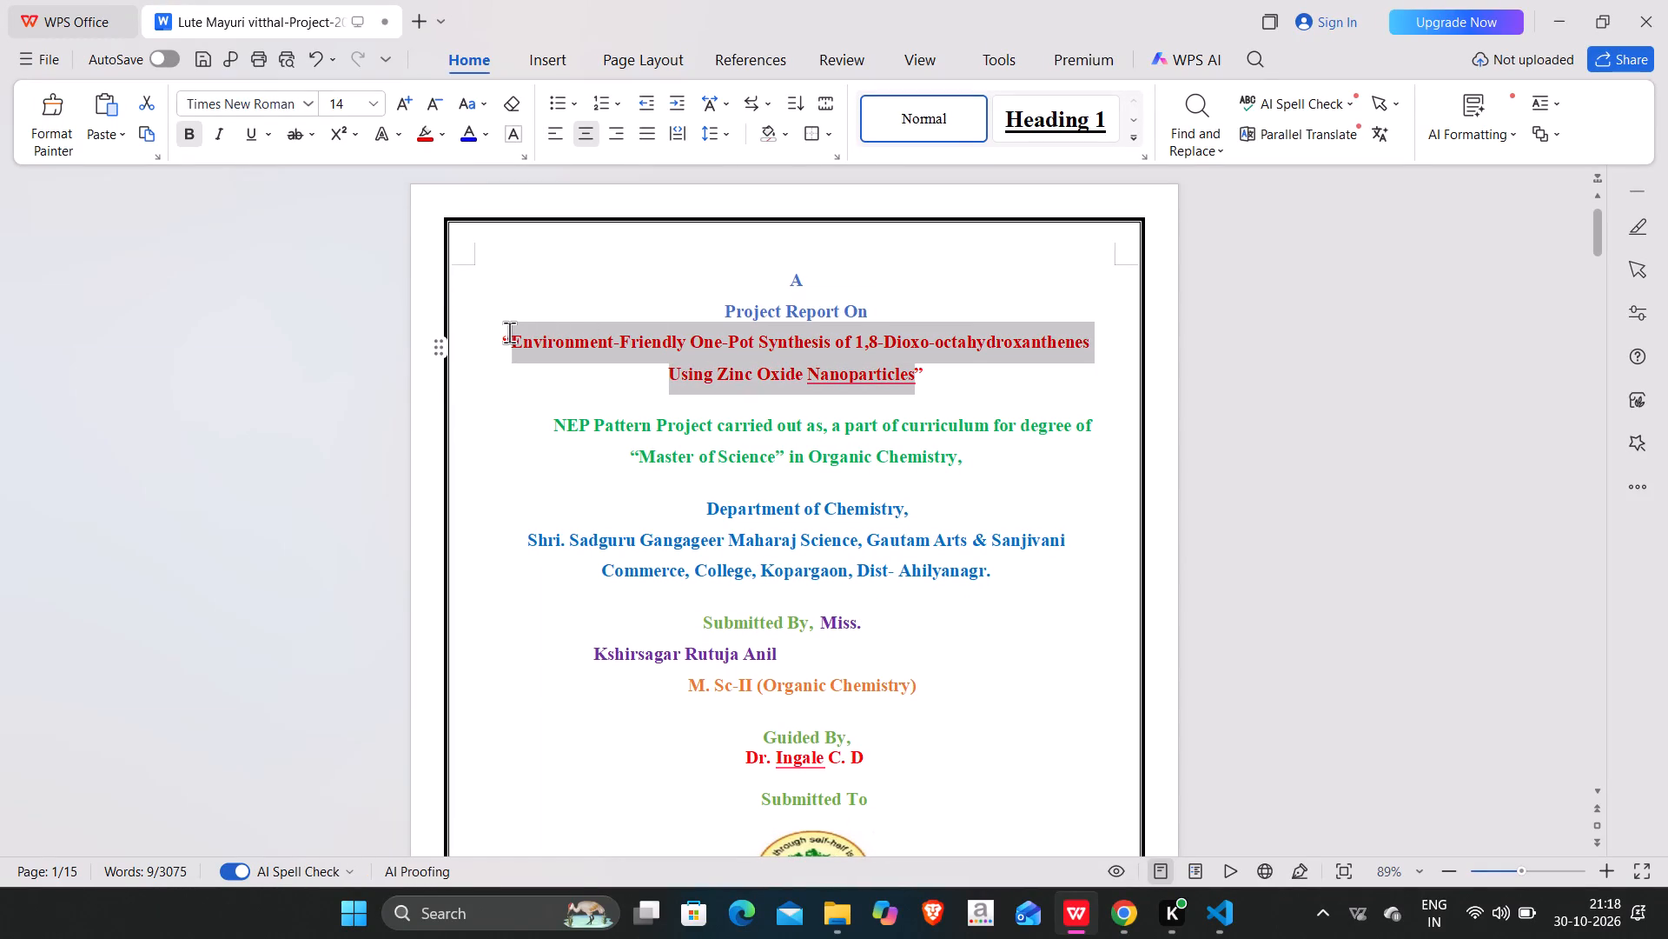
{"action": "left_click_drag", "start_coordinate": [509, 332], "coordinate": [508, 332]}
{"action": "key", "text": "ctrl+v"}
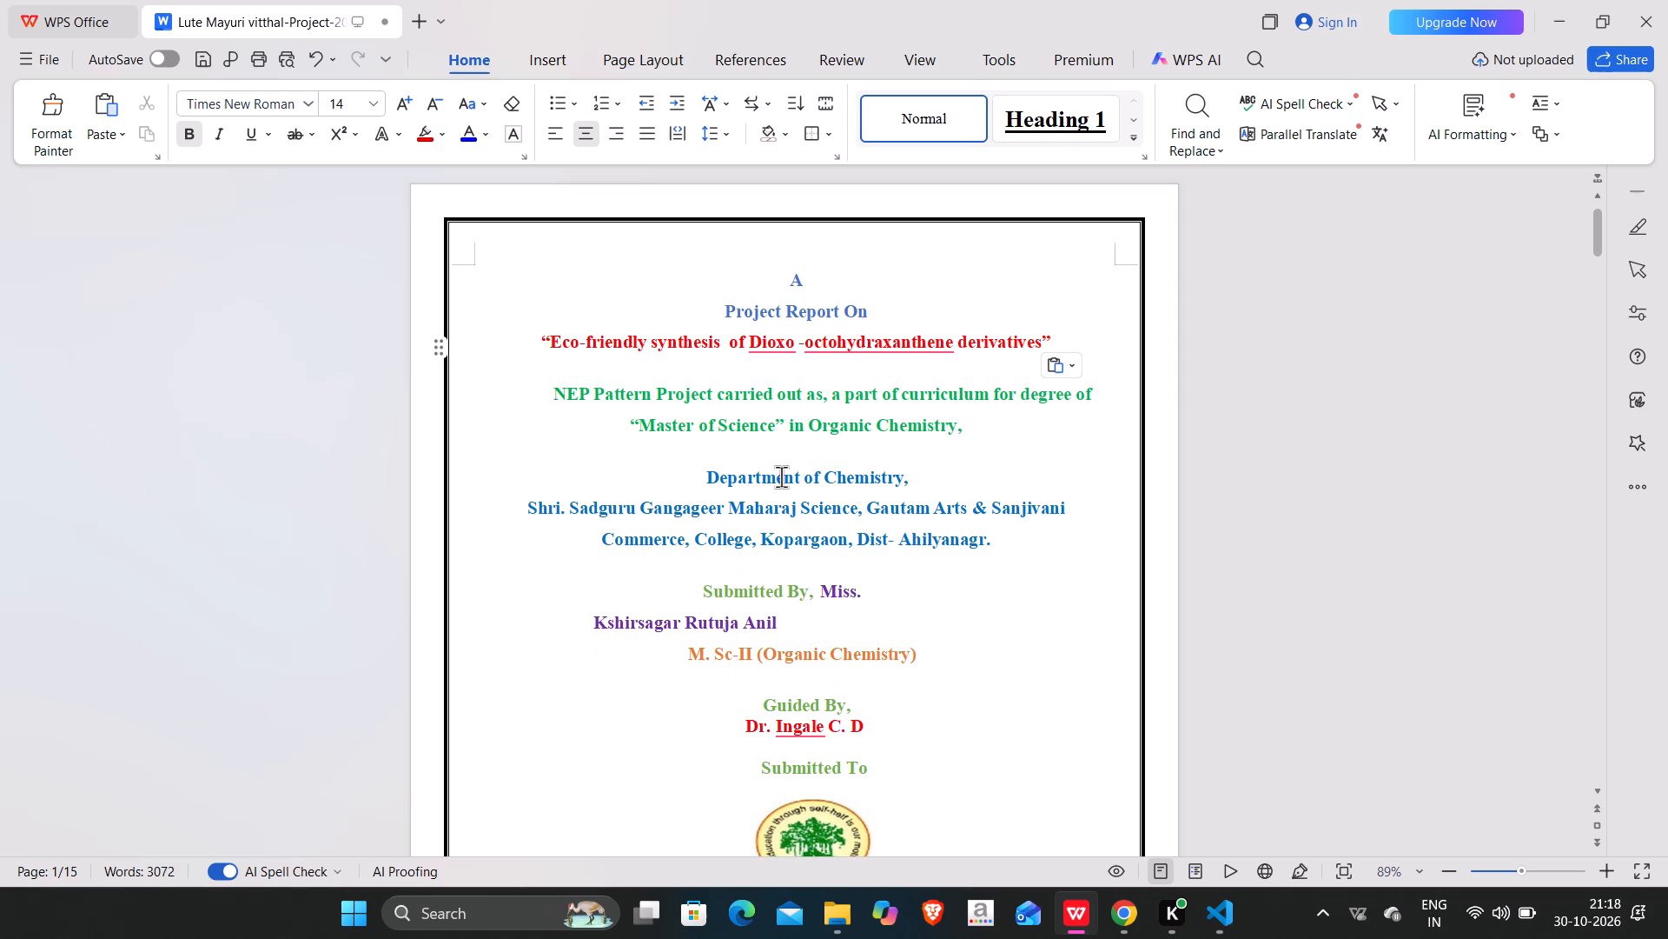
Replace the quoted project title in the Certificate paragraph with the copied title “Eco-friendly synthesis of Dioxo -octohydraxanthene derivatives”.
{"action": "scroll", "coordinate": [816, 576], "scroll_direction": "down", "scroll_amount": 3}
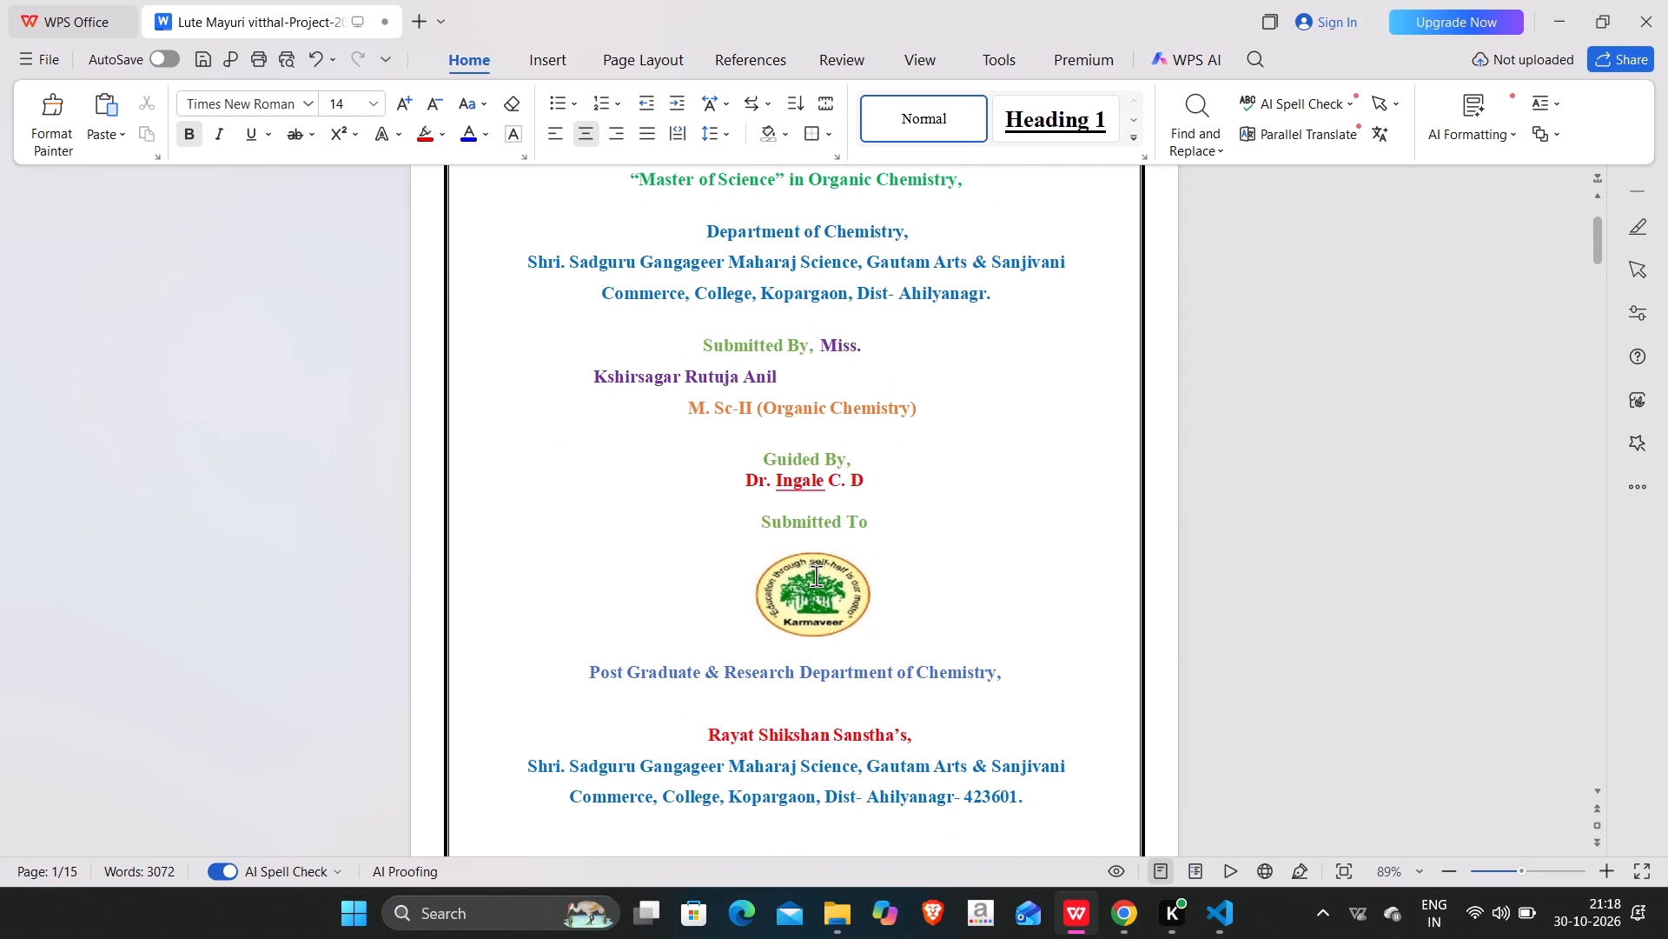
{"action": "scroll", "coordinate": [816, 576], "scroll_direction": "down", "scroll_amount": 6}
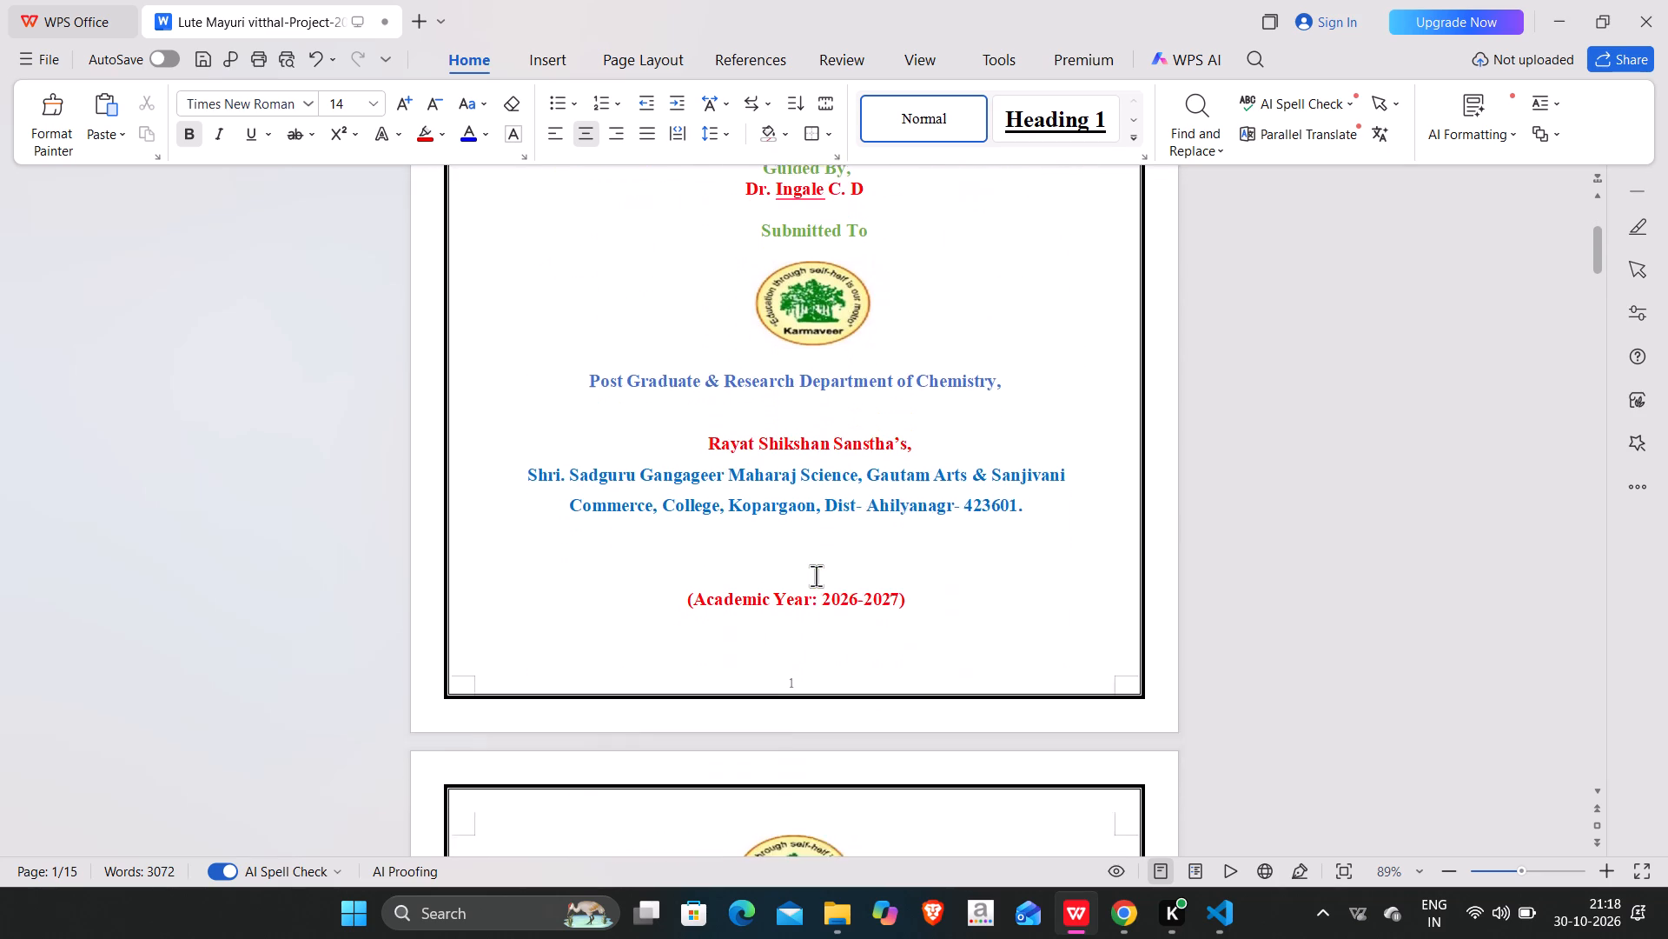
{"action": "scroll", "coordinate": [816, 576], "scroll_direction": "down", "scroll_amount": 10}
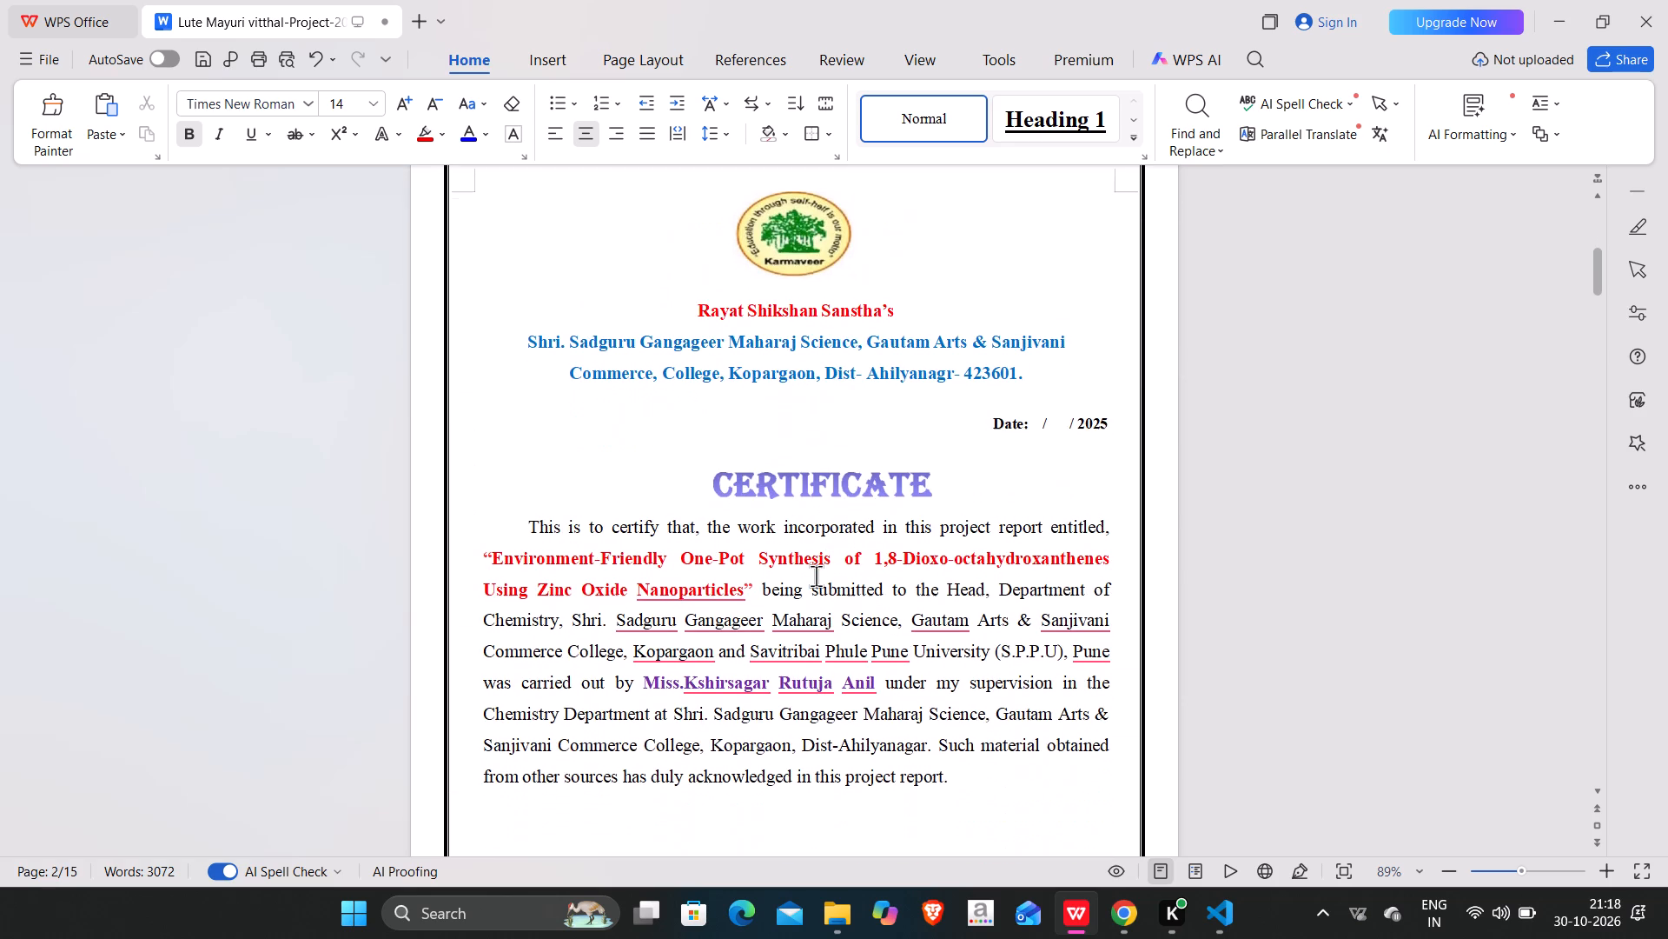
{"action": "left_click_drag", "start_coordinate": [741, 591], "coordinate": [574, 580]}
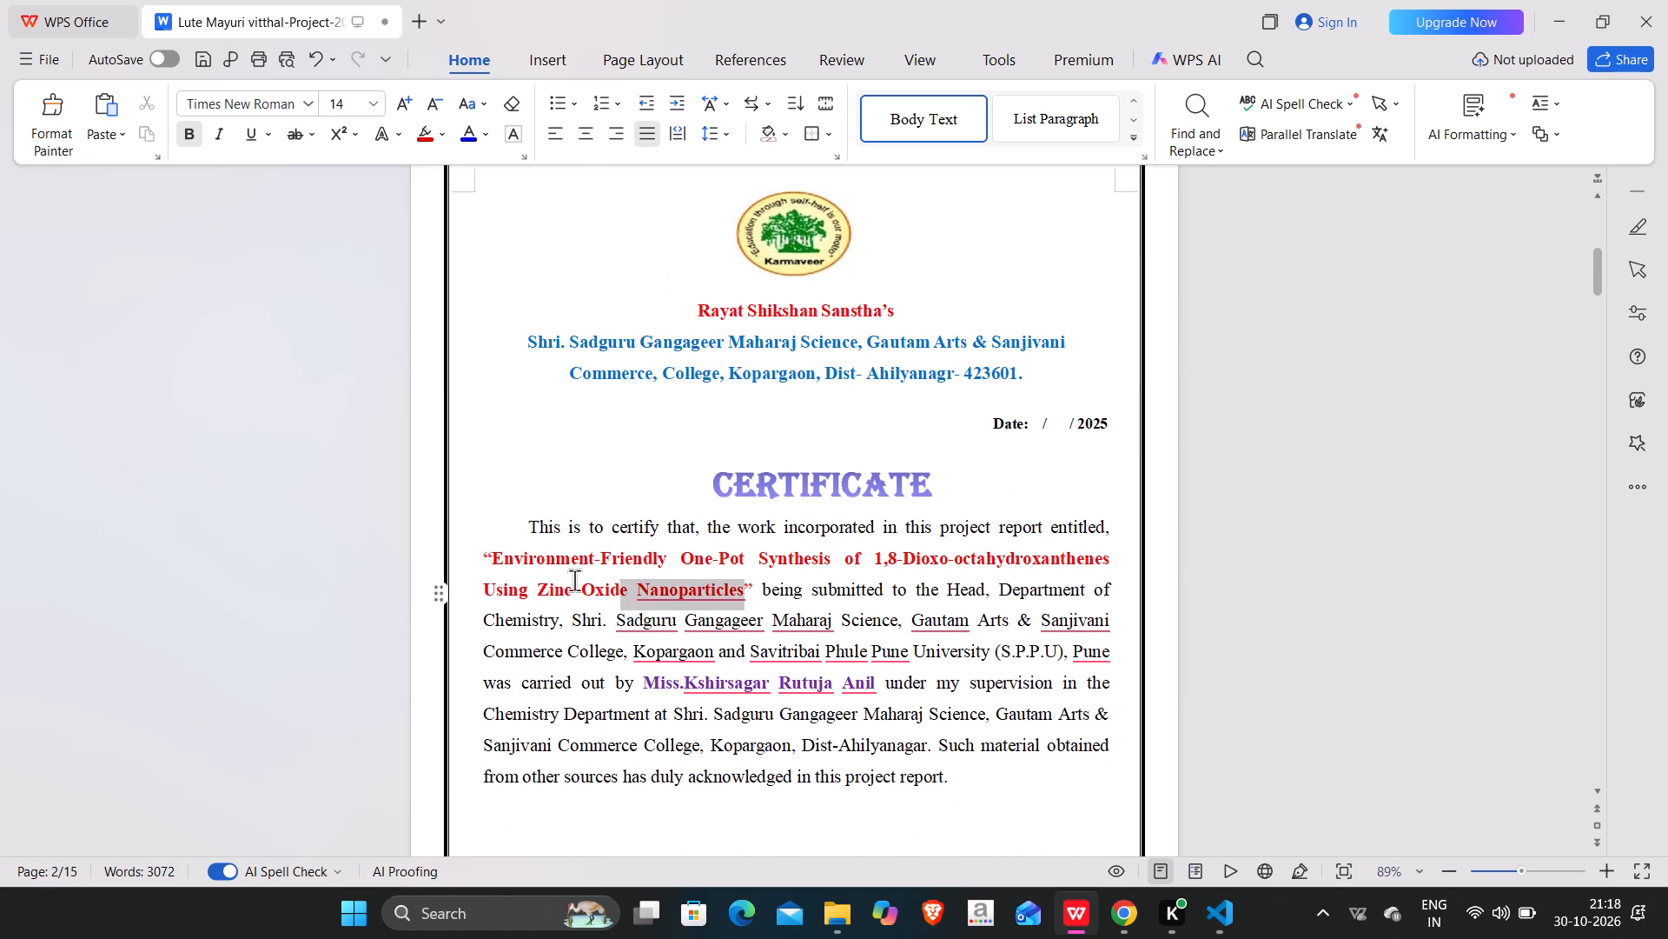
{"action": "left_click_drag", "start_coordinate": [574, 580], "coordinate": [493, 562]}
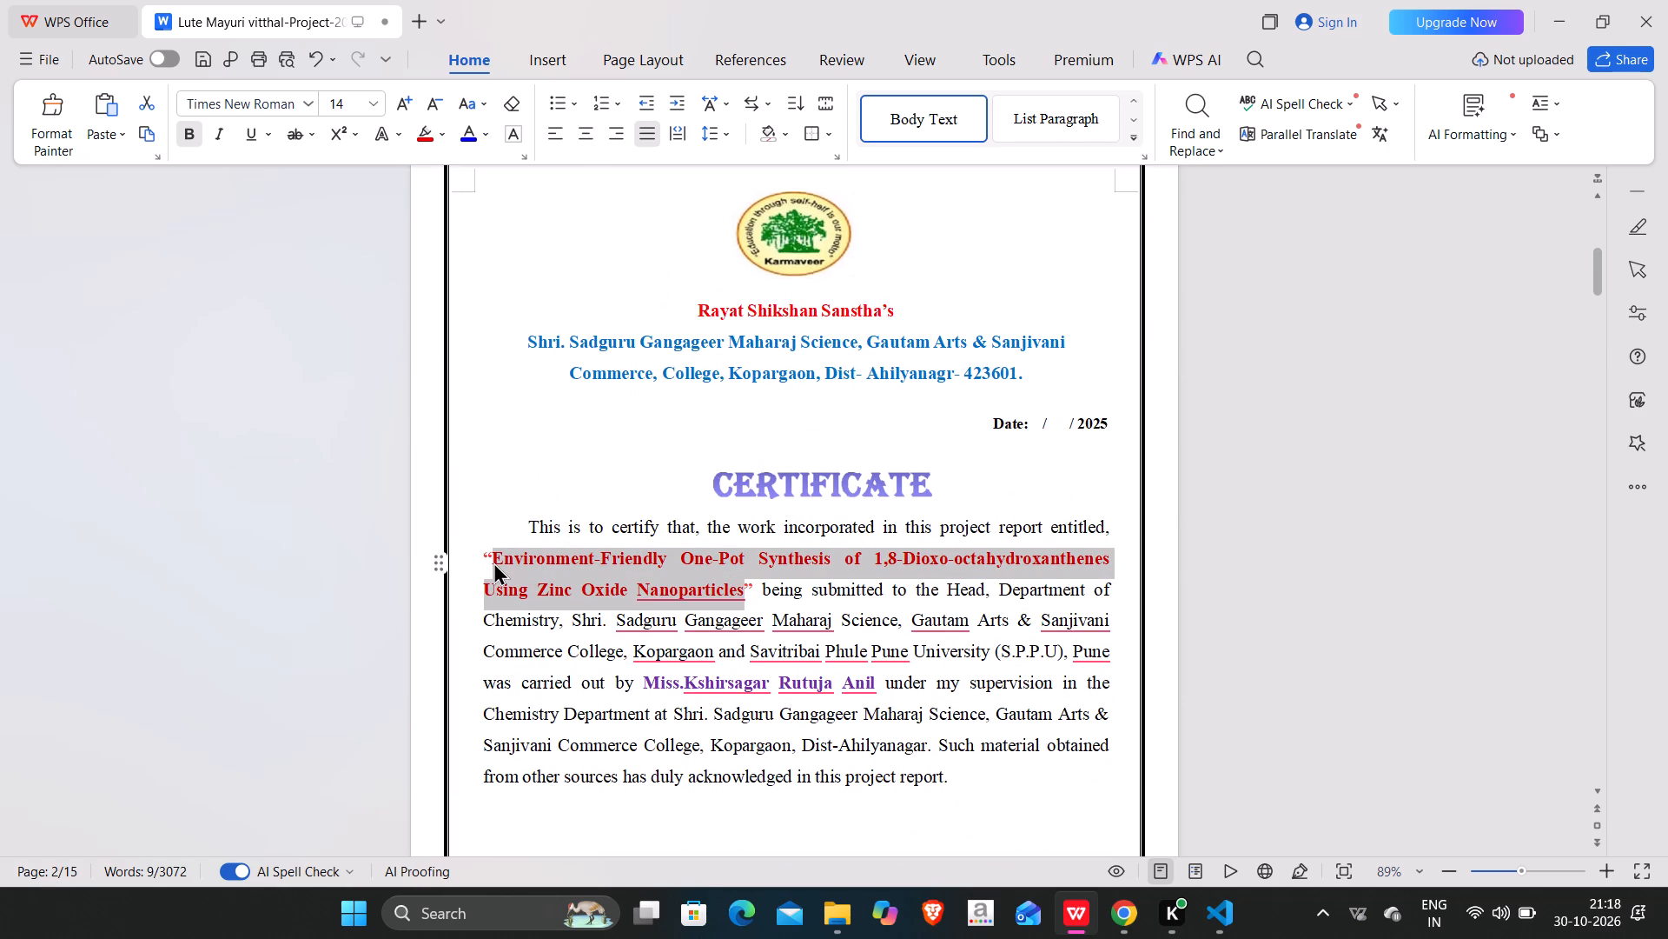
{"action": "key", "text": "ctrl+v"}
Replace the quoted project title in the opening sentence of the Acknowledgement with the same copied title.
{"action": "scroll", "coordinate": [493, 562], "scroll_direction": "down", "scroll_amount": 7}
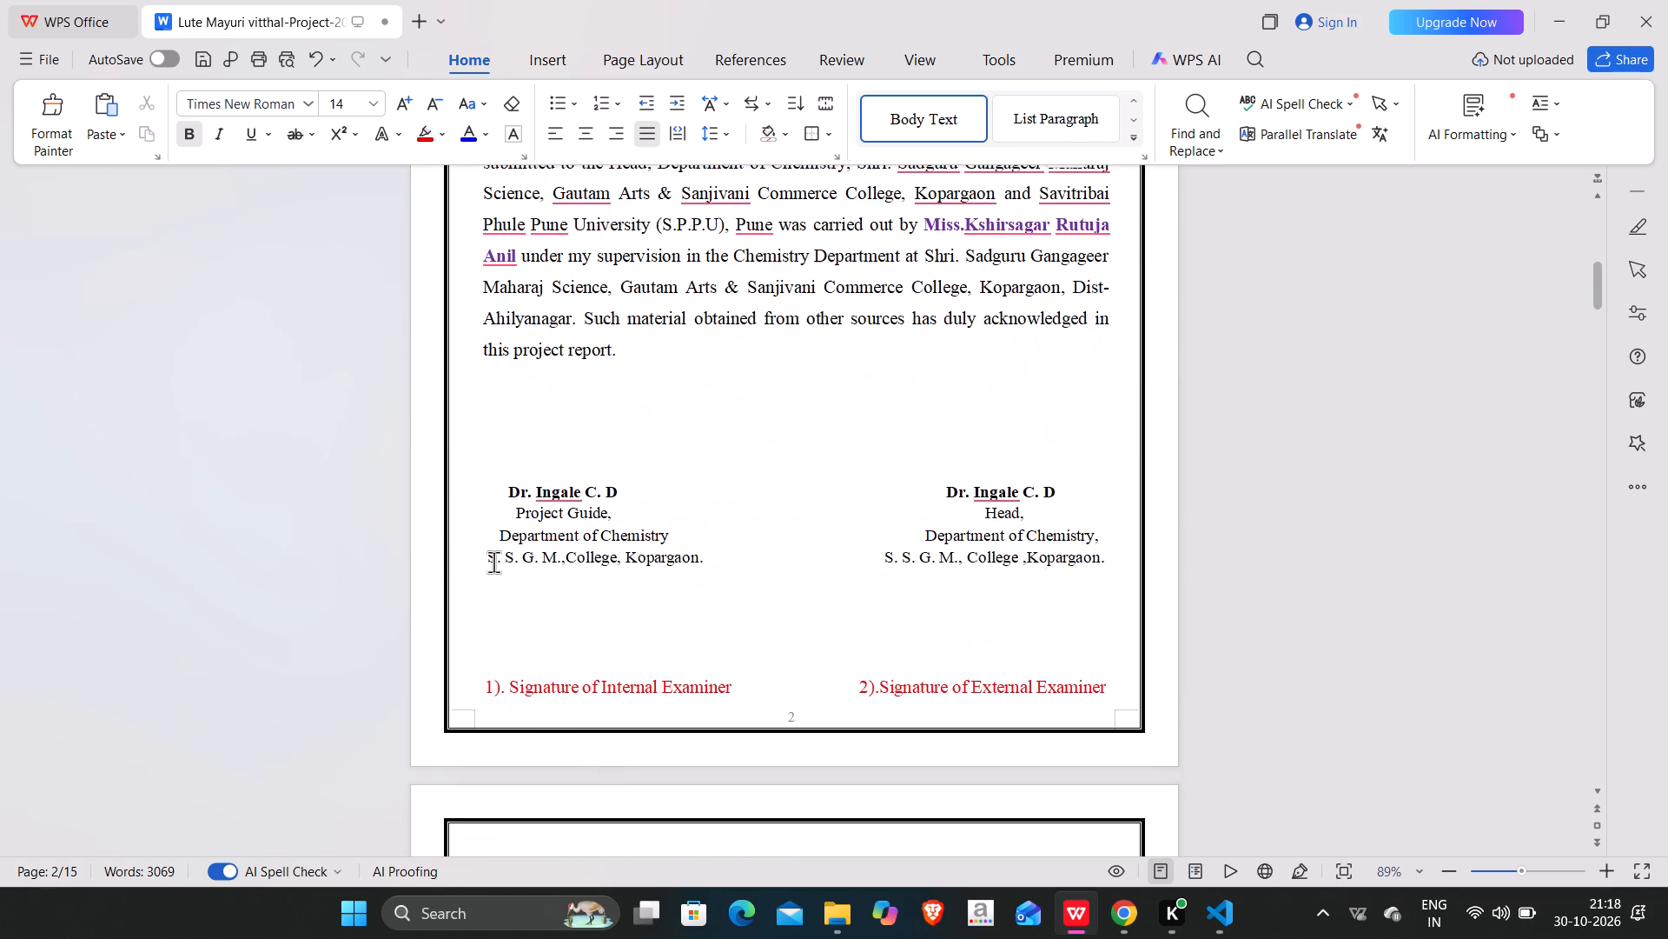
{"action": "scroll", "coordinate": [493, 562], "scroll_direction": "down", "scroll_amount": 7}
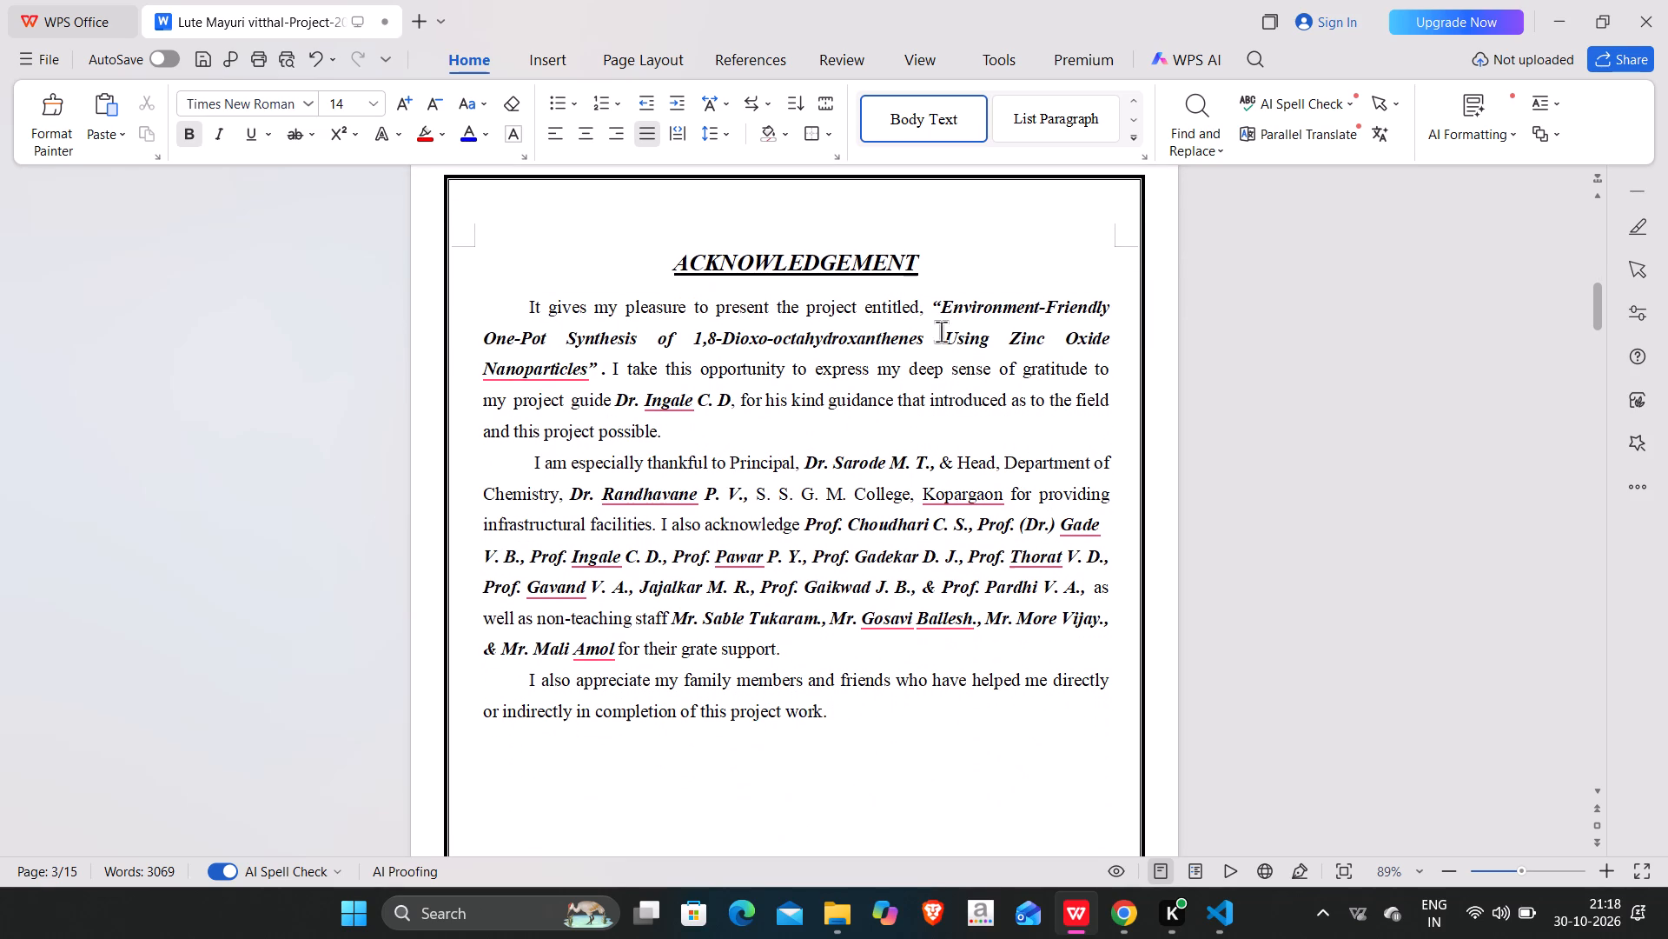
{"action": "left_click_drag", "start_coordinate": [589, 366], "coordinate": [936, 315]}
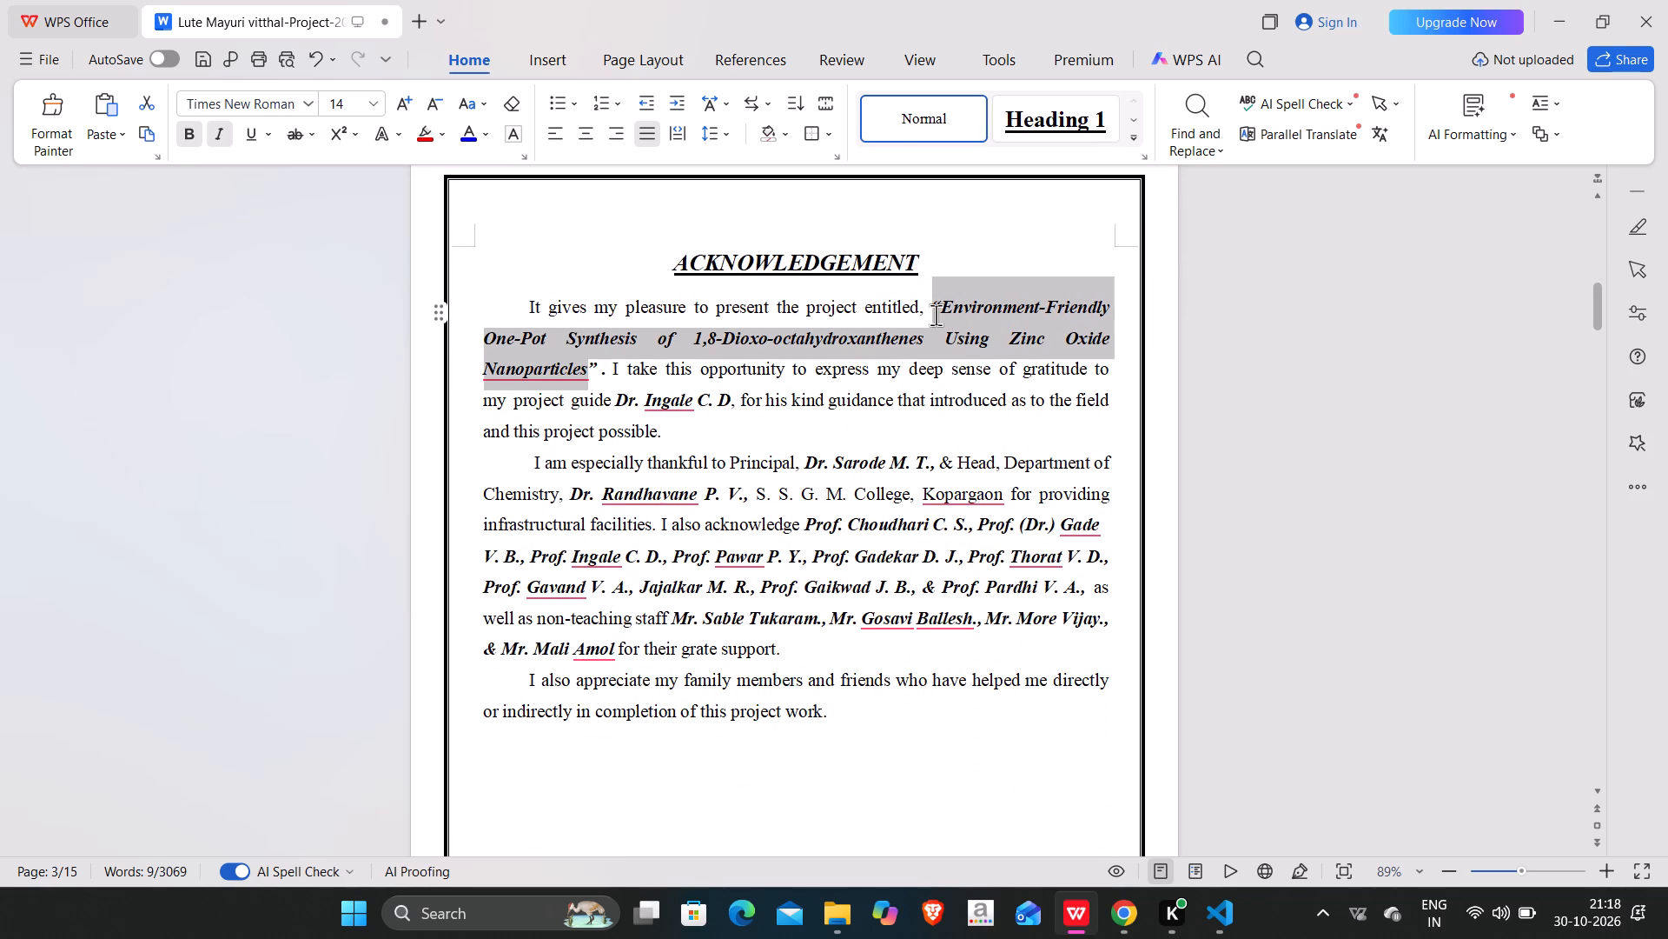
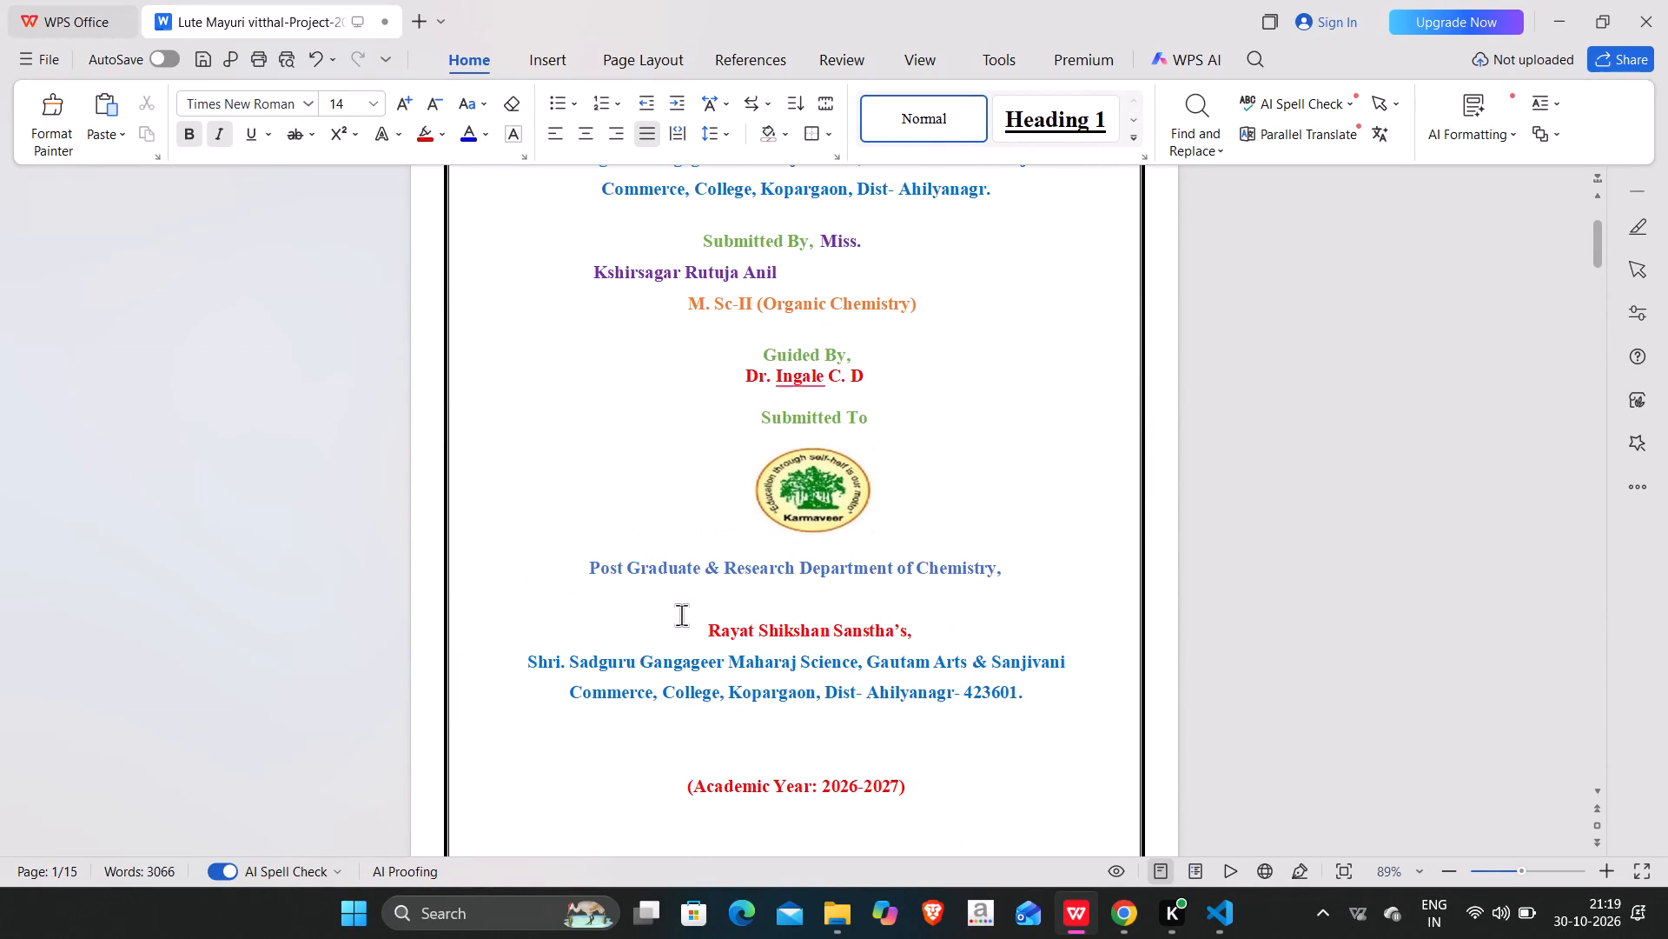
Delete the name above the “Head,” title in the signature block at the bottom of the Certificate page.
{"action": "scroll", "coordinate": [681, 615], "scroll_direction": "down", "scroll_amount": 2}
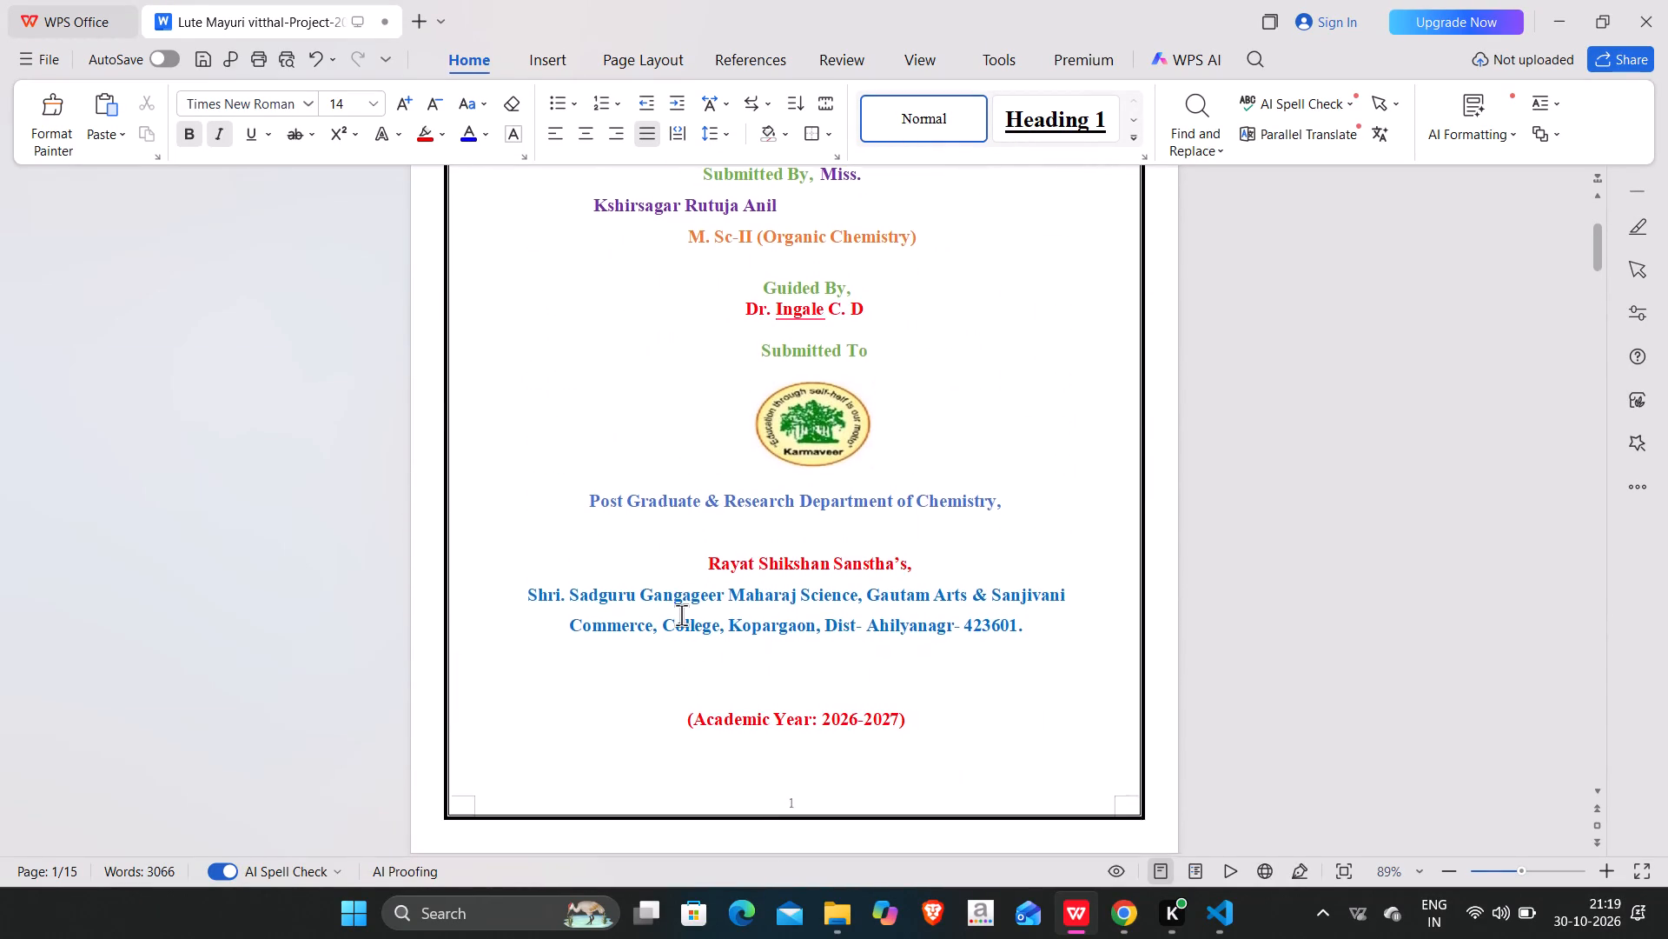
{"action": "scroll", "coordinate": [681, 615], "scroll_direction": "down", "scroll_amount": 7}
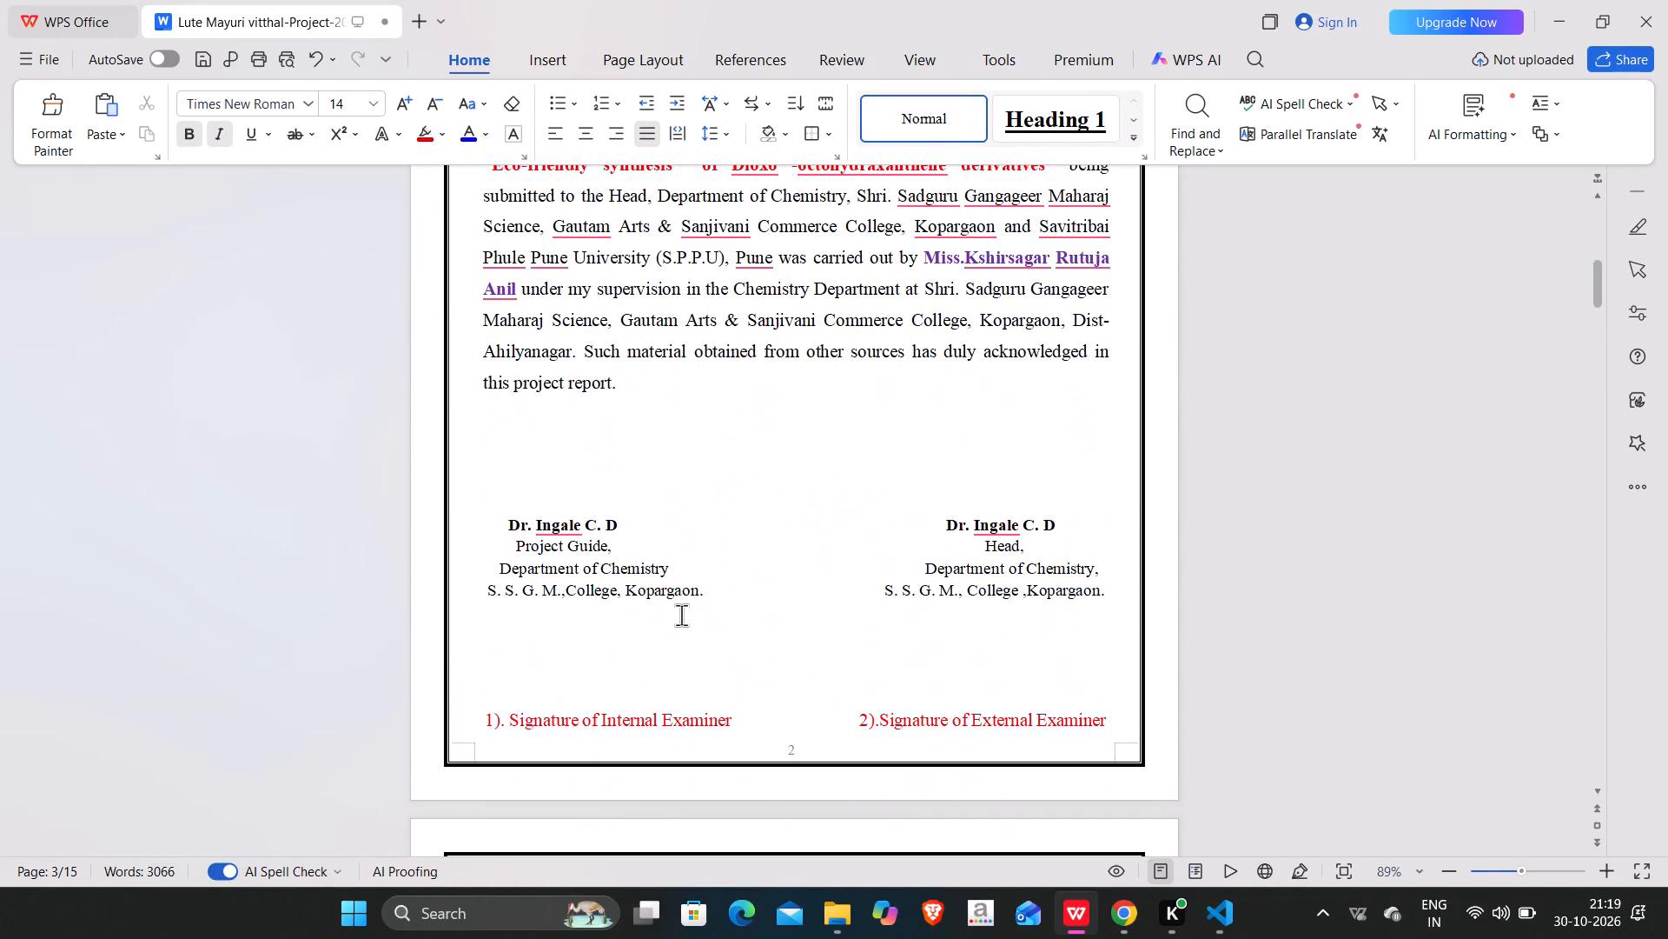
{"action": "scroll", "coordinate": [681, 615], "scroll_direction": "down", "scroll_amount": 3}
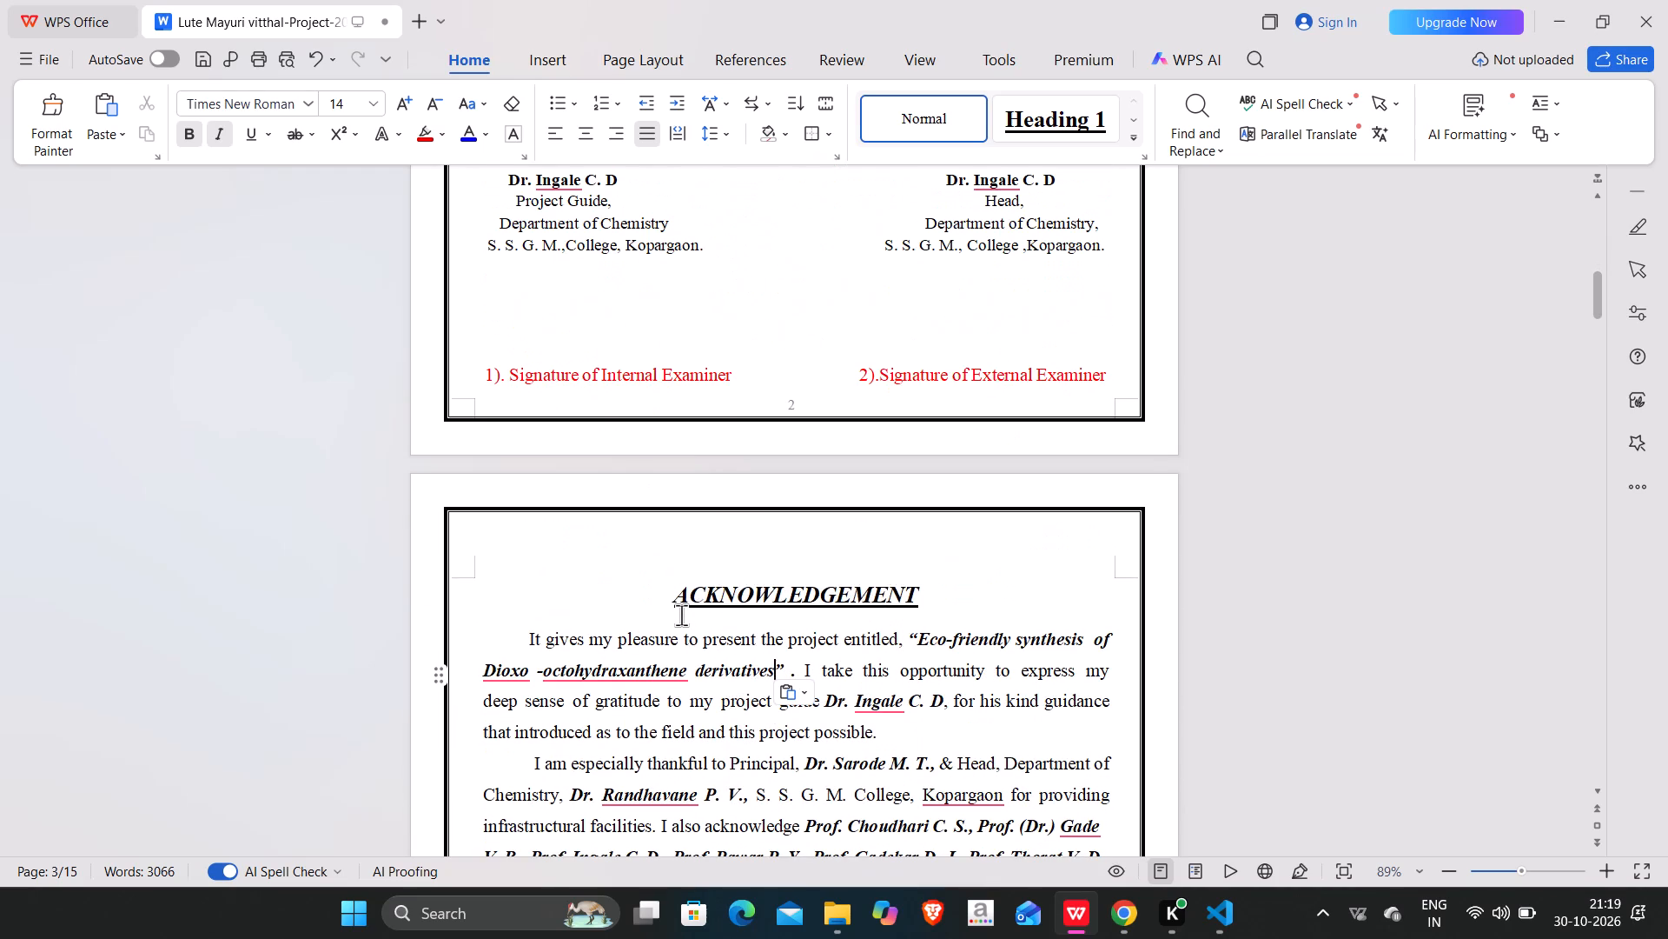
{"action": "scroll", "coordinate": [681, 615], "scroll_direction": "down", "scroll_amount": 1}
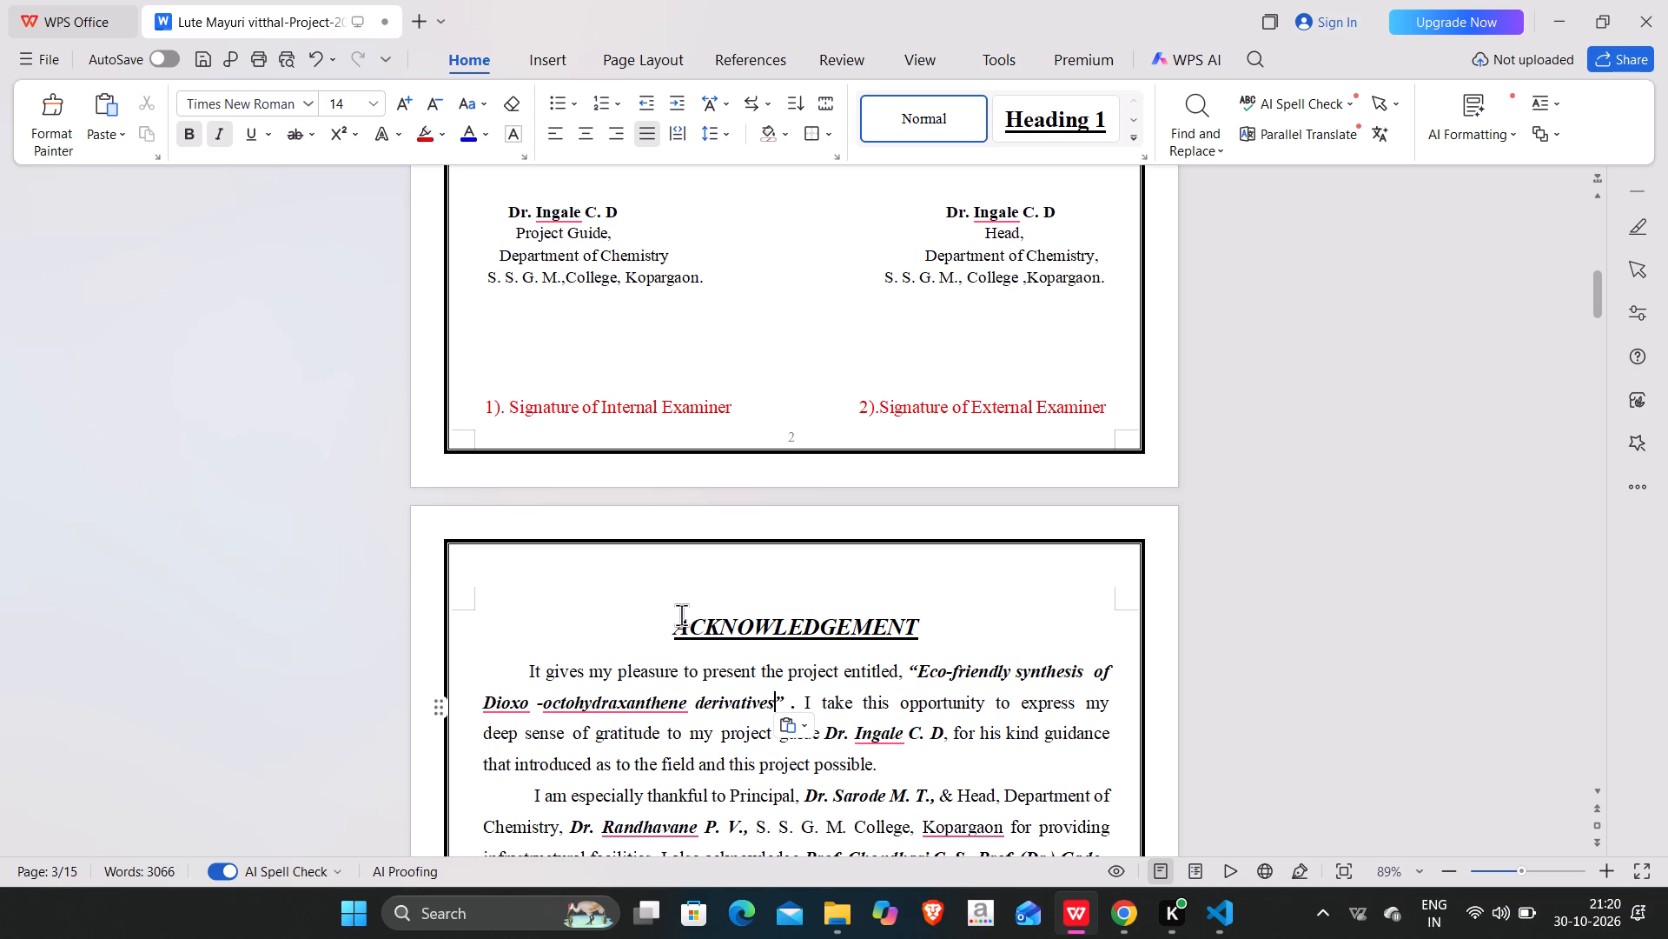
{"action": "scroll", "coordinate": [681, 615], "scroll_direction": "up", "scroll_amount": 2}
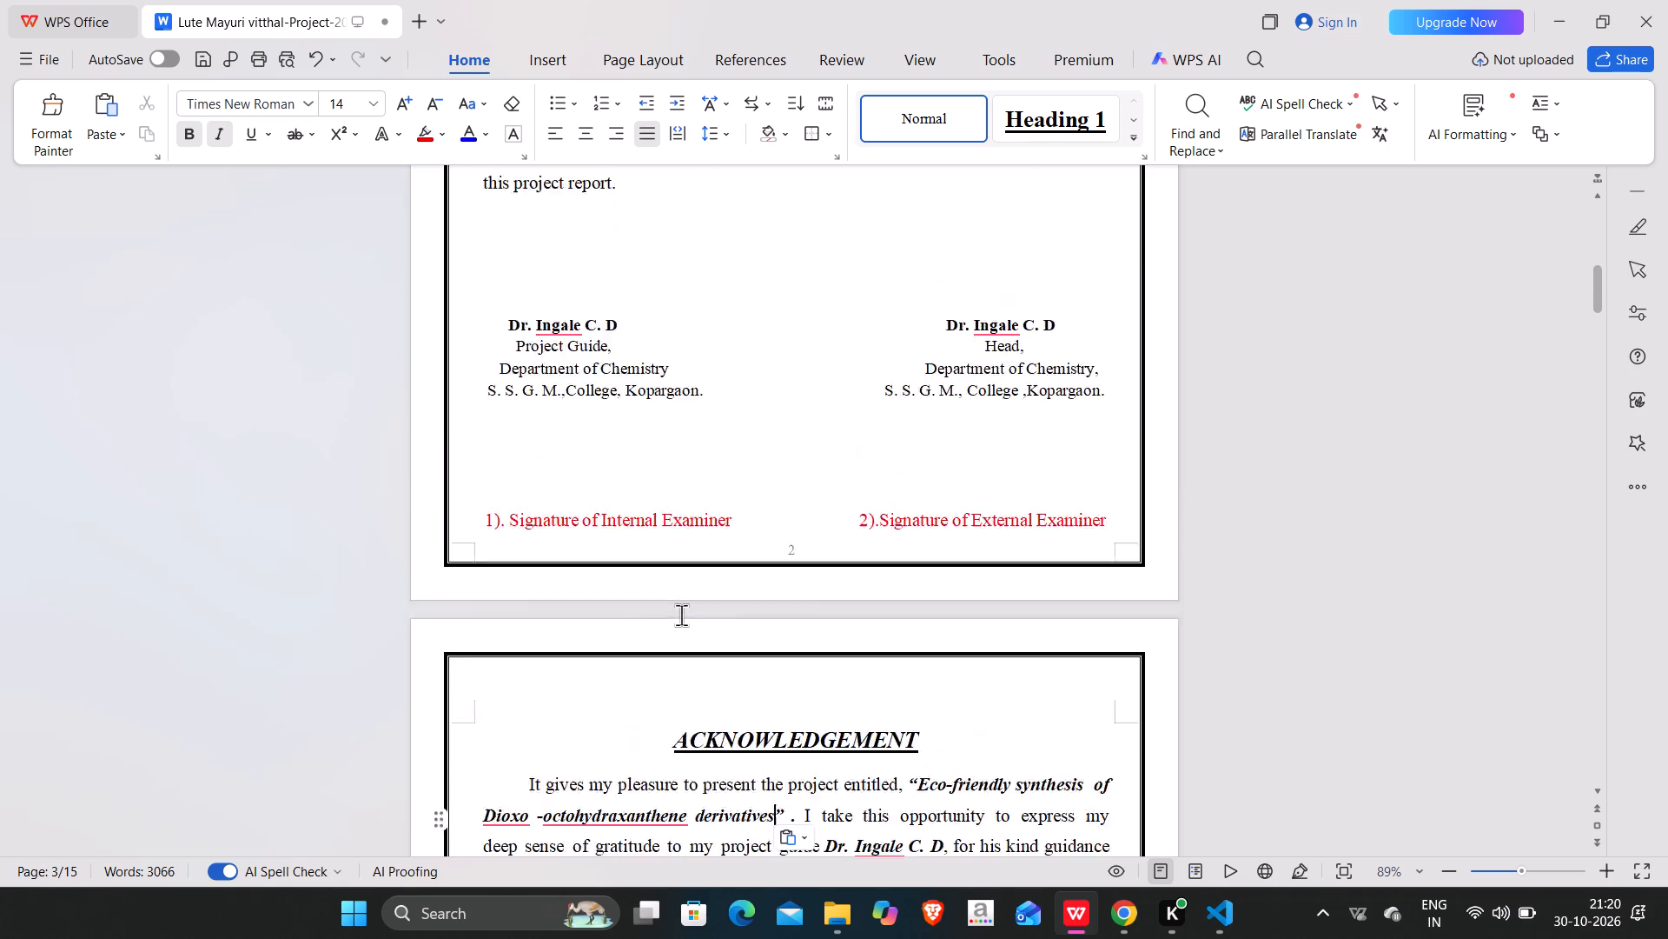
{"action": "scroll", "coordinate": [681, 615], "scroll_direction": "up", "scroll_amount": 2}
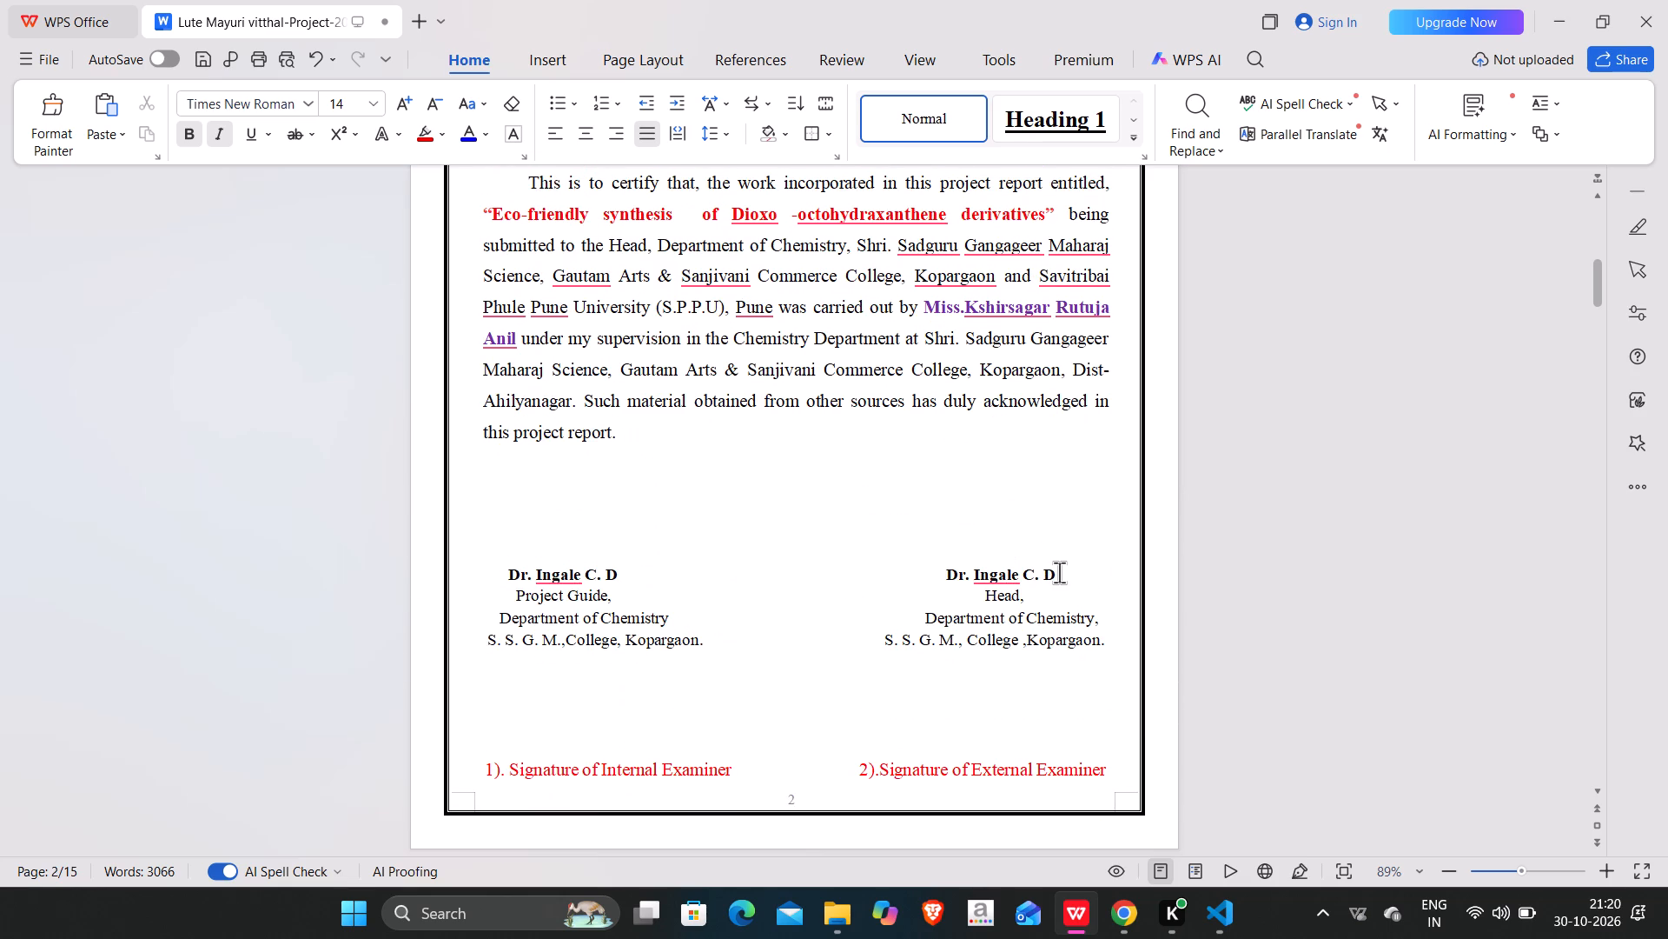
{"action": "left_click_drag", "start_coordinate": [1059, 572], "coordinate": [890, 576]}
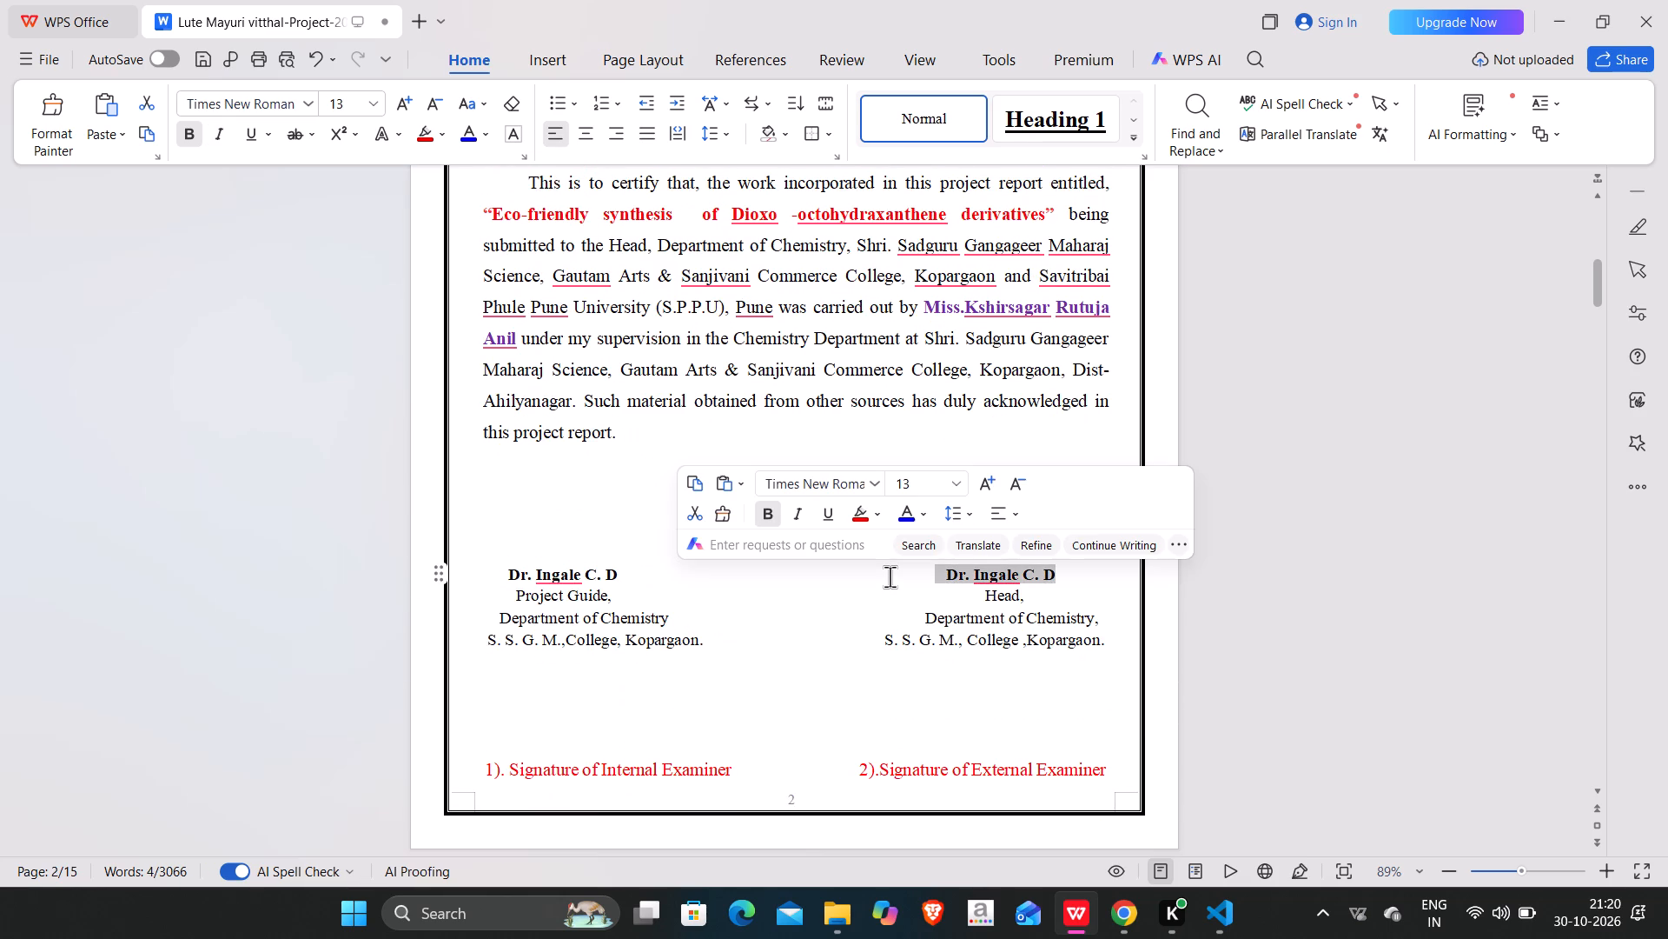
{"action": "key", "text": "BackSpace"}
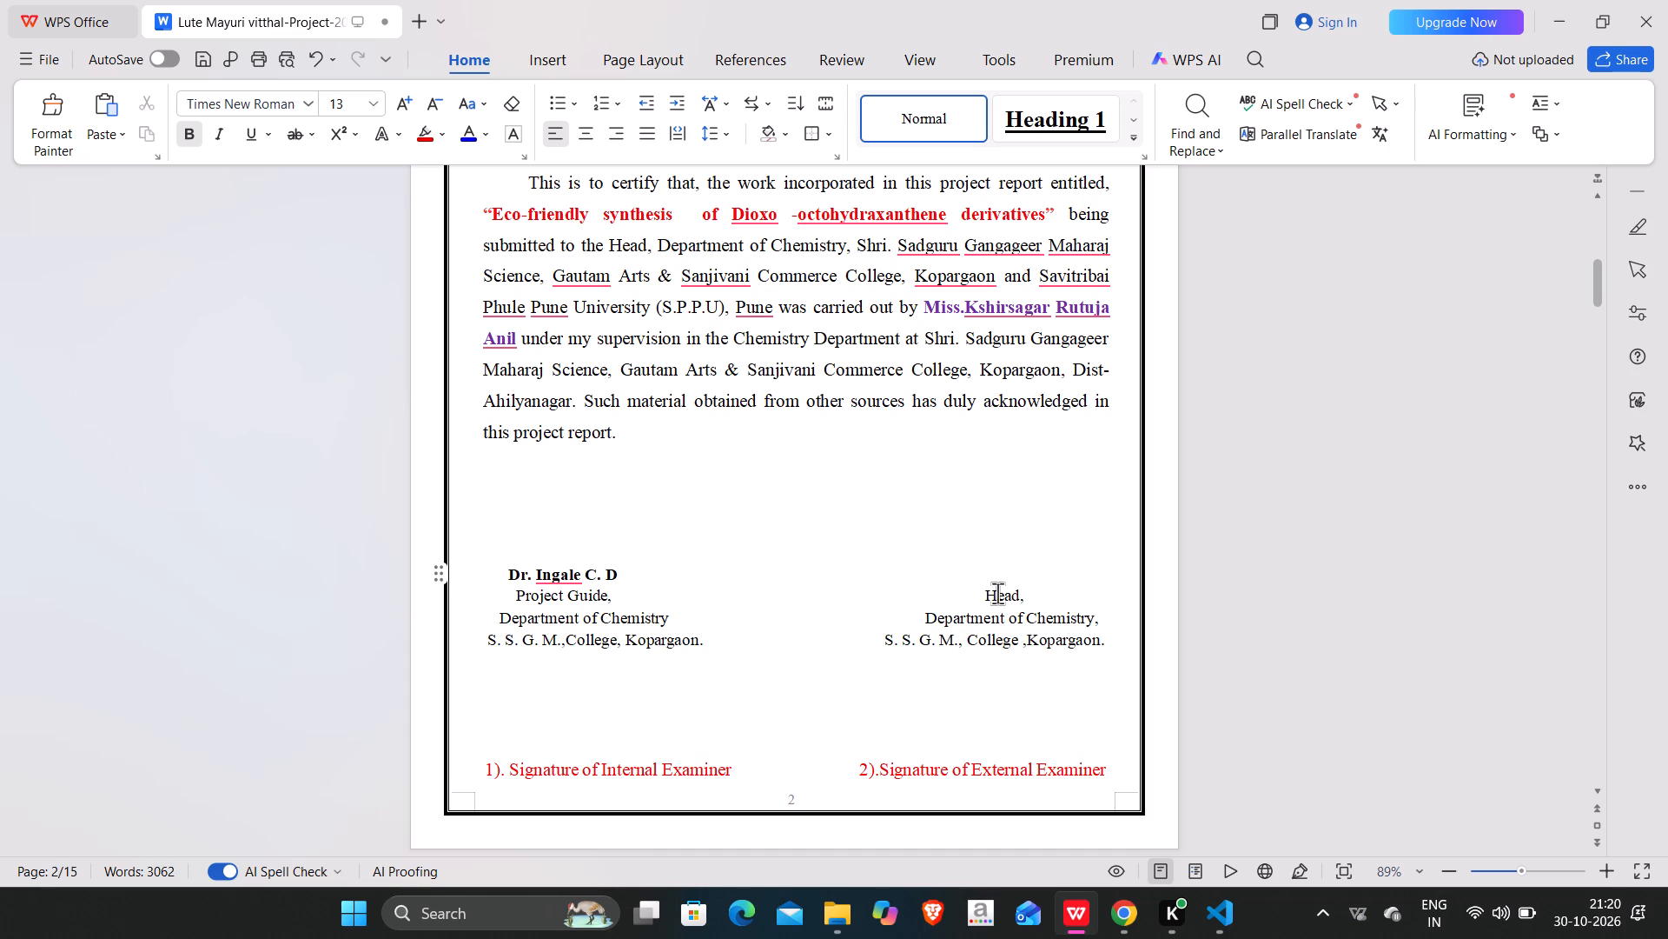
{"action": "left_click", "coordinate": [912, 703]}
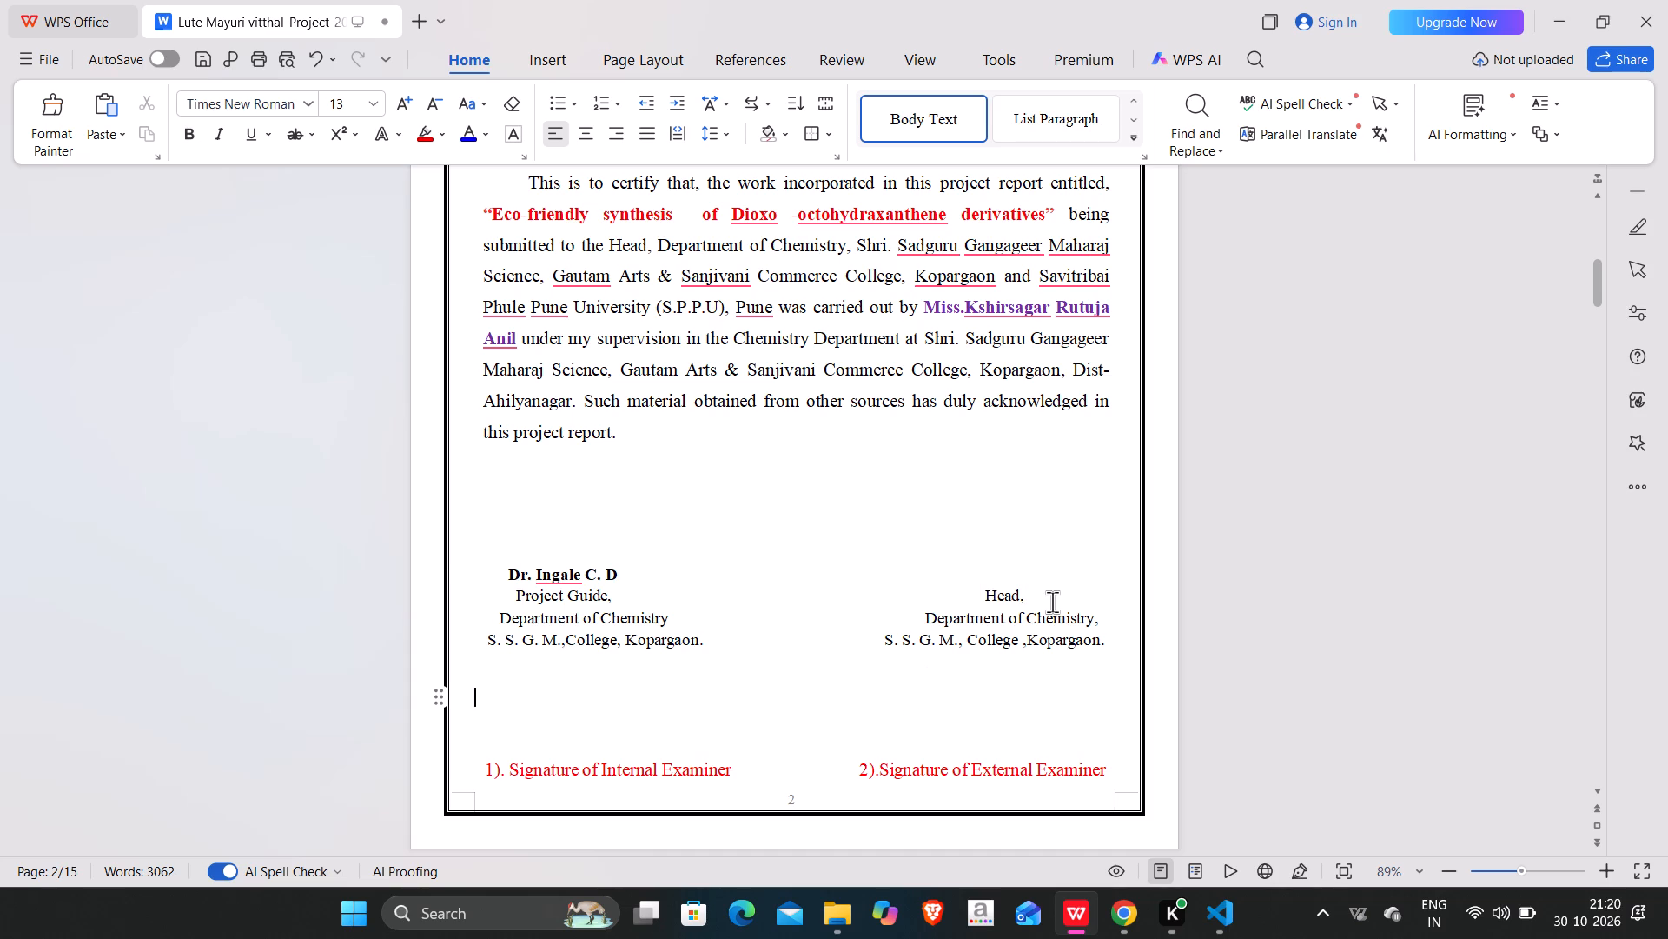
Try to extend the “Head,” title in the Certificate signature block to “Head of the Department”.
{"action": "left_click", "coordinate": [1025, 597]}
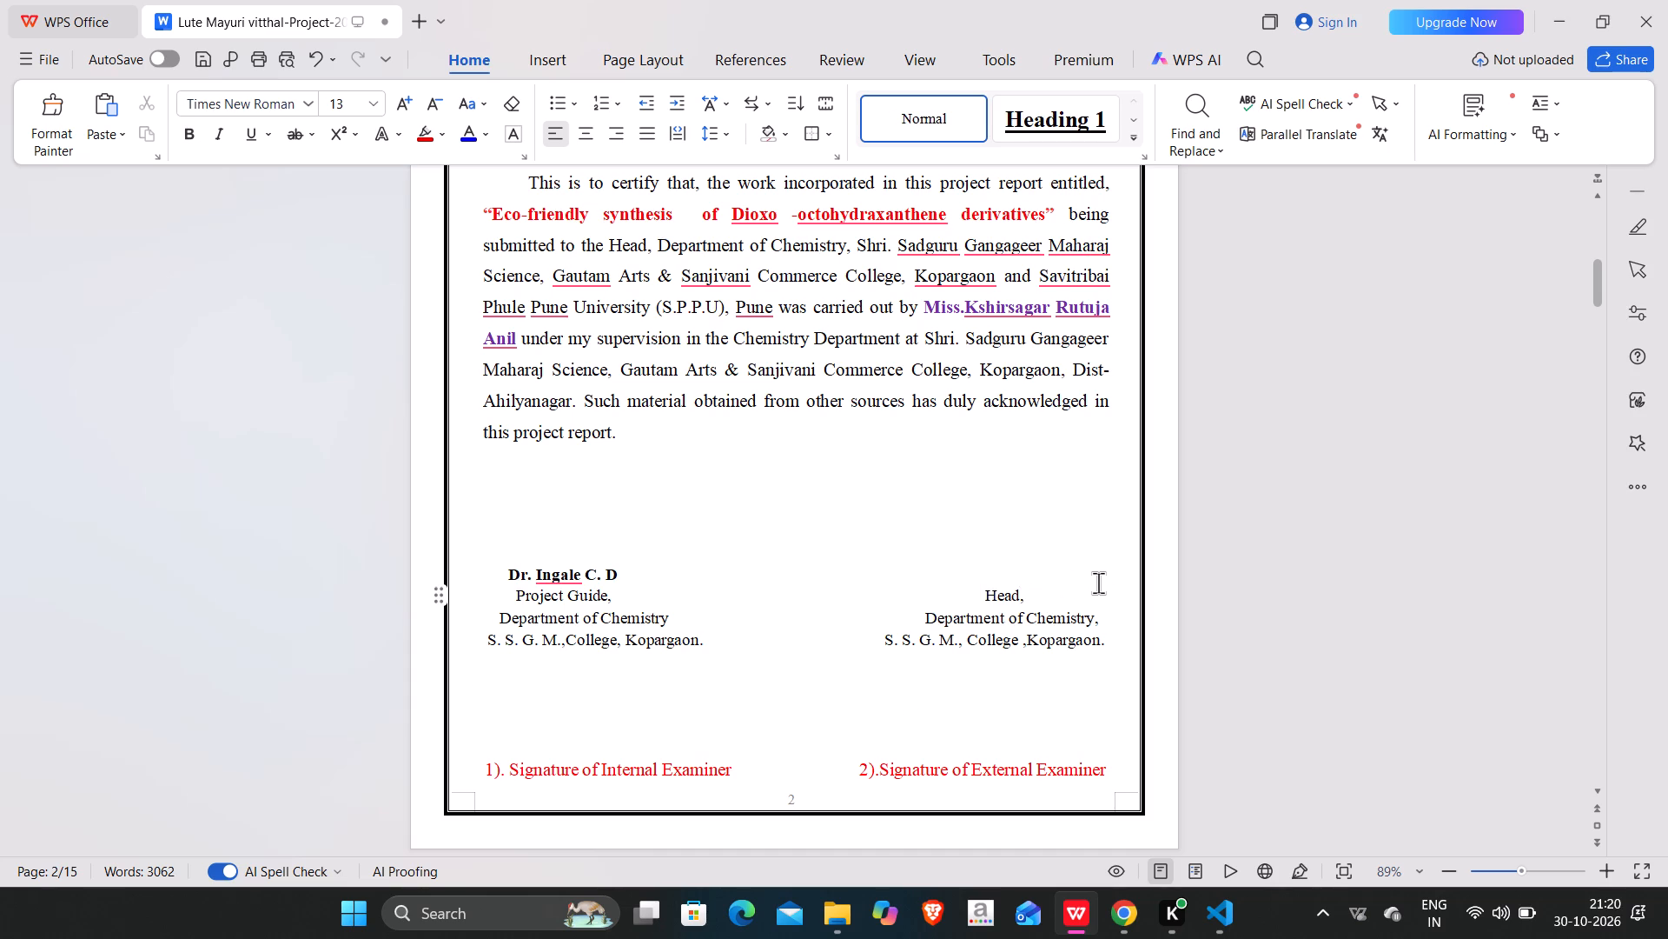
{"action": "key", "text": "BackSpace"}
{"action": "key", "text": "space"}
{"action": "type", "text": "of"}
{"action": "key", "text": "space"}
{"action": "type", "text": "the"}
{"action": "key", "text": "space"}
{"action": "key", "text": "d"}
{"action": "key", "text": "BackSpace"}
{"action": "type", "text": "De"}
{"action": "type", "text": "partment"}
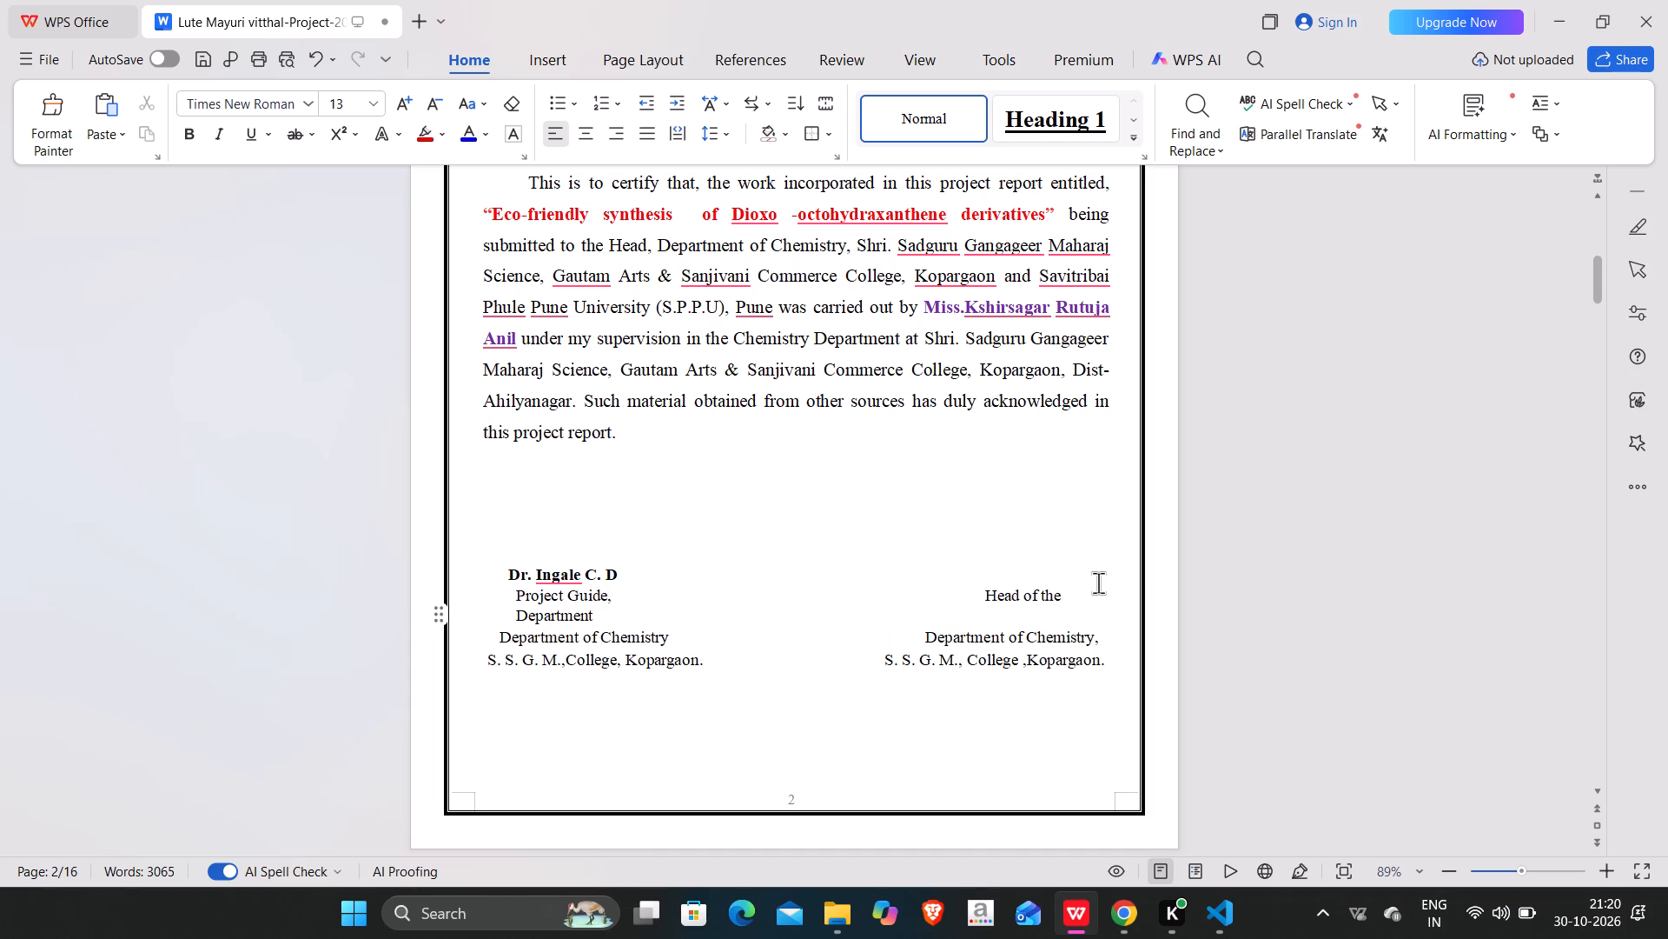
Undo the added department wording and replace the “Head” title in the Certificate signature block with “HOD”.
{"action": "key", "text": "ctrl+z"}
{"action": "key", "text": "ctrl+z"}
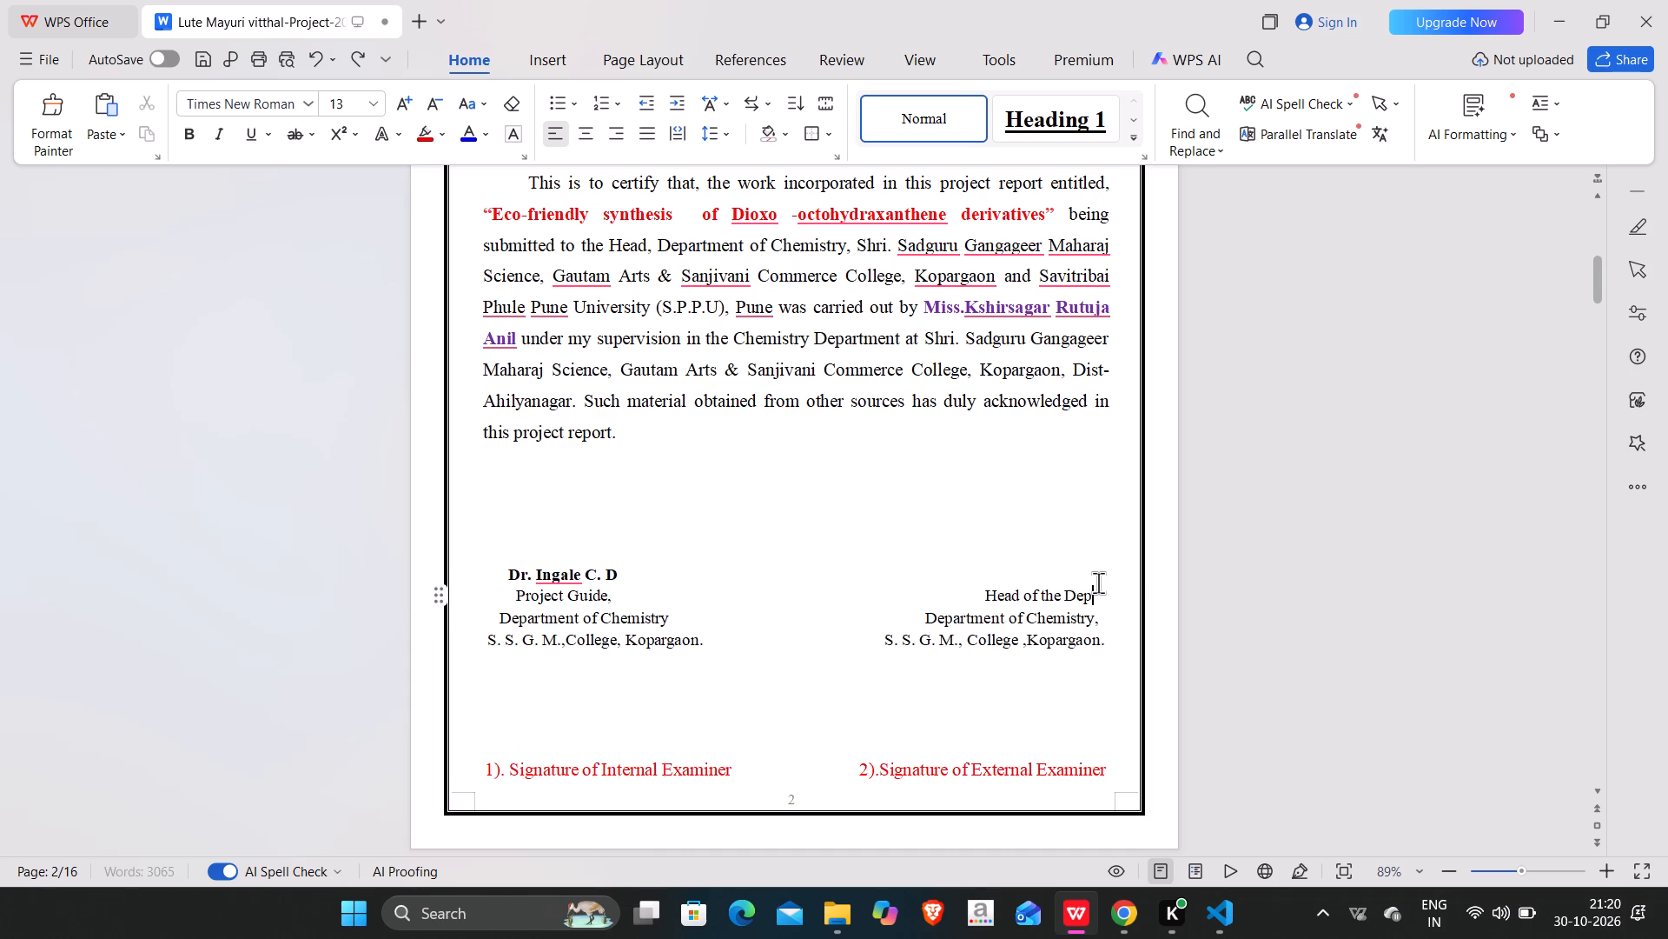
{"action": "key", "text": "ctrl+z"}
{"action": "key", "text": "ctrl+z"}
{"action": "key", "text": "ctrl+z"}
{"action": "key", "text": "BackSpace"}
{"action": "key", "text": "BackSpace"}
{"action": "key", "text": "BackSpace"}
{"action": "key", "text": "BackSpace"}
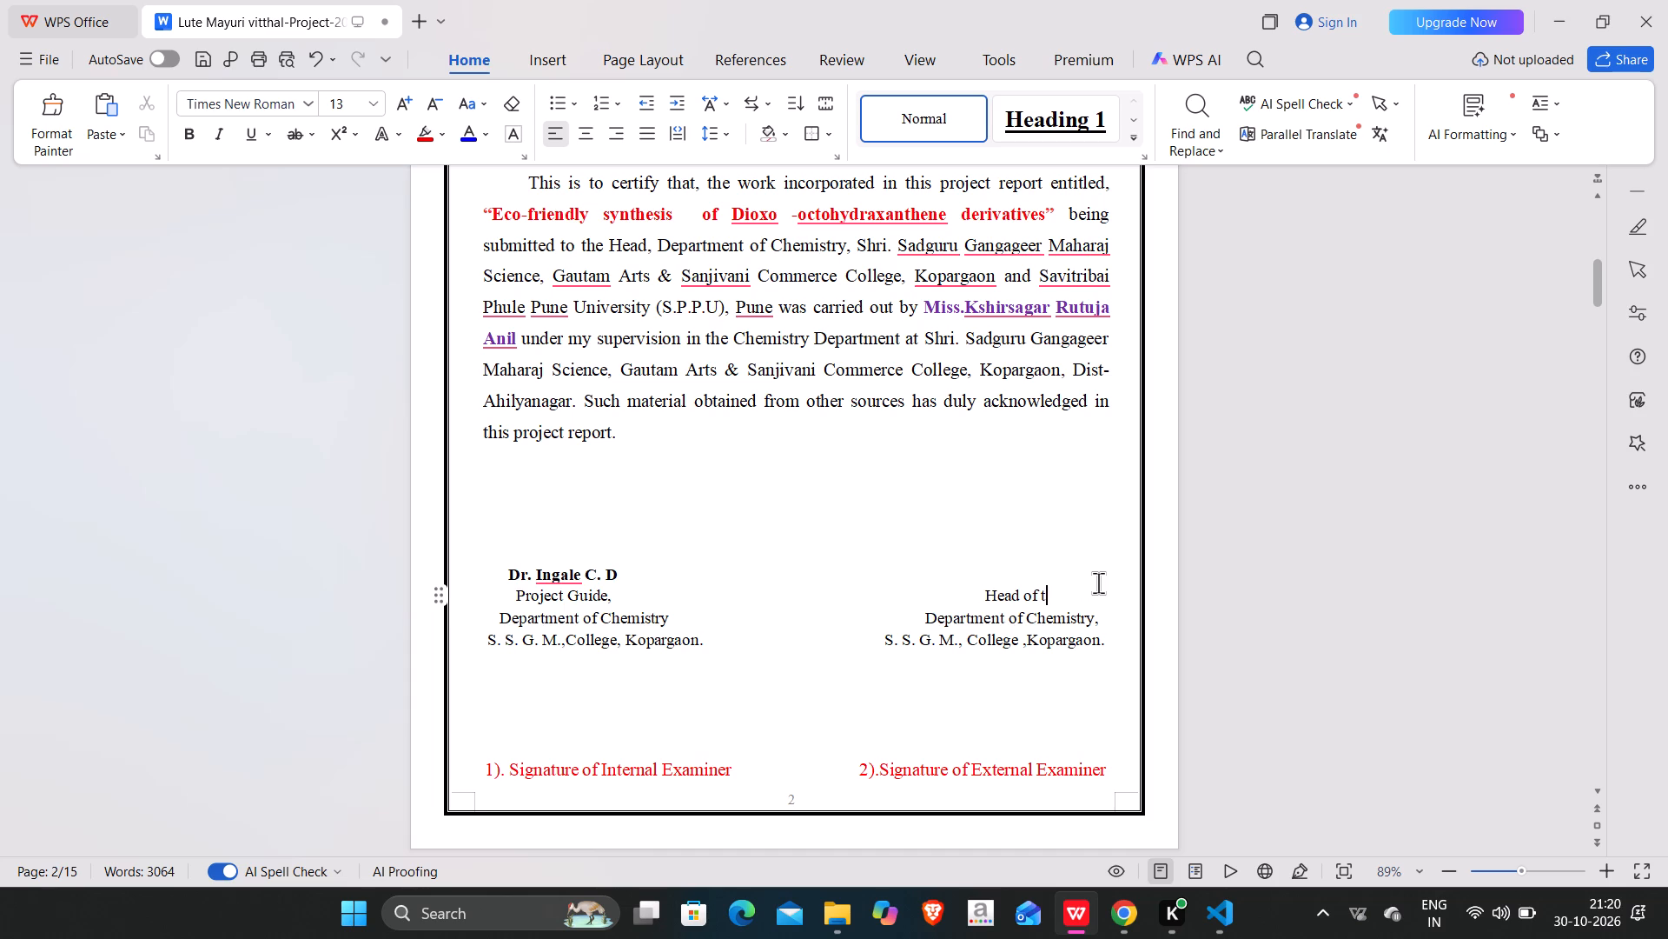
{"action": "key", "text": "BackSpace"}
{"action": "key", "text": "BackSpace"}
{"action": "key", "text": "BackSpace"}
{"action": "key", "text": "BackSpace"}
{"action": "key", "text": "BackSpace"}
{"action": "key", "text": "BackSpace"}
{"action": "key", "text": "BackSpace"}
{"action": "key", "text": "BackSpace"}
{"action": "type", "text": "OD"}
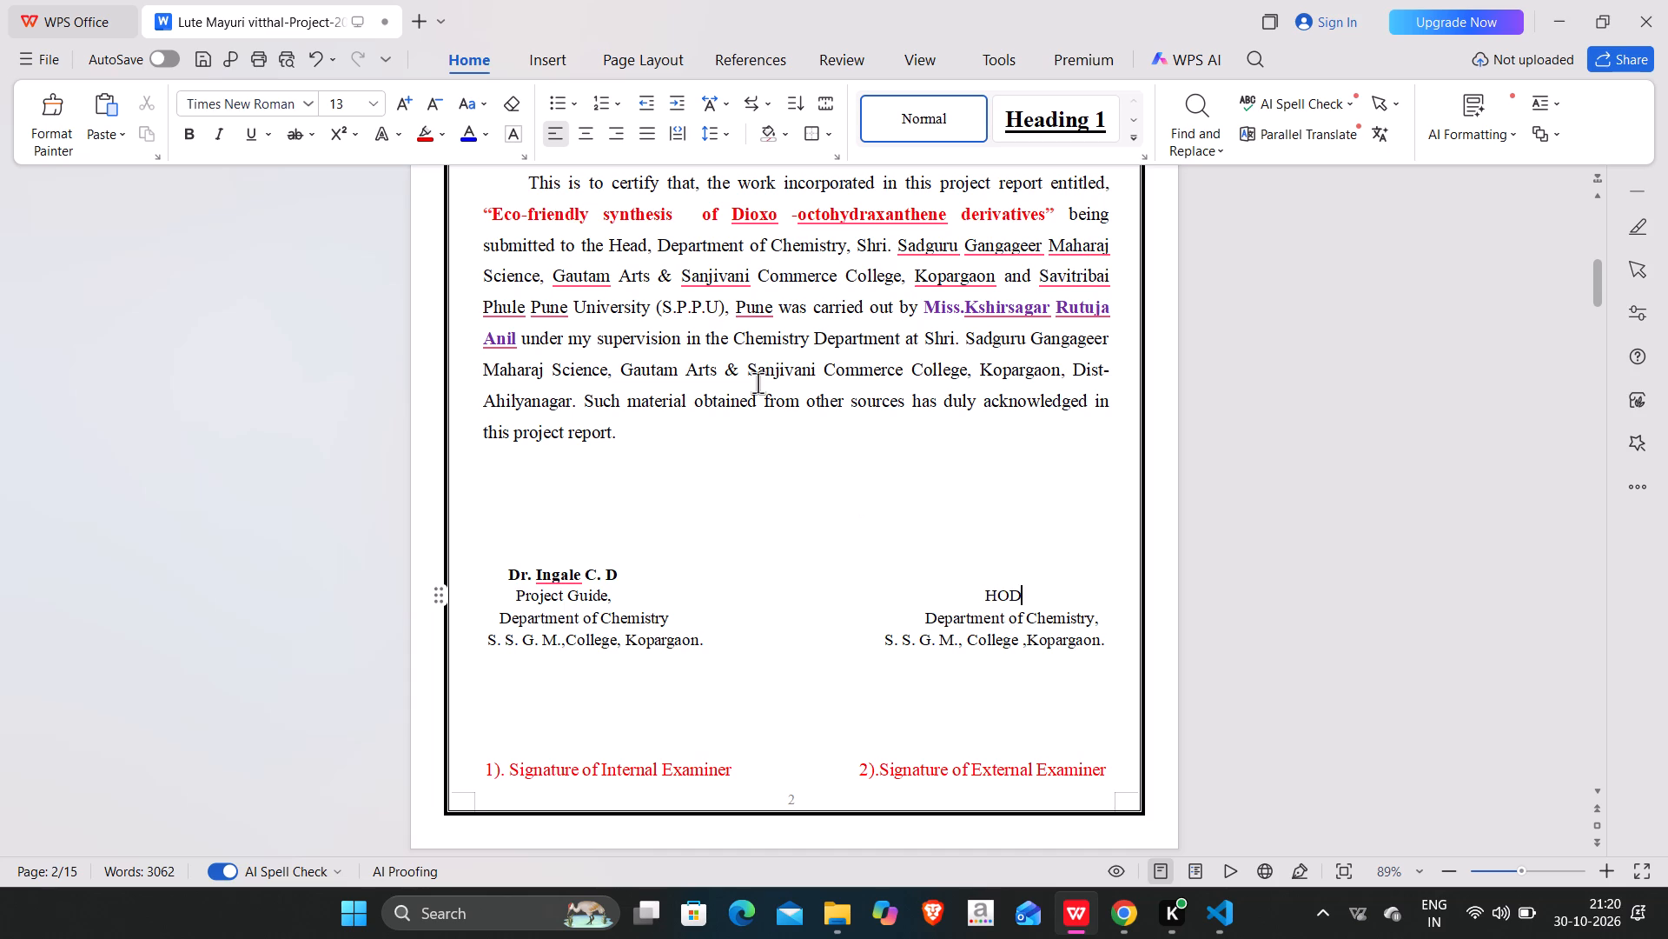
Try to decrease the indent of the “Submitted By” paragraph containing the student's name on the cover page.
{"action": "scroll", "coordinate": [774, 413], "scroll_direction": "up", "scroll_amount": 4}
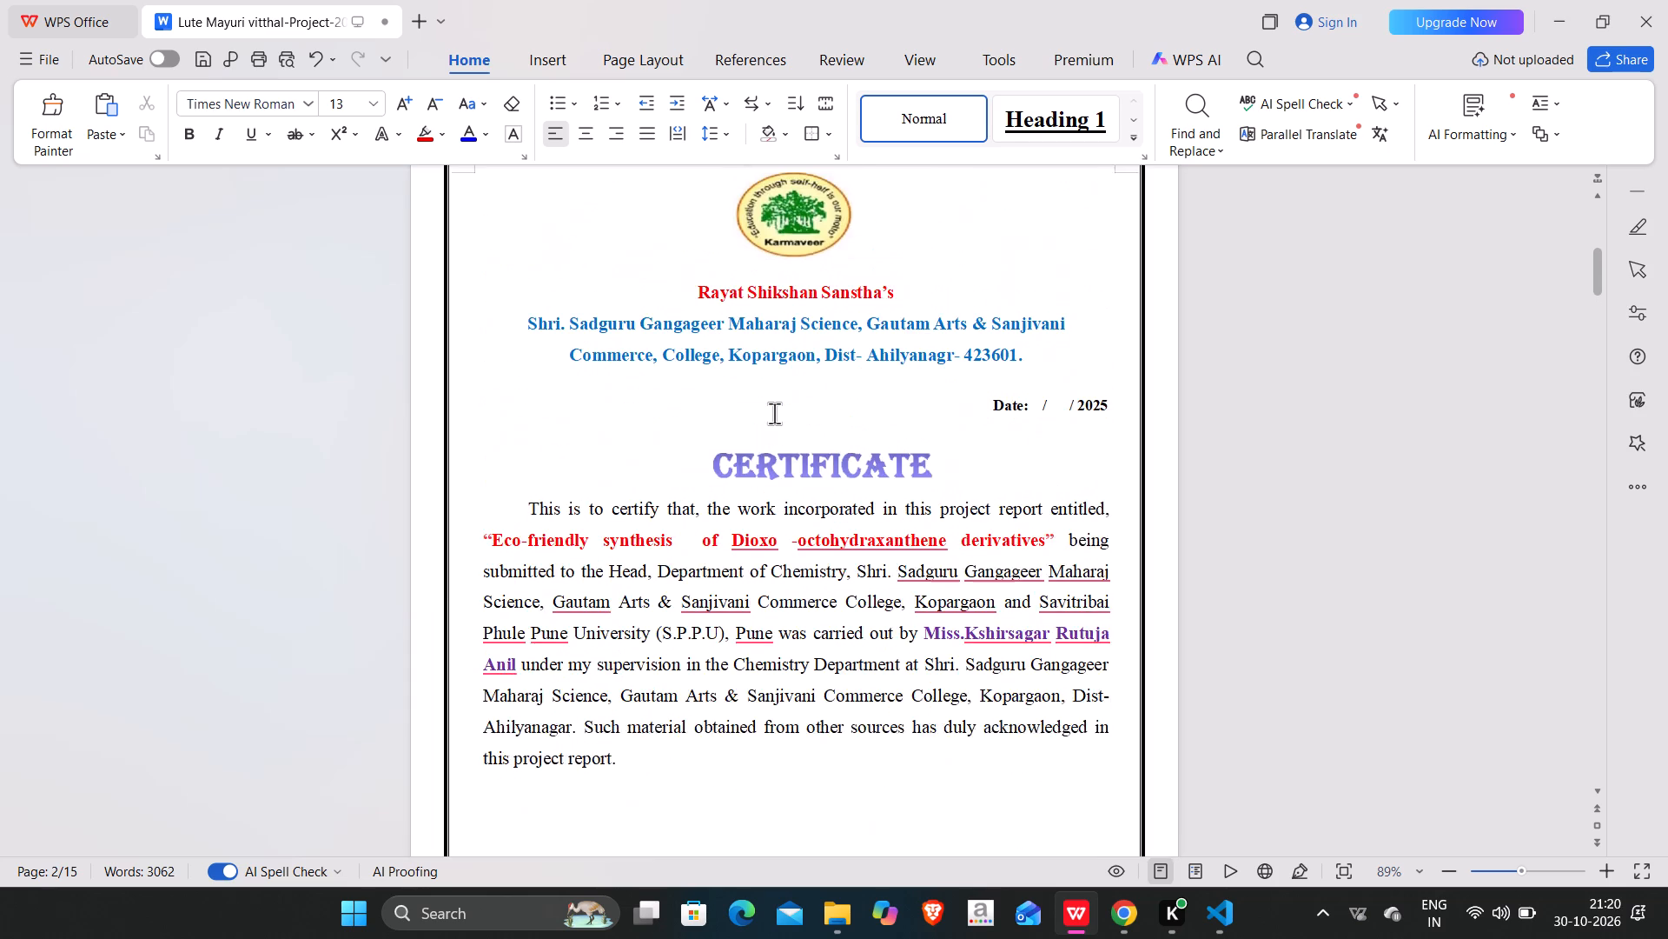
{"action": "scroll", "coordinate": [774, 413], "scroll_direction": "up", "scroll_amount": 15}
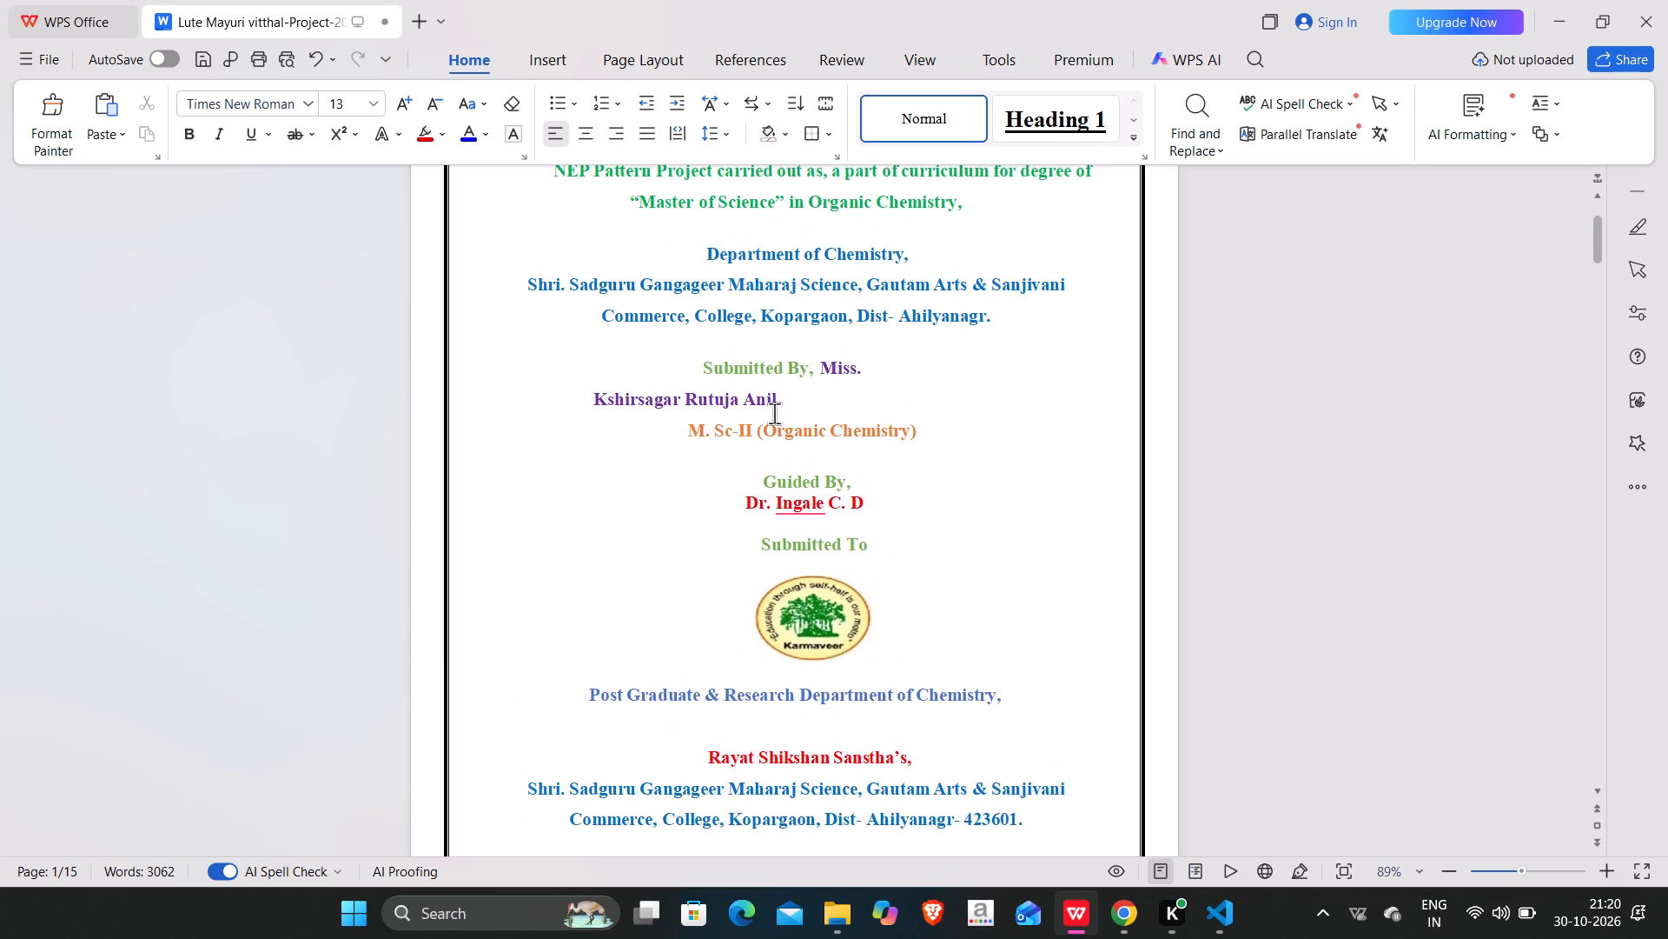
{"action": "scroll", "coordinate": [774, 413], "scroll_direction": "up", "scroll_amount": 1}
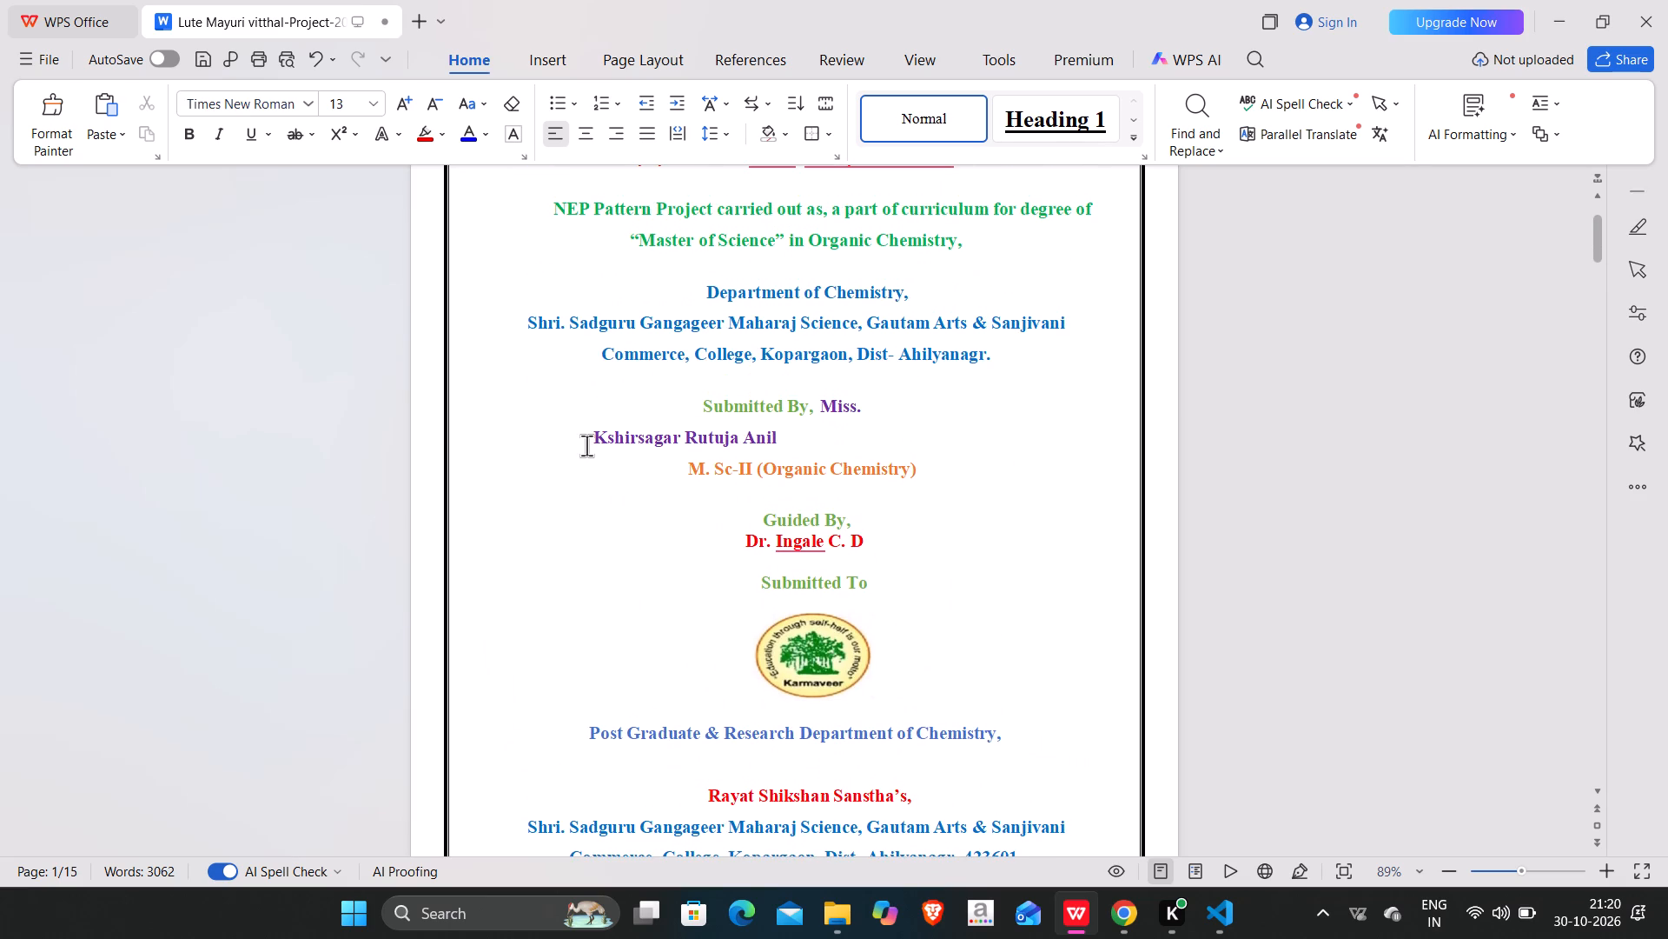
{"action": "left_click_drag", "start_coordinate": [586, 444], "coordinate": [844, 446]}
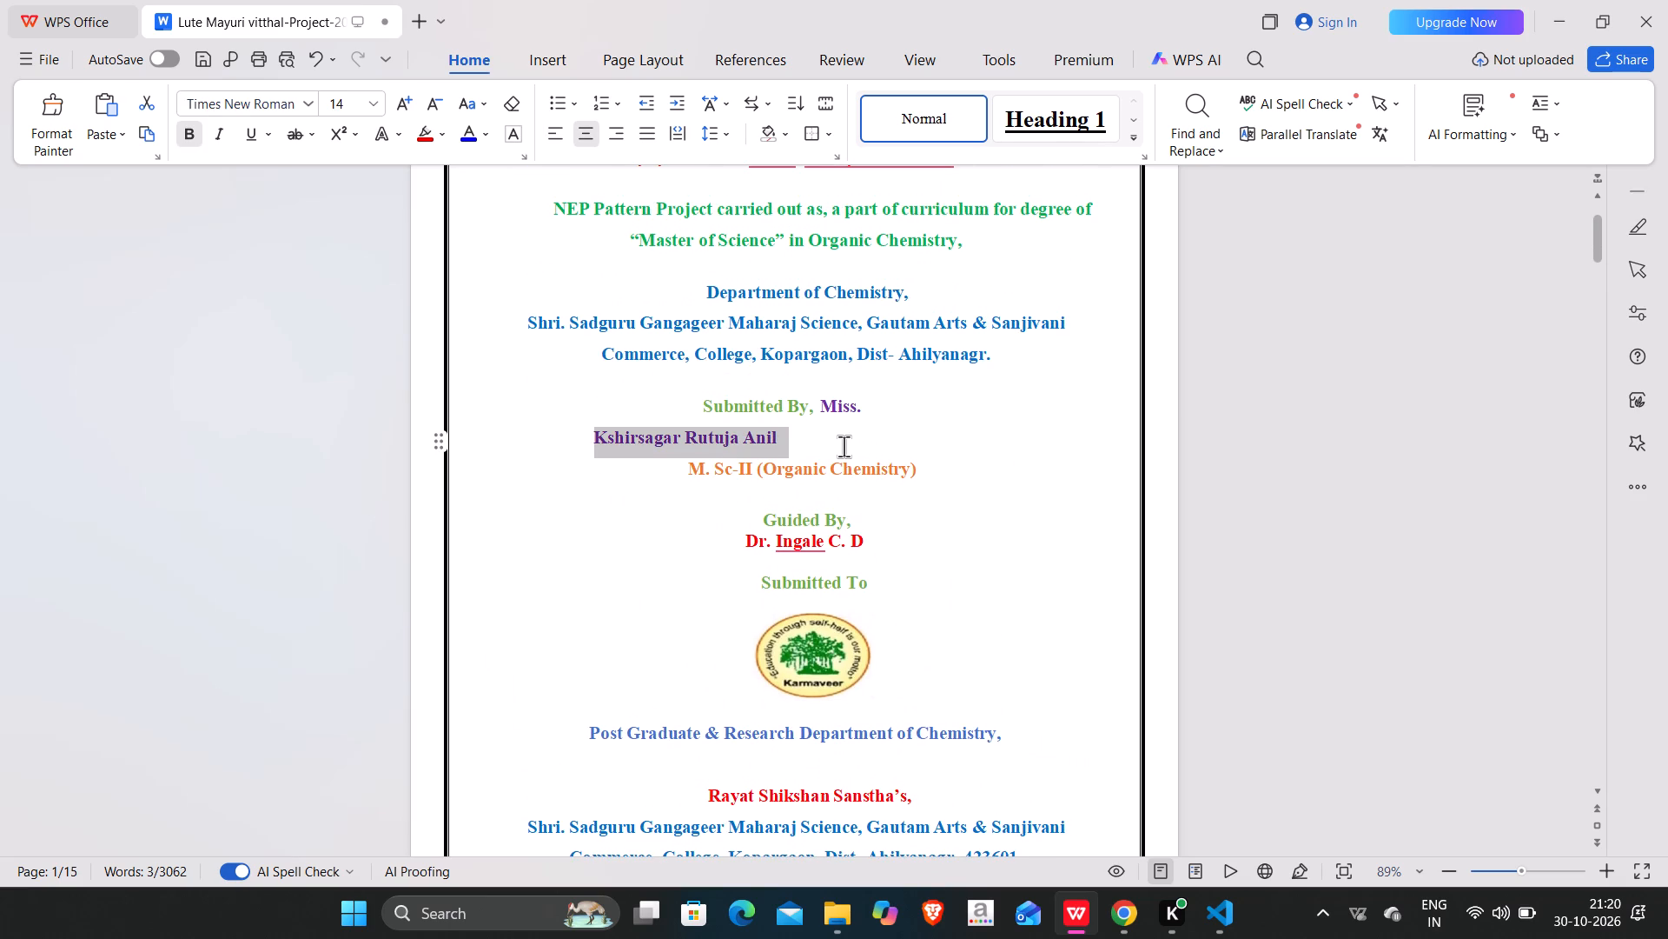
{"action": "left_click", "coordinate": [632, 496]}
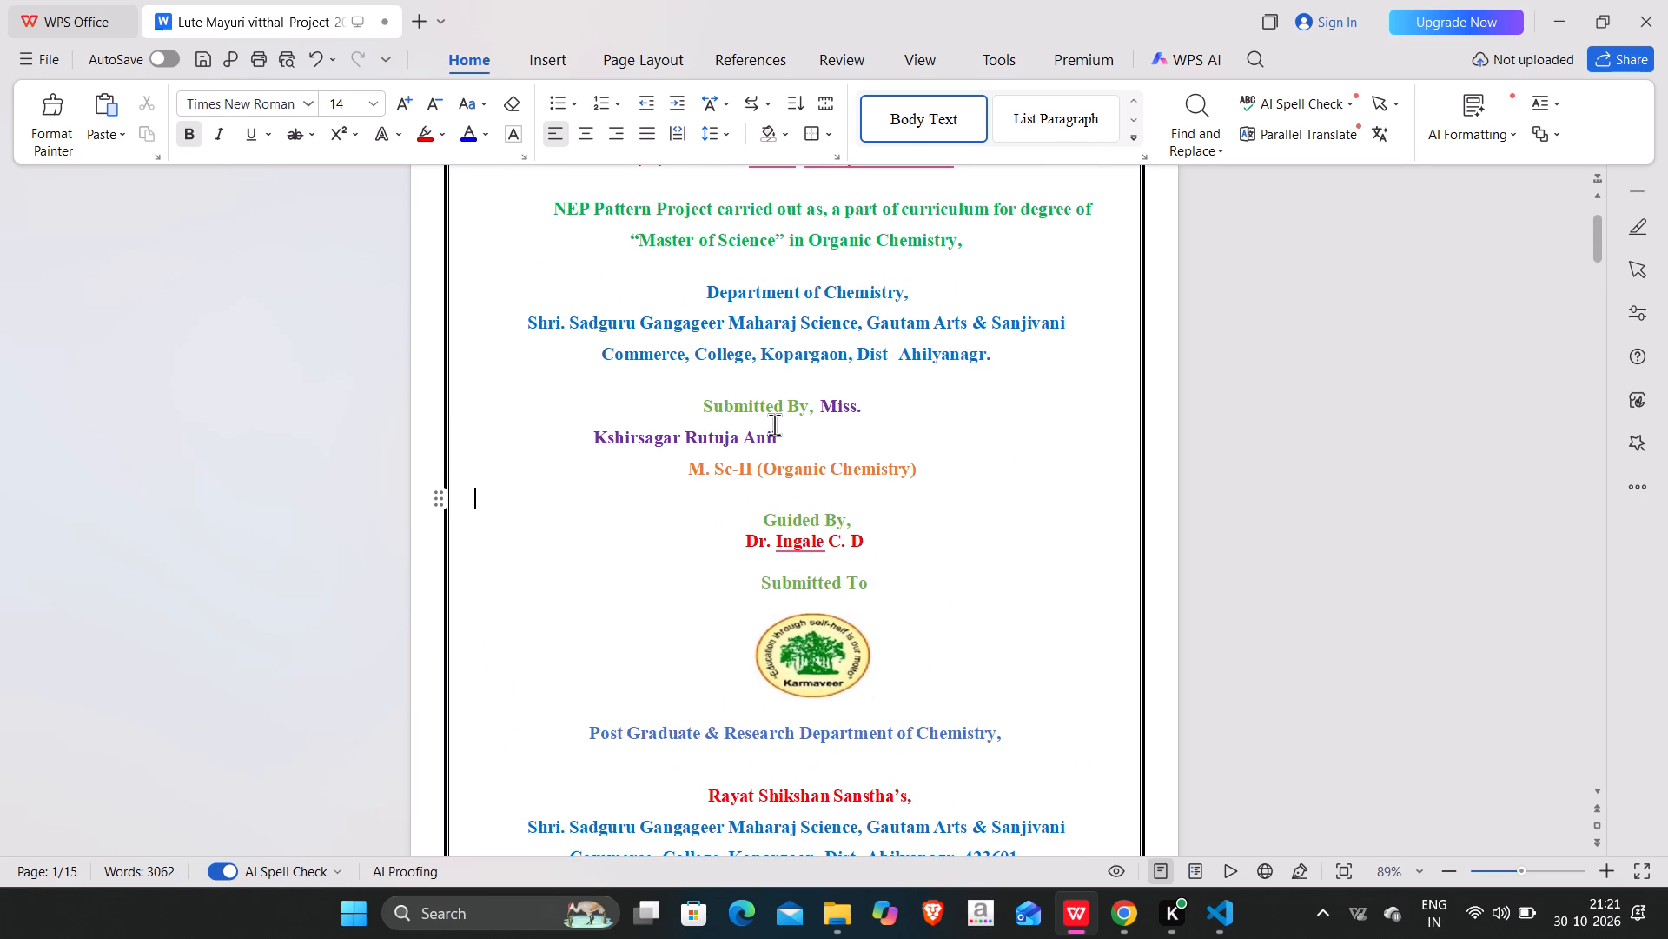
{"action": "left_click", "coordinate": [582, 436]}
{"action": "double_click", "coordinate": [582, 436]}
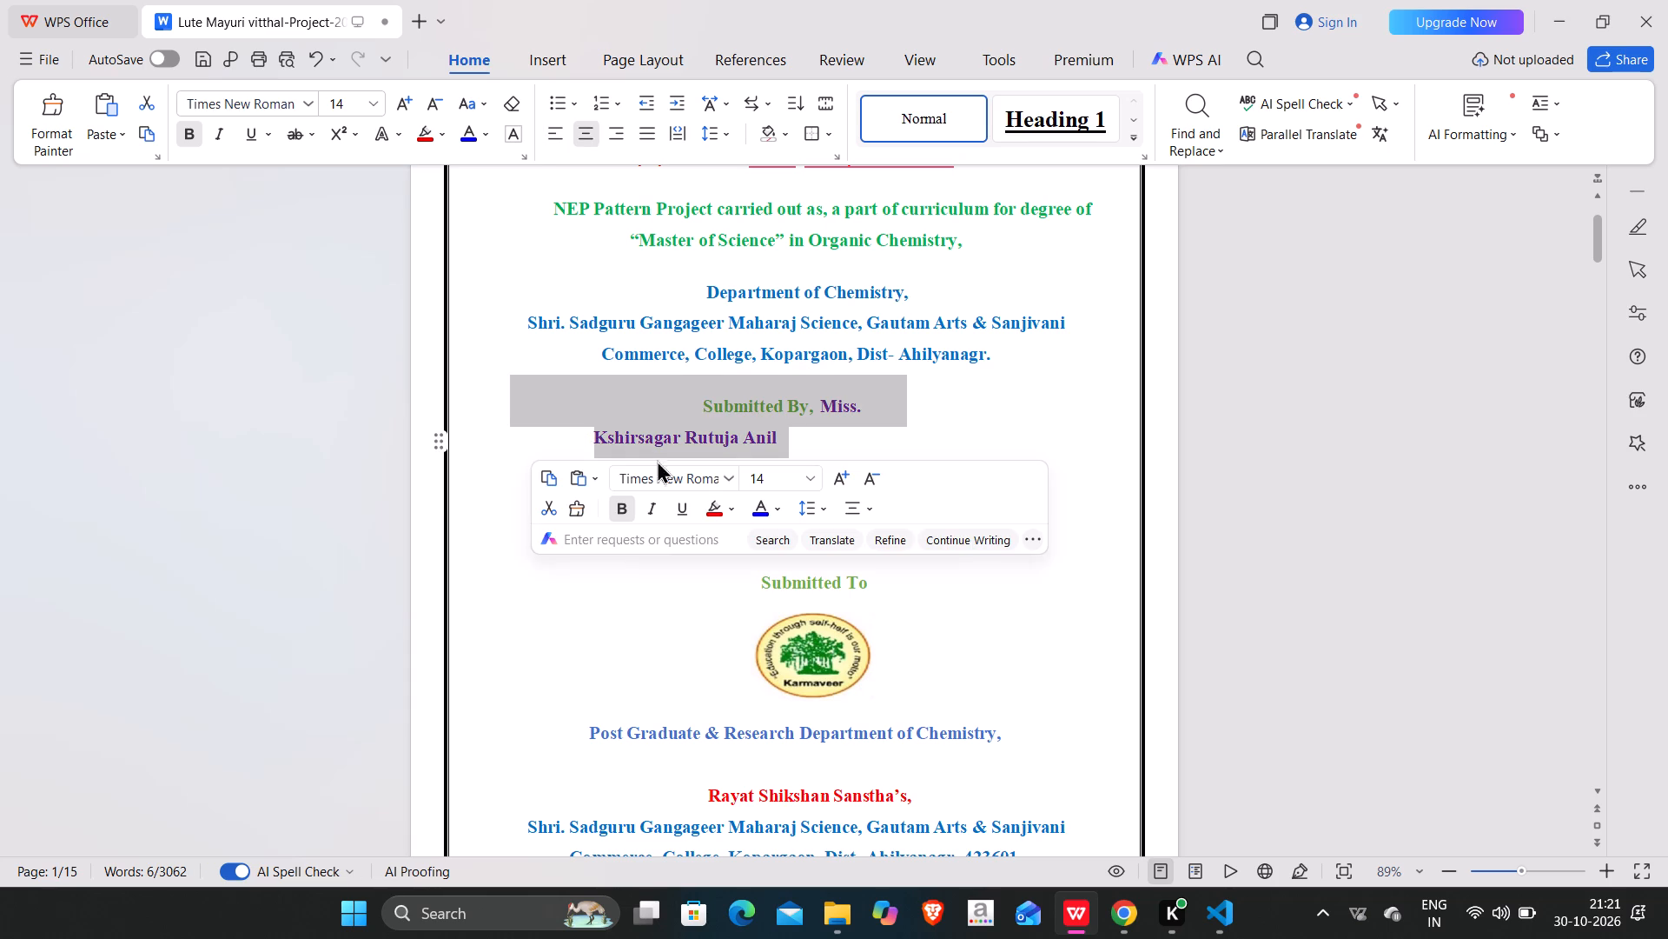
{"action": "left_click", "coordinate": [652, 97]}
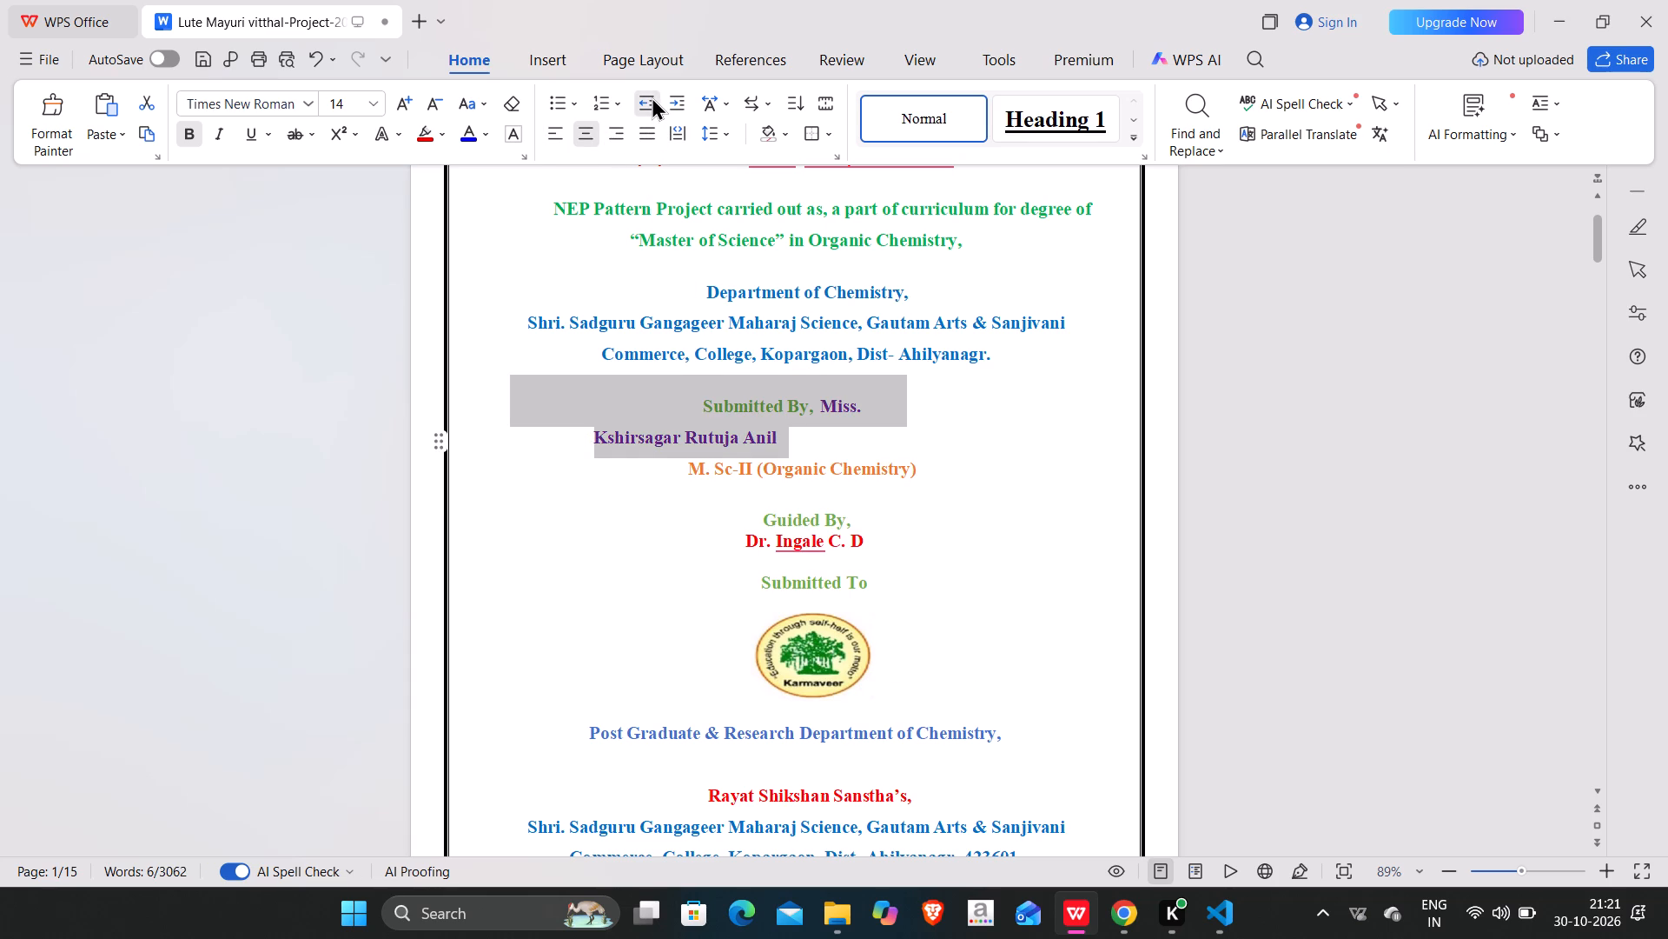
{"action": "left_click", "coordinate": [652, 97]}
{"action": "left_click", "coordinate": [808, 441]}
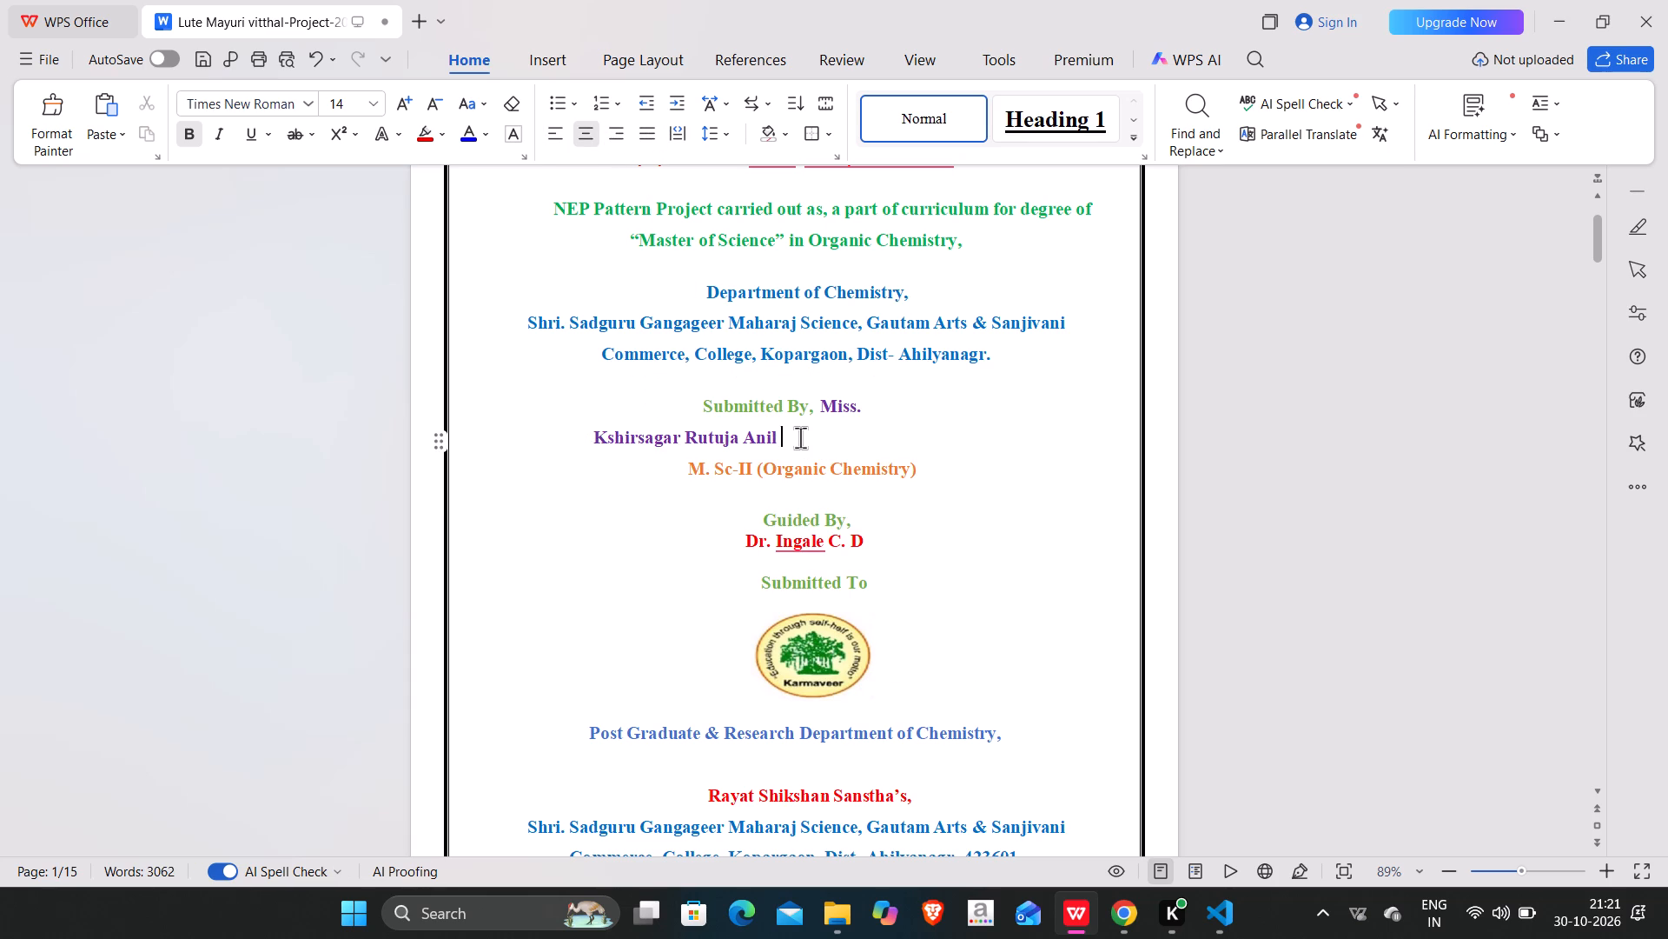
Open the Two Lines in One settings for the student's name below “Submitted By” on the cover page.
{"action": "left_click_drag", "start_coordinate": [788, 437], "coordinate": [581, 439]}
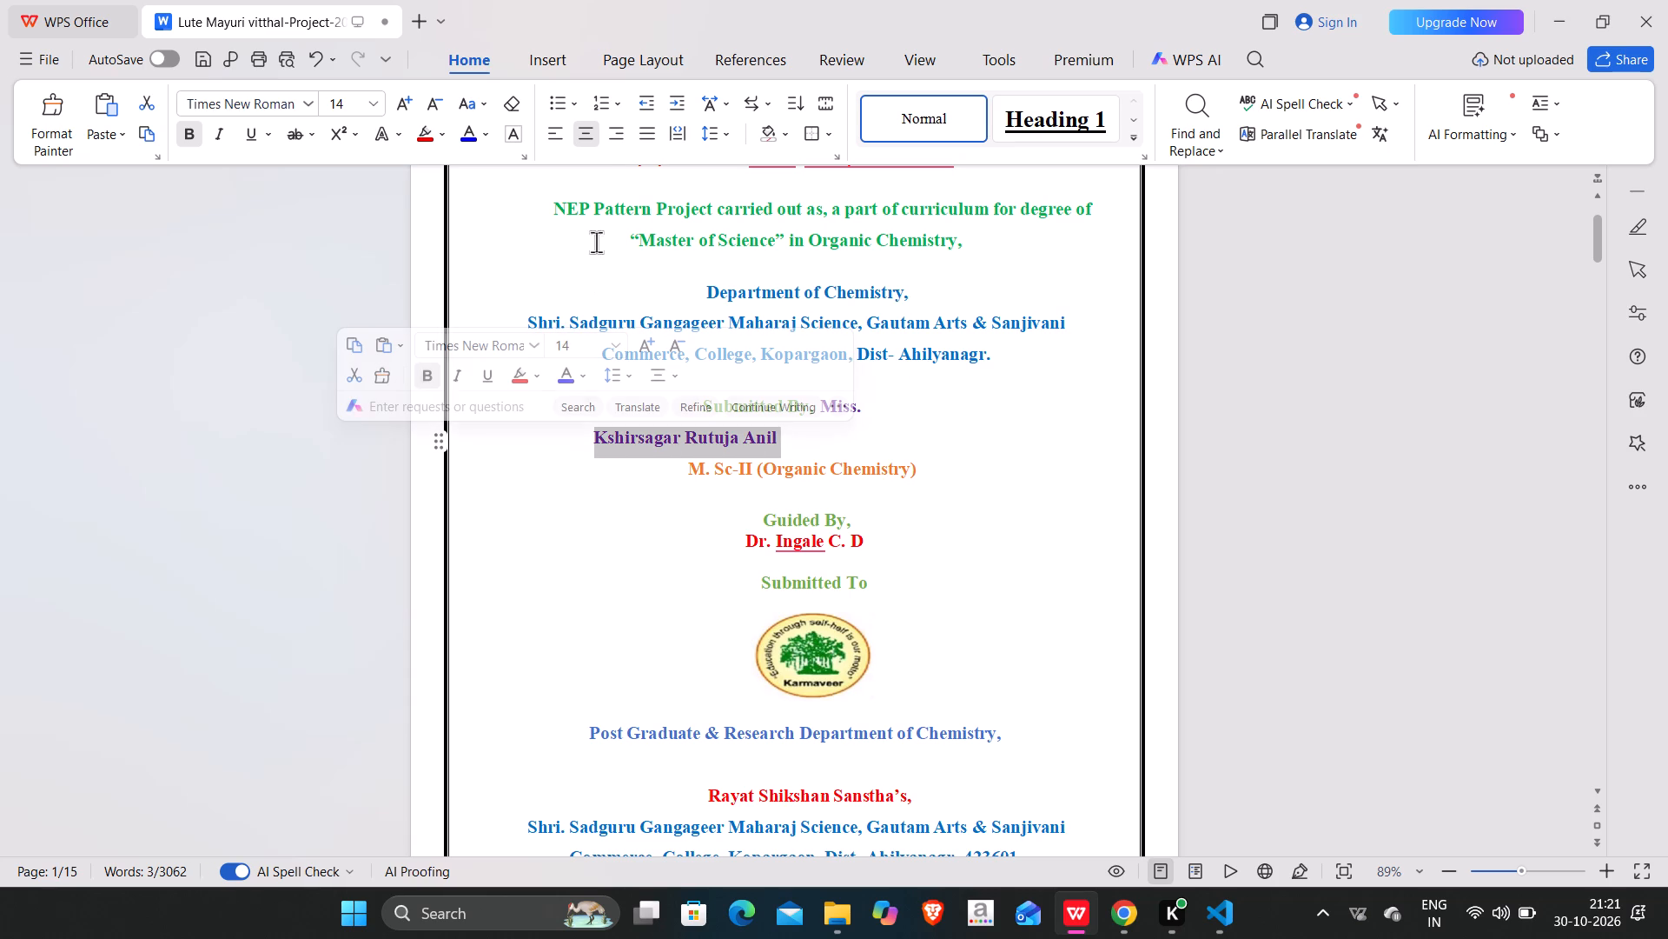
{"action": "left_click", "coordinate": [724, 103]}
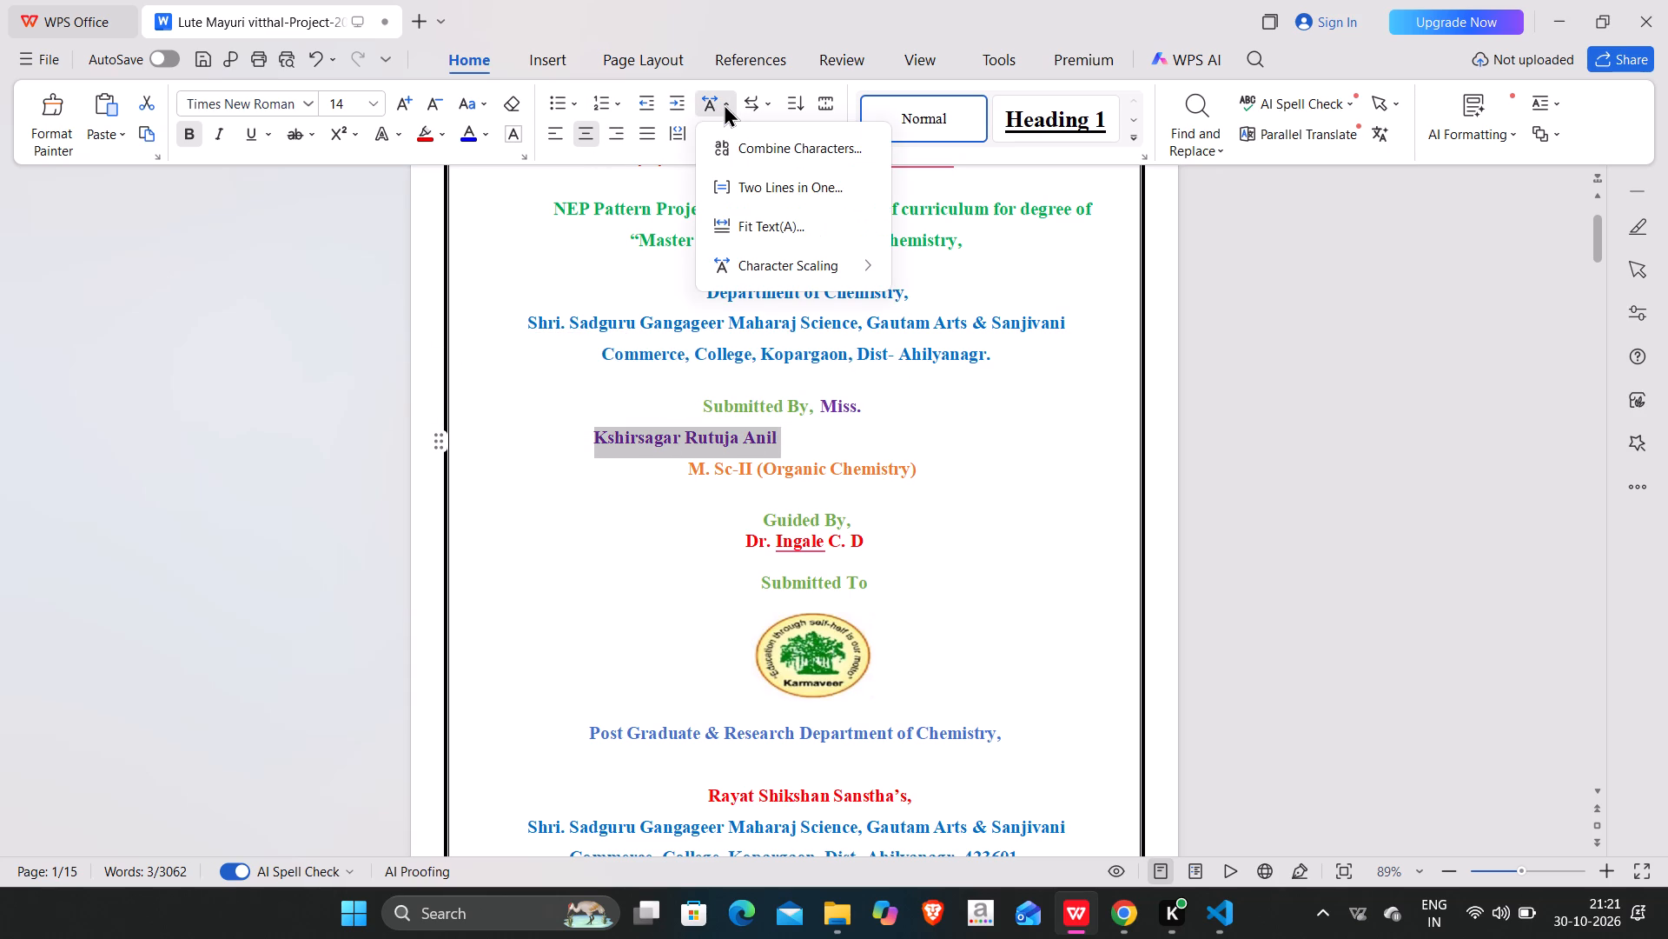
{"action": "left_click", "coordinate": [774, 187]}
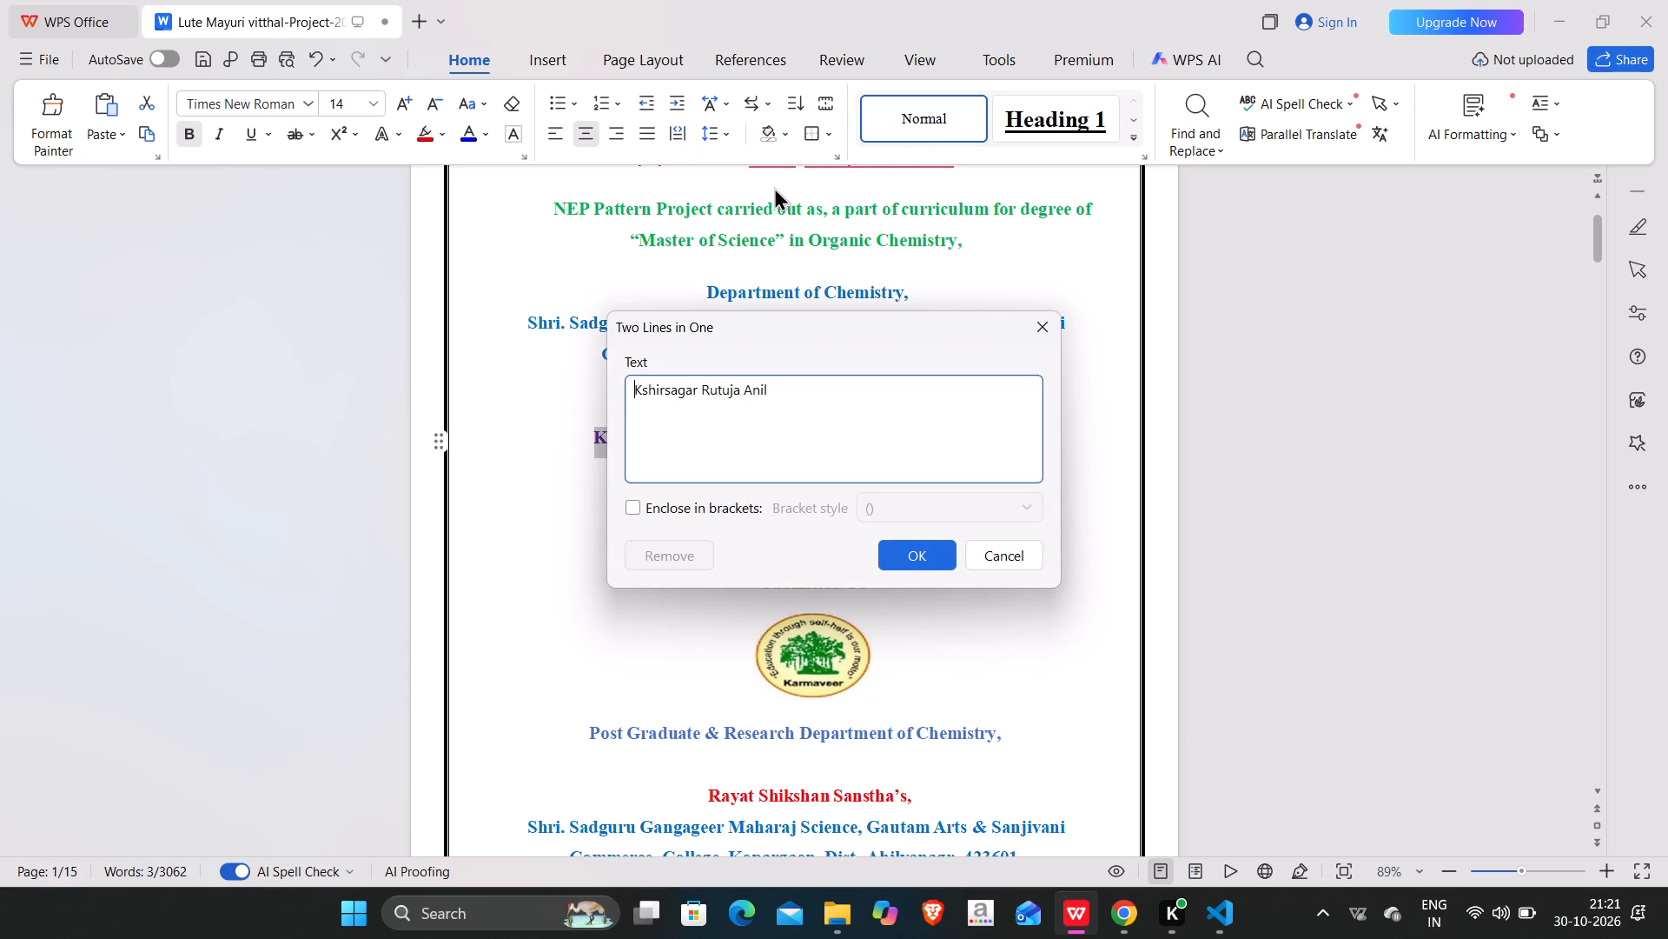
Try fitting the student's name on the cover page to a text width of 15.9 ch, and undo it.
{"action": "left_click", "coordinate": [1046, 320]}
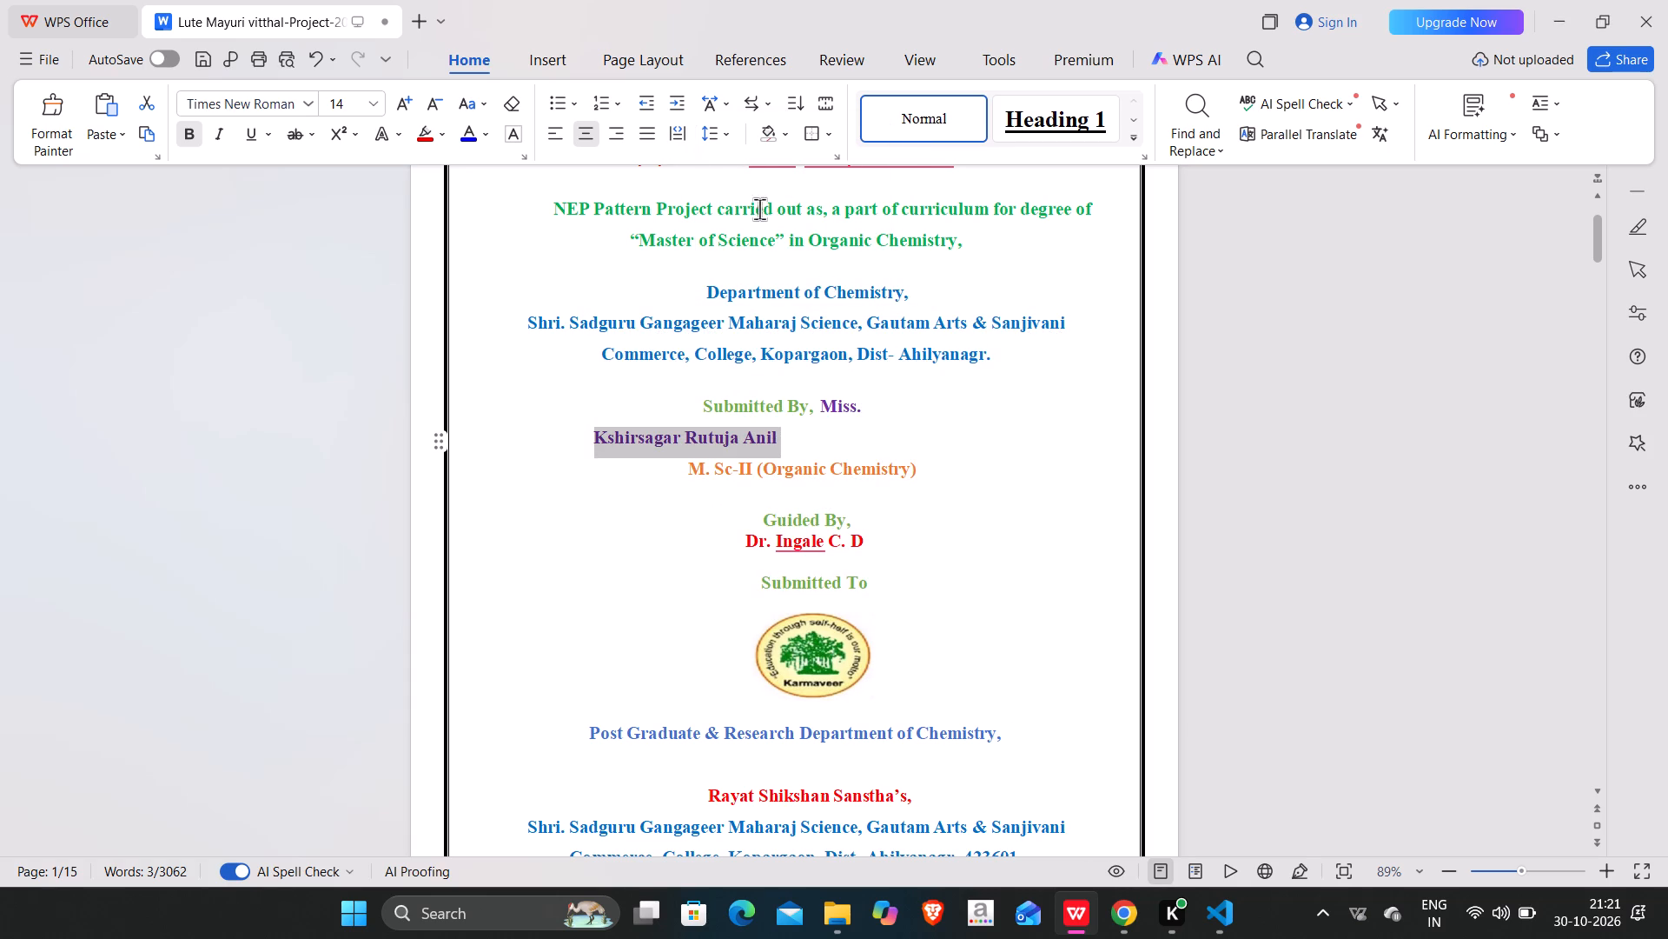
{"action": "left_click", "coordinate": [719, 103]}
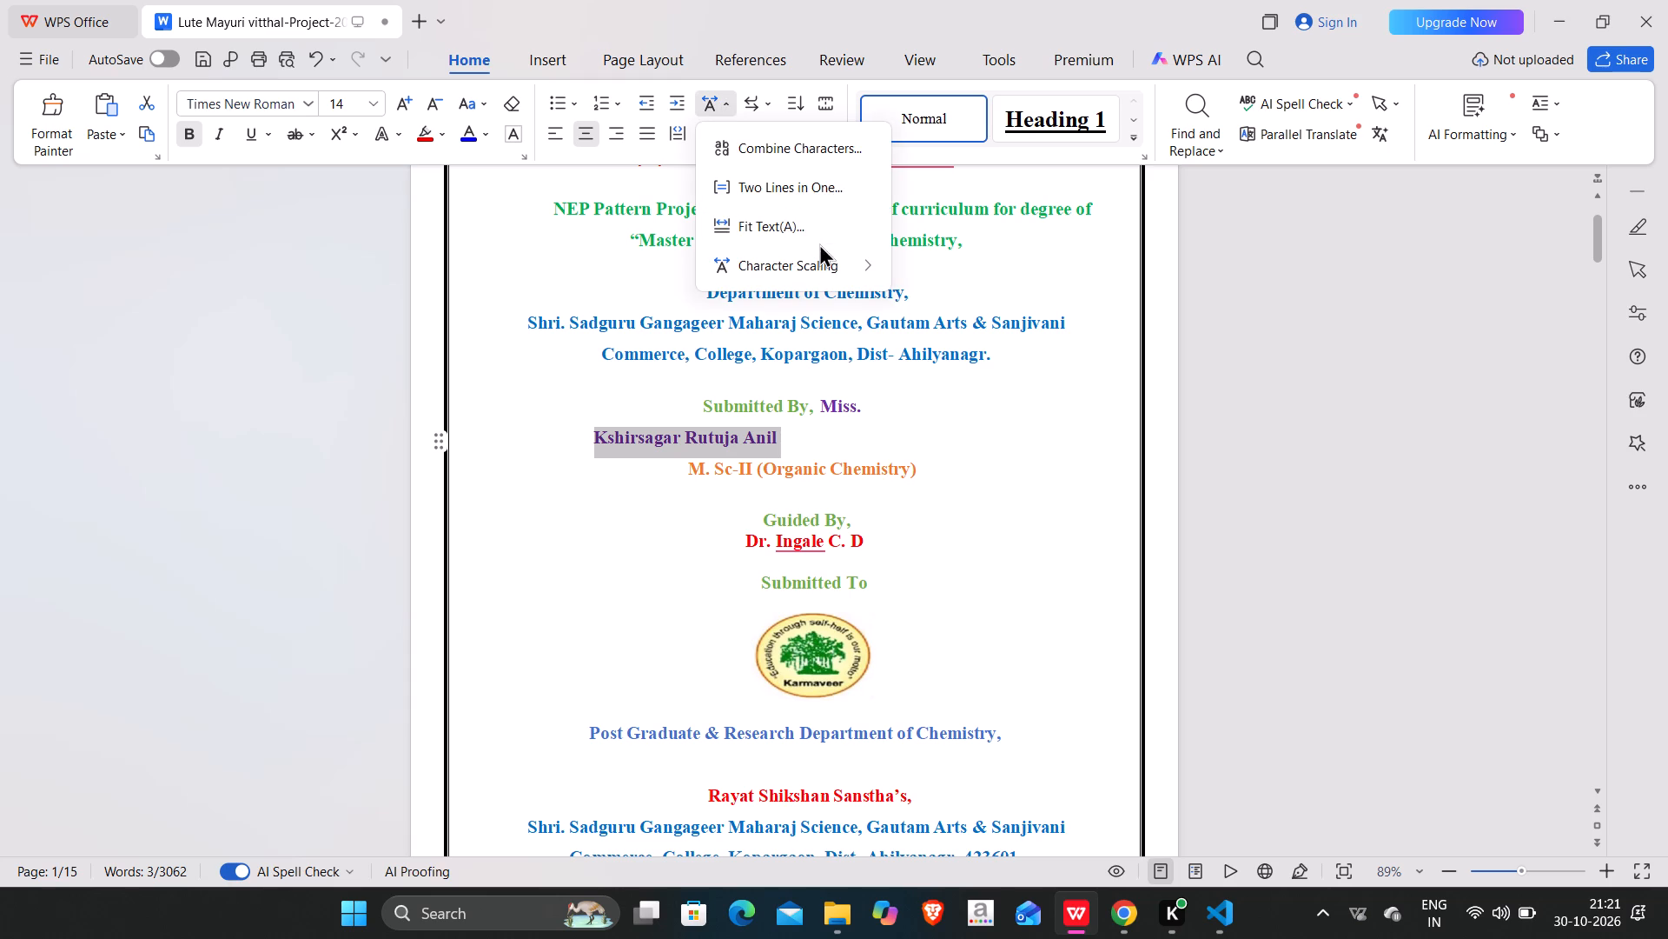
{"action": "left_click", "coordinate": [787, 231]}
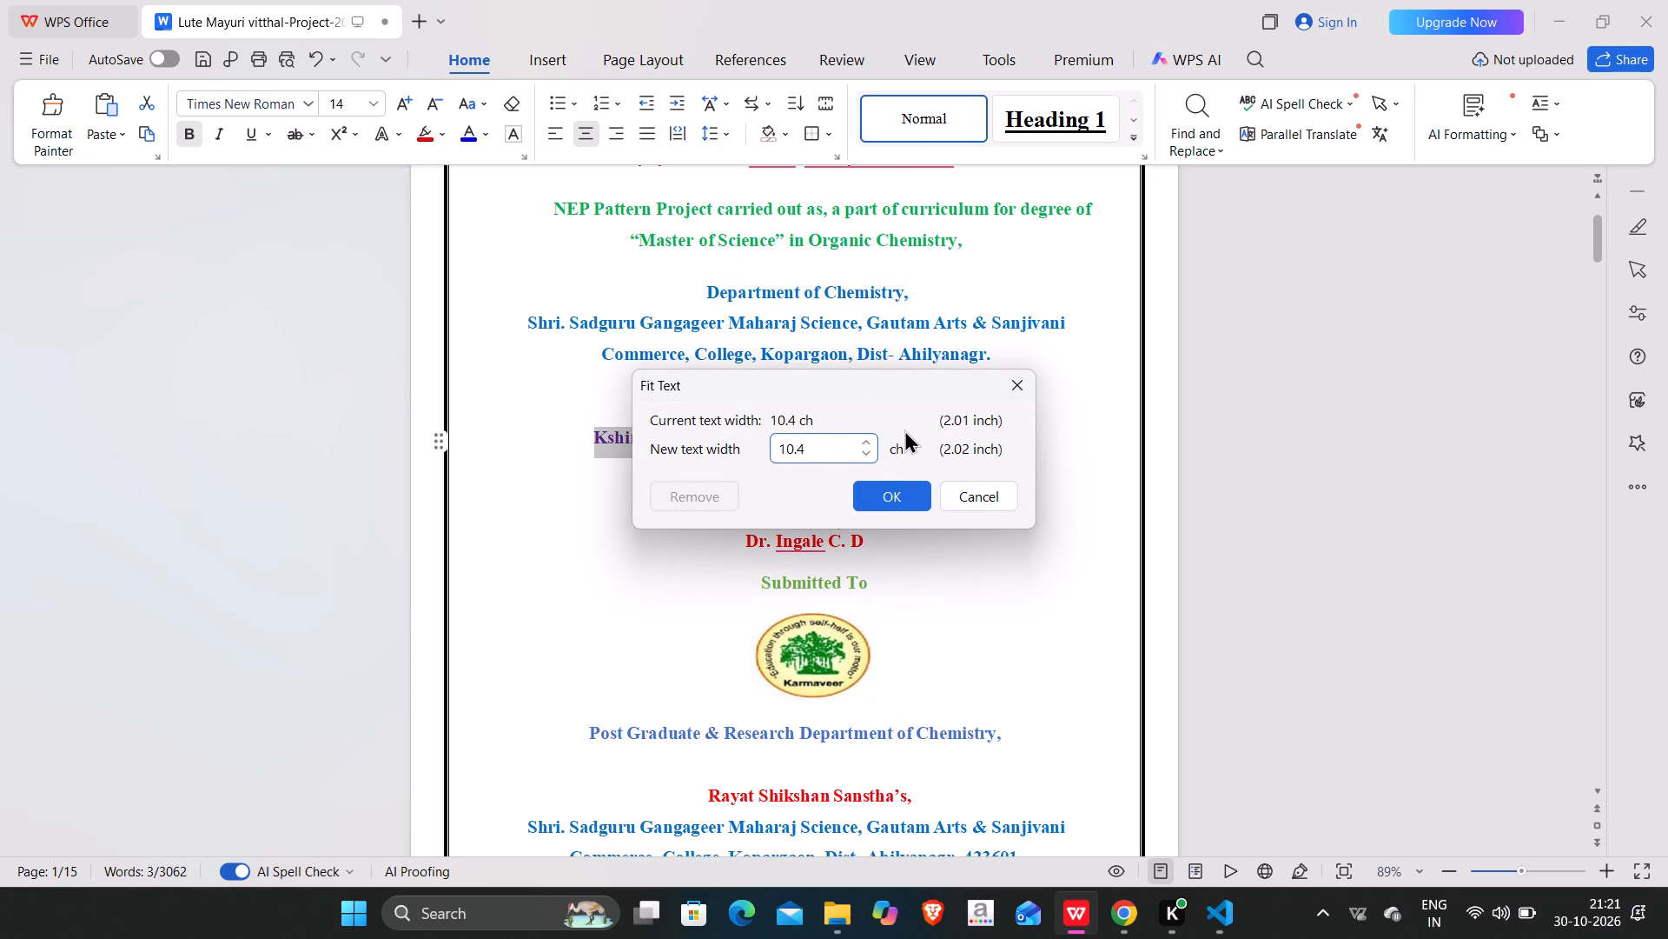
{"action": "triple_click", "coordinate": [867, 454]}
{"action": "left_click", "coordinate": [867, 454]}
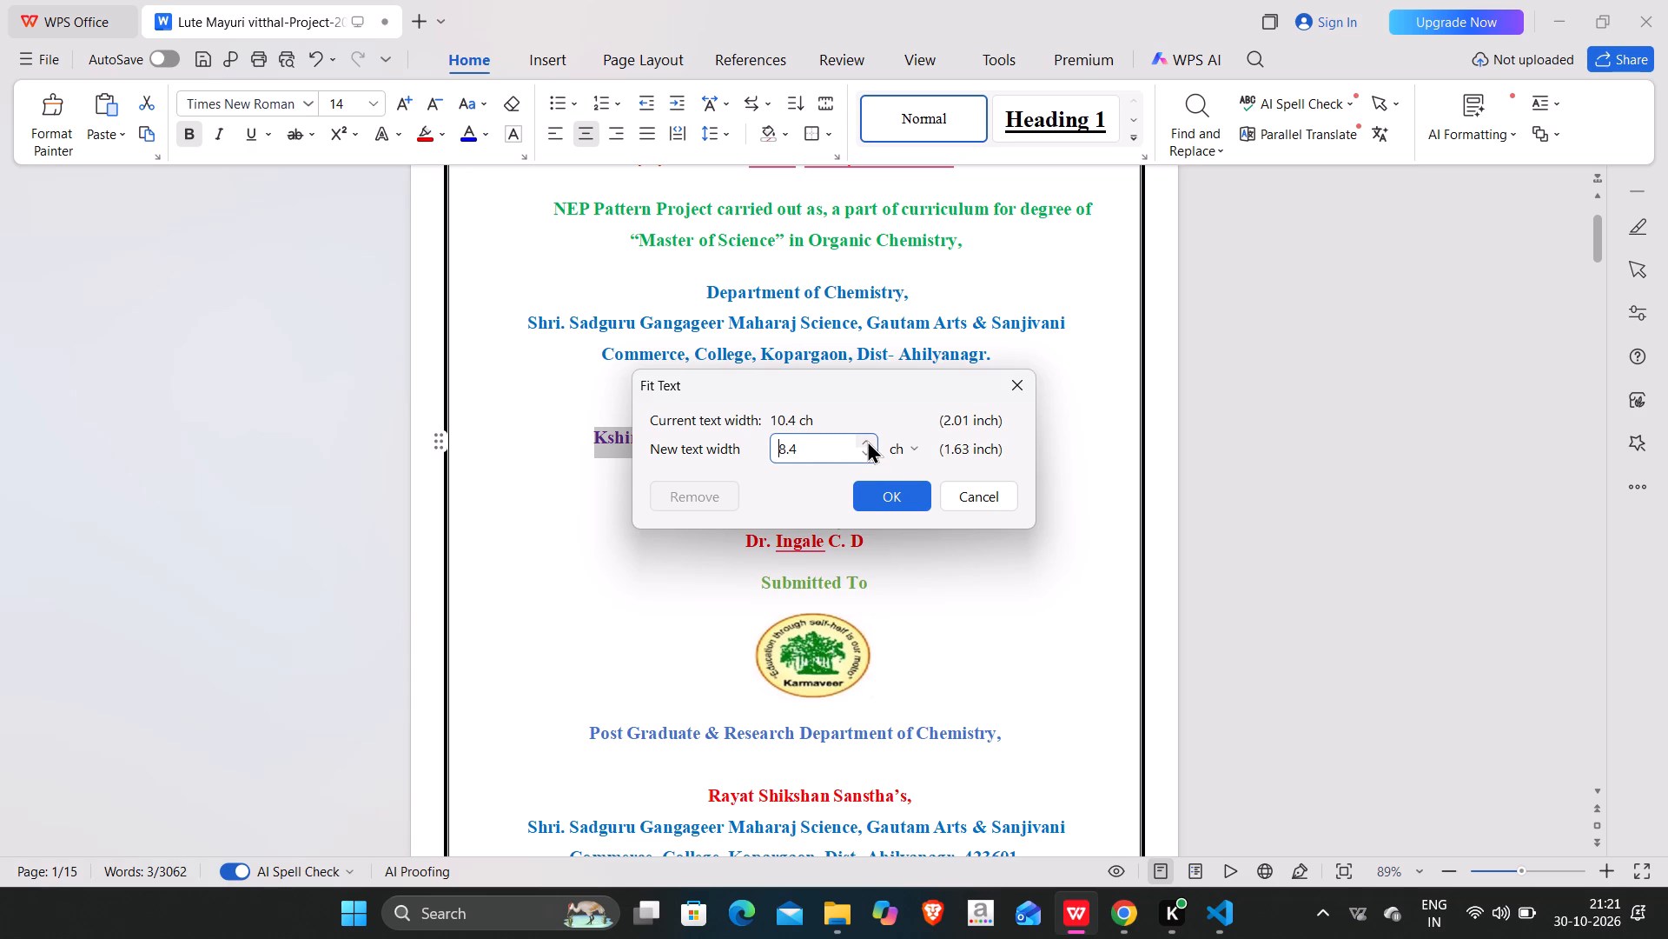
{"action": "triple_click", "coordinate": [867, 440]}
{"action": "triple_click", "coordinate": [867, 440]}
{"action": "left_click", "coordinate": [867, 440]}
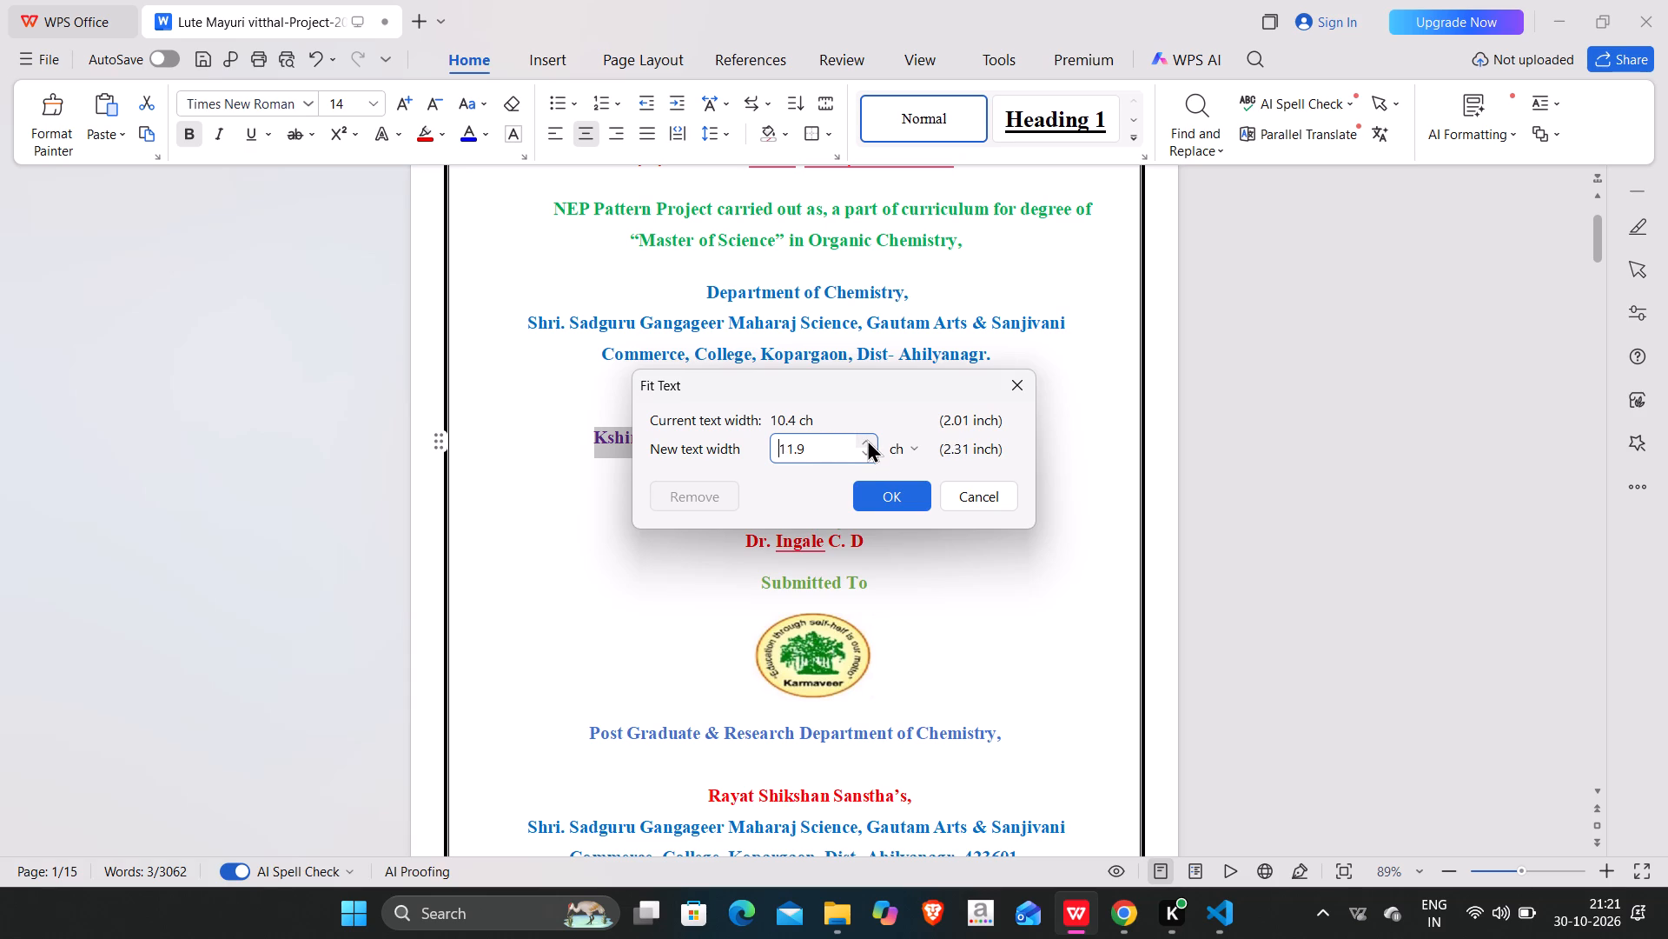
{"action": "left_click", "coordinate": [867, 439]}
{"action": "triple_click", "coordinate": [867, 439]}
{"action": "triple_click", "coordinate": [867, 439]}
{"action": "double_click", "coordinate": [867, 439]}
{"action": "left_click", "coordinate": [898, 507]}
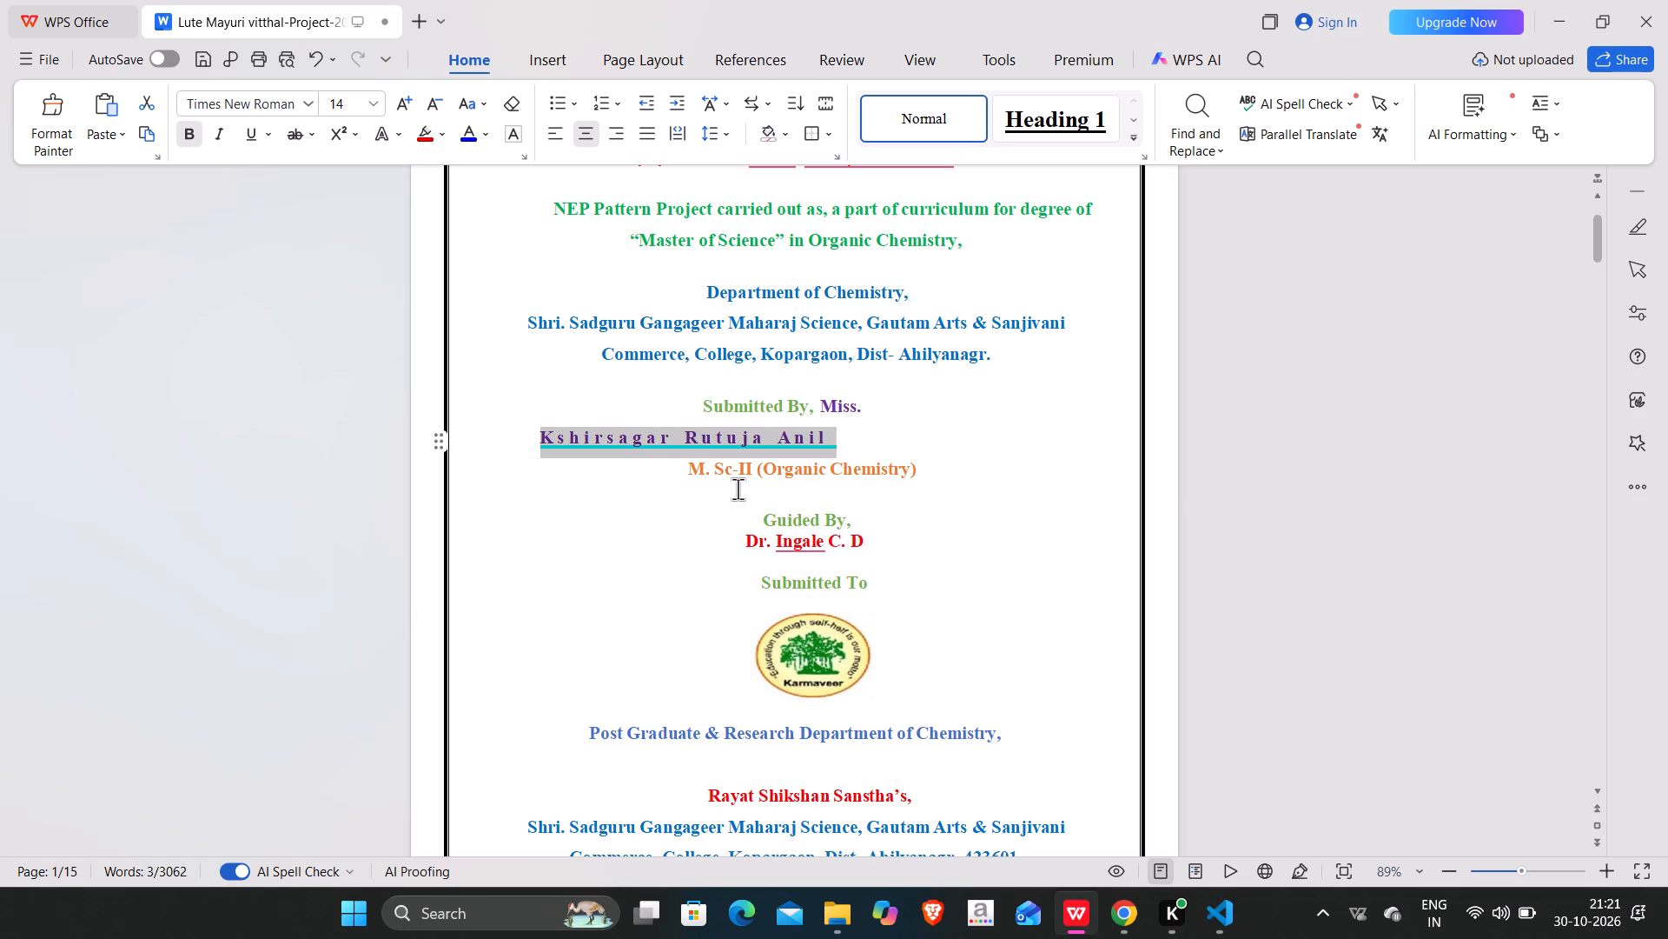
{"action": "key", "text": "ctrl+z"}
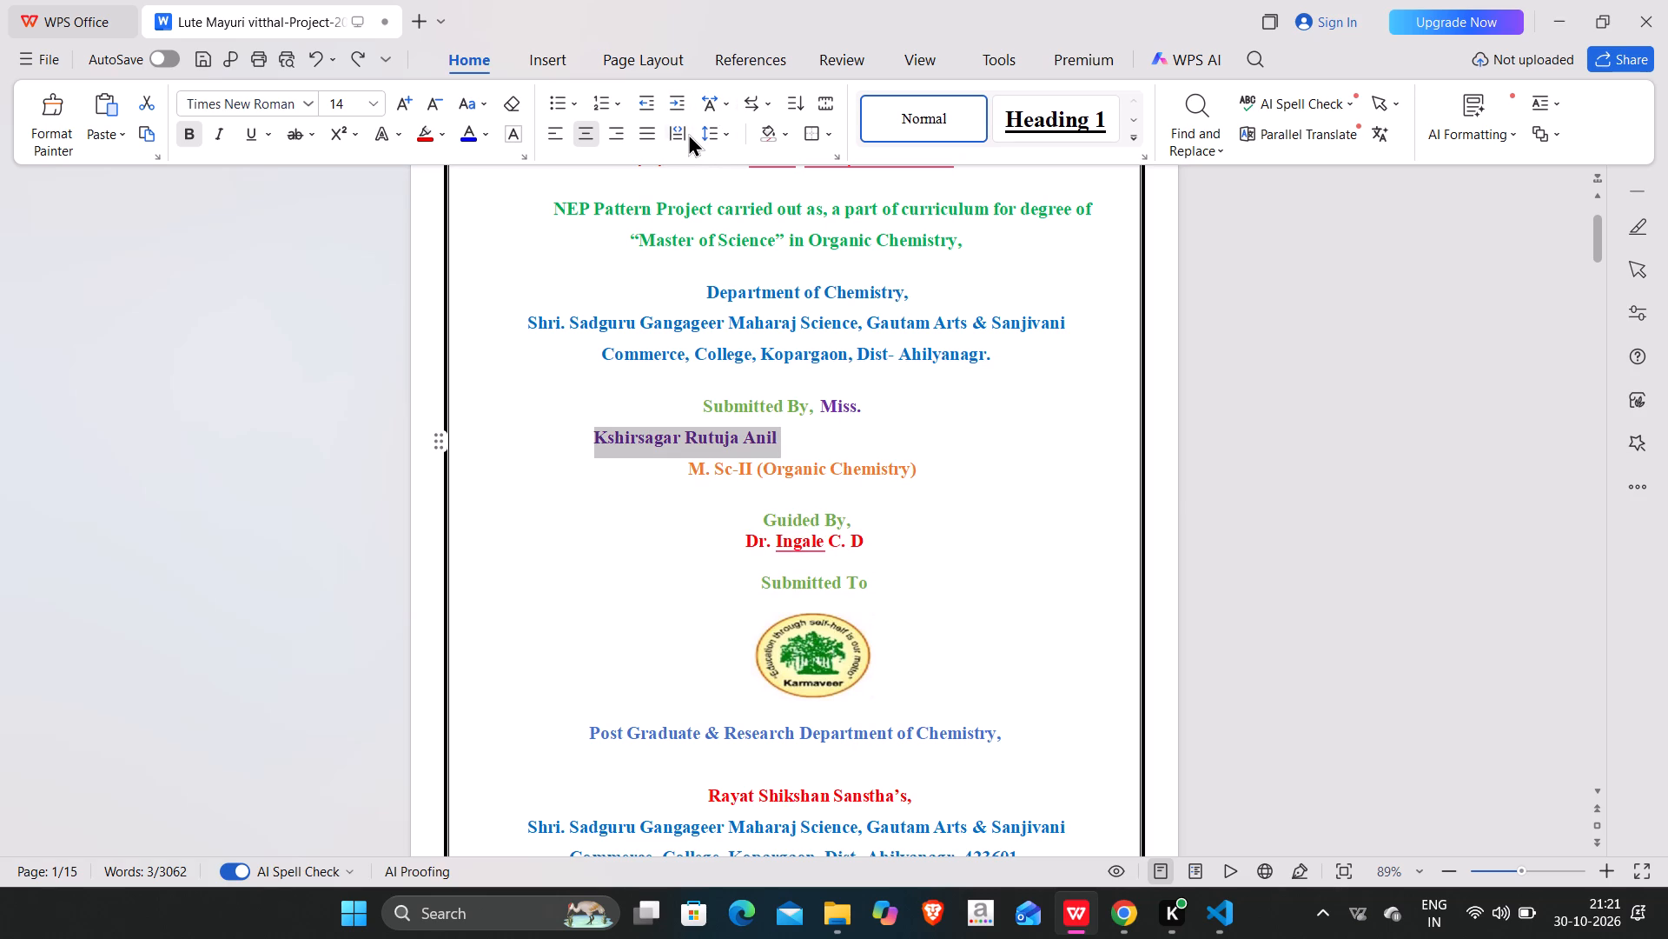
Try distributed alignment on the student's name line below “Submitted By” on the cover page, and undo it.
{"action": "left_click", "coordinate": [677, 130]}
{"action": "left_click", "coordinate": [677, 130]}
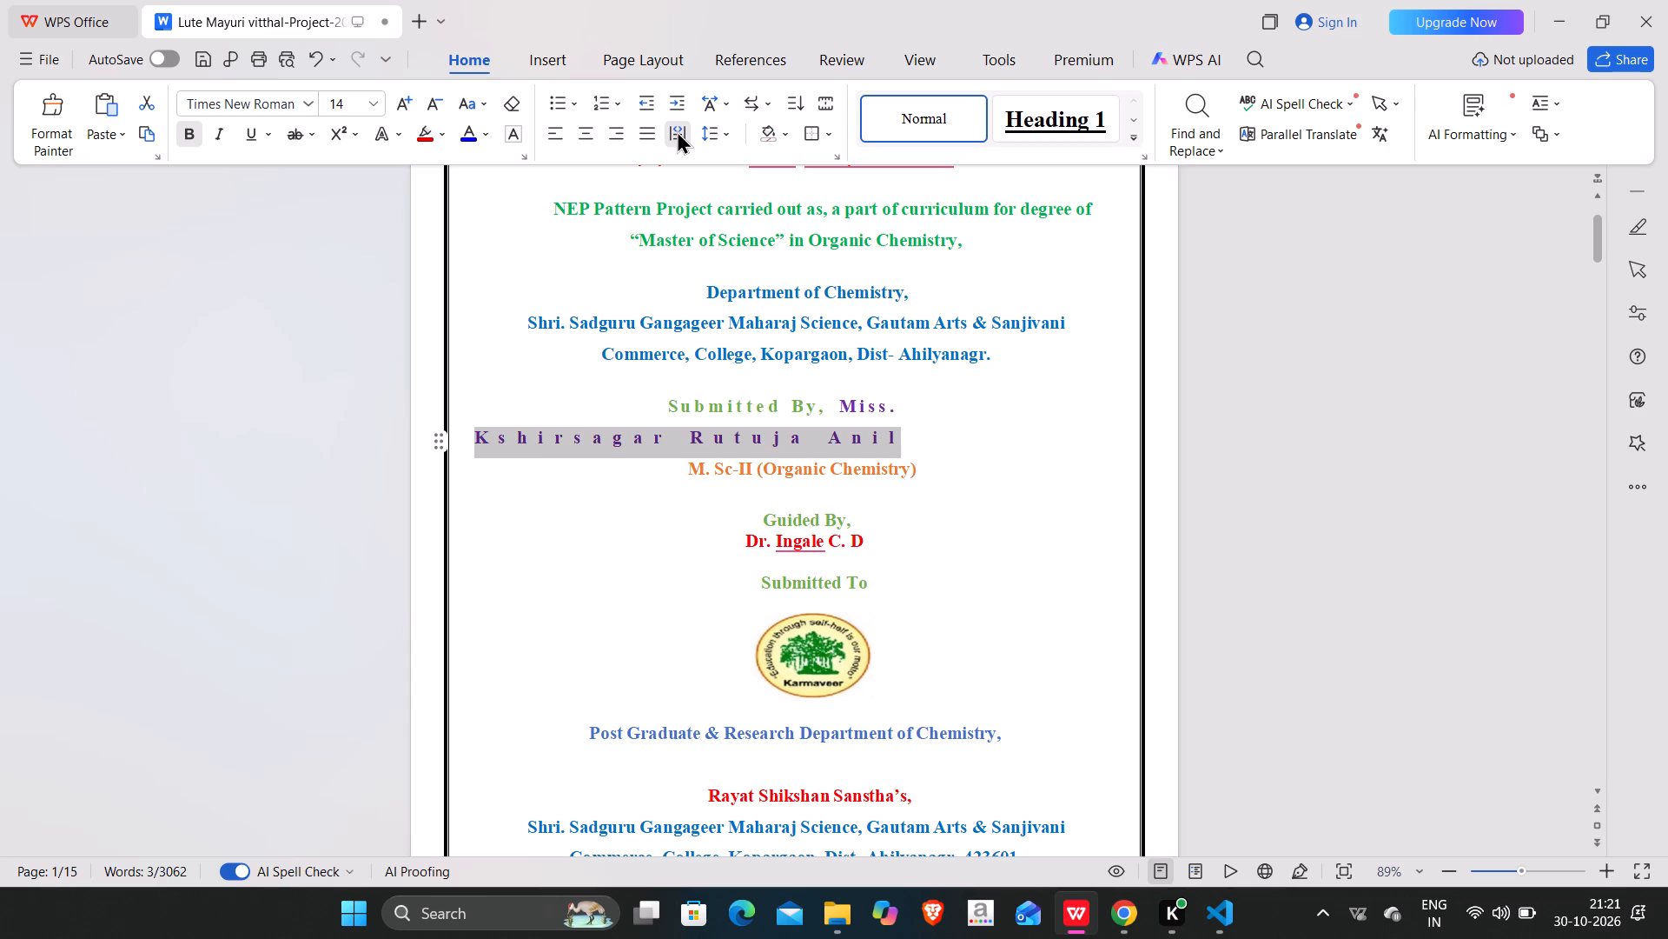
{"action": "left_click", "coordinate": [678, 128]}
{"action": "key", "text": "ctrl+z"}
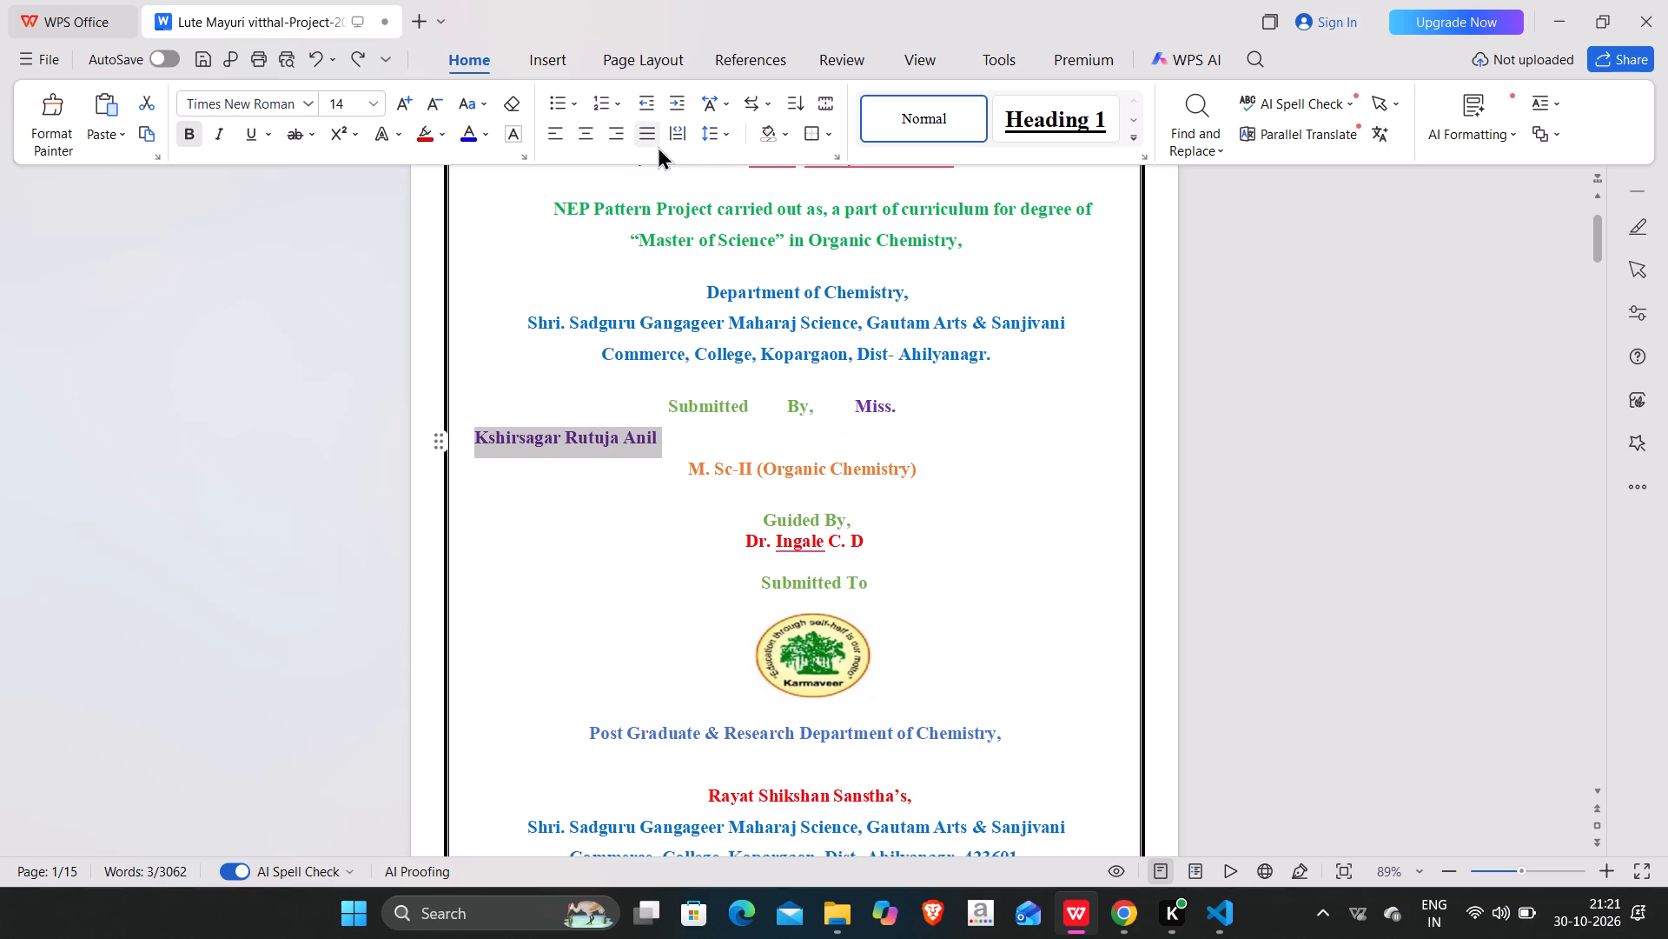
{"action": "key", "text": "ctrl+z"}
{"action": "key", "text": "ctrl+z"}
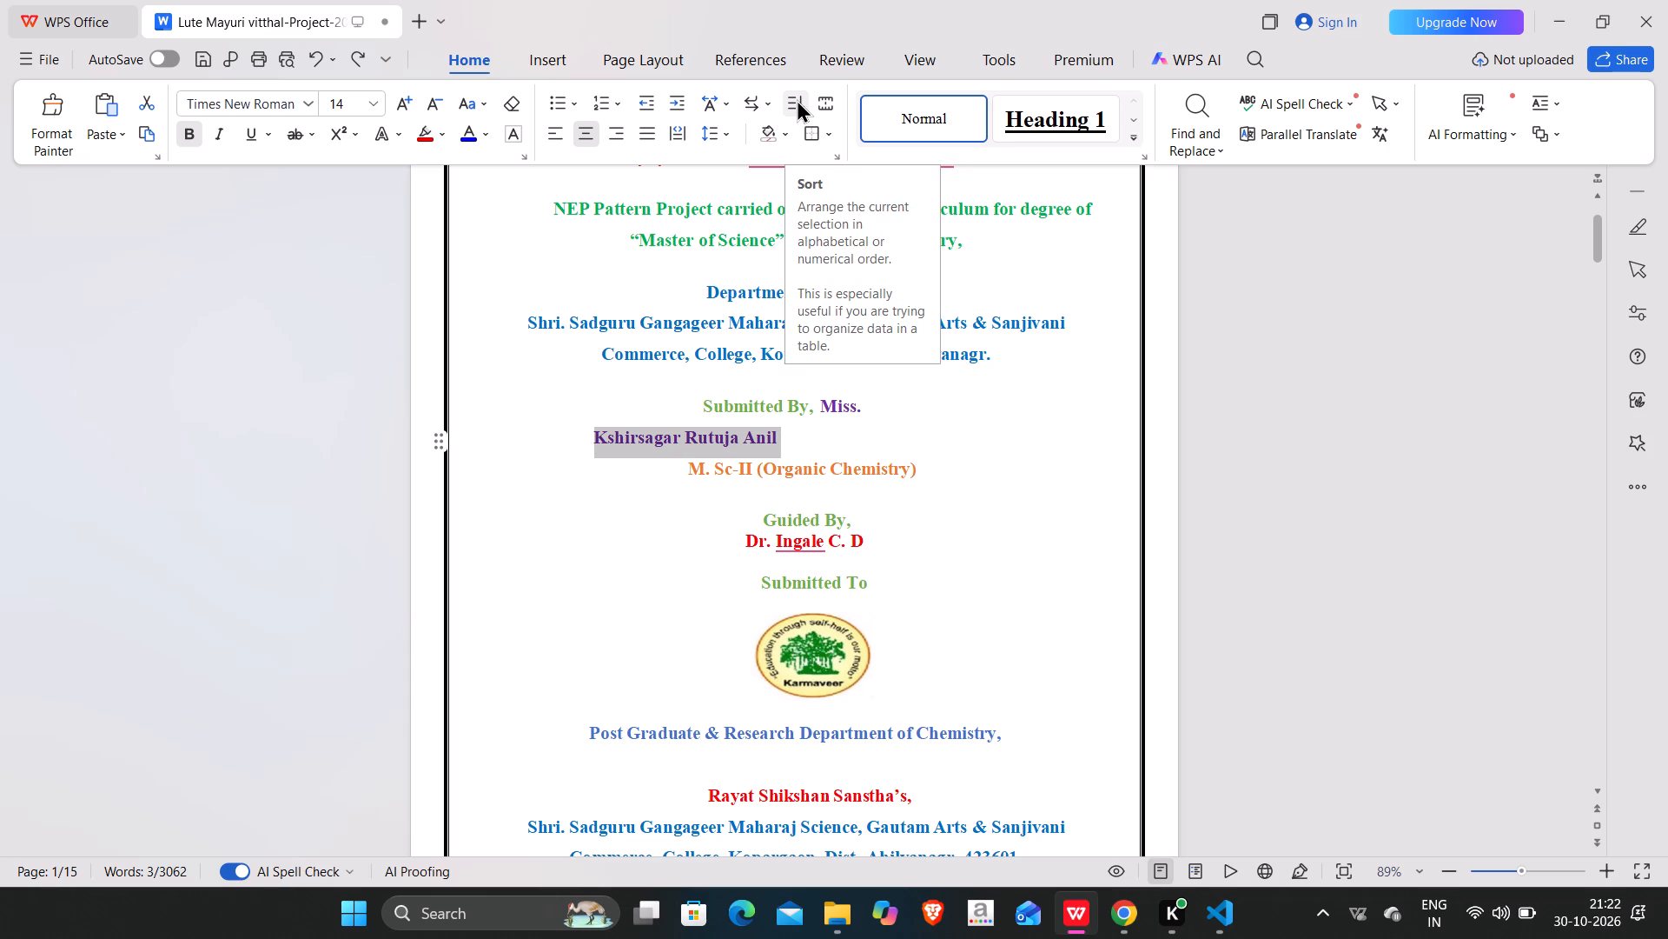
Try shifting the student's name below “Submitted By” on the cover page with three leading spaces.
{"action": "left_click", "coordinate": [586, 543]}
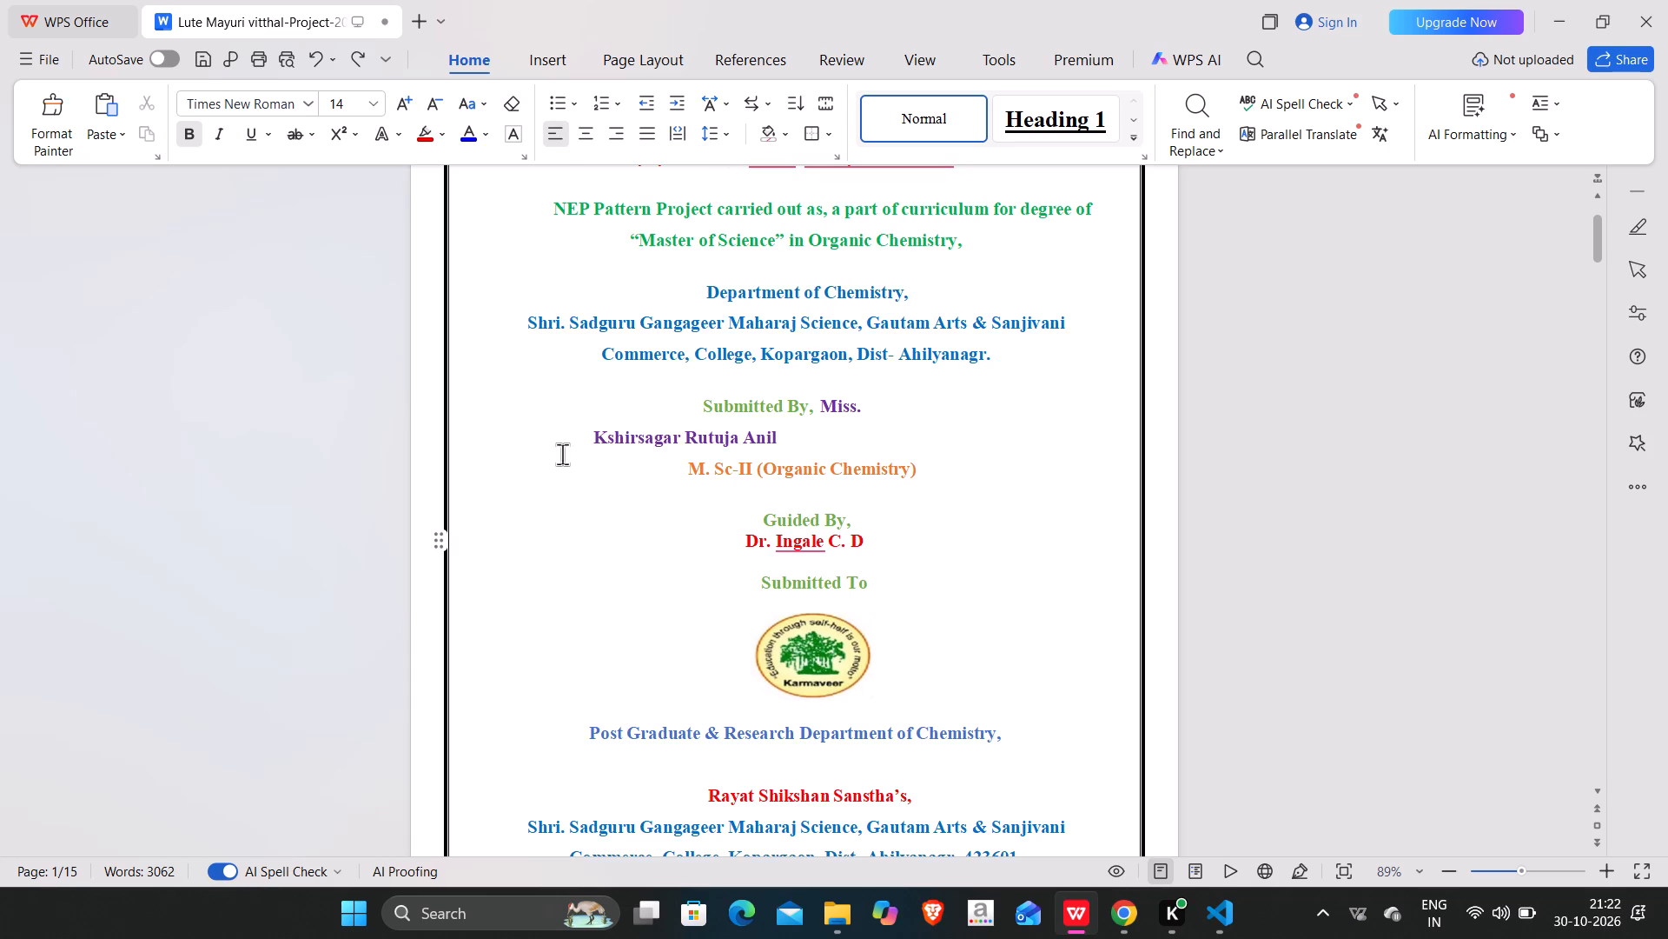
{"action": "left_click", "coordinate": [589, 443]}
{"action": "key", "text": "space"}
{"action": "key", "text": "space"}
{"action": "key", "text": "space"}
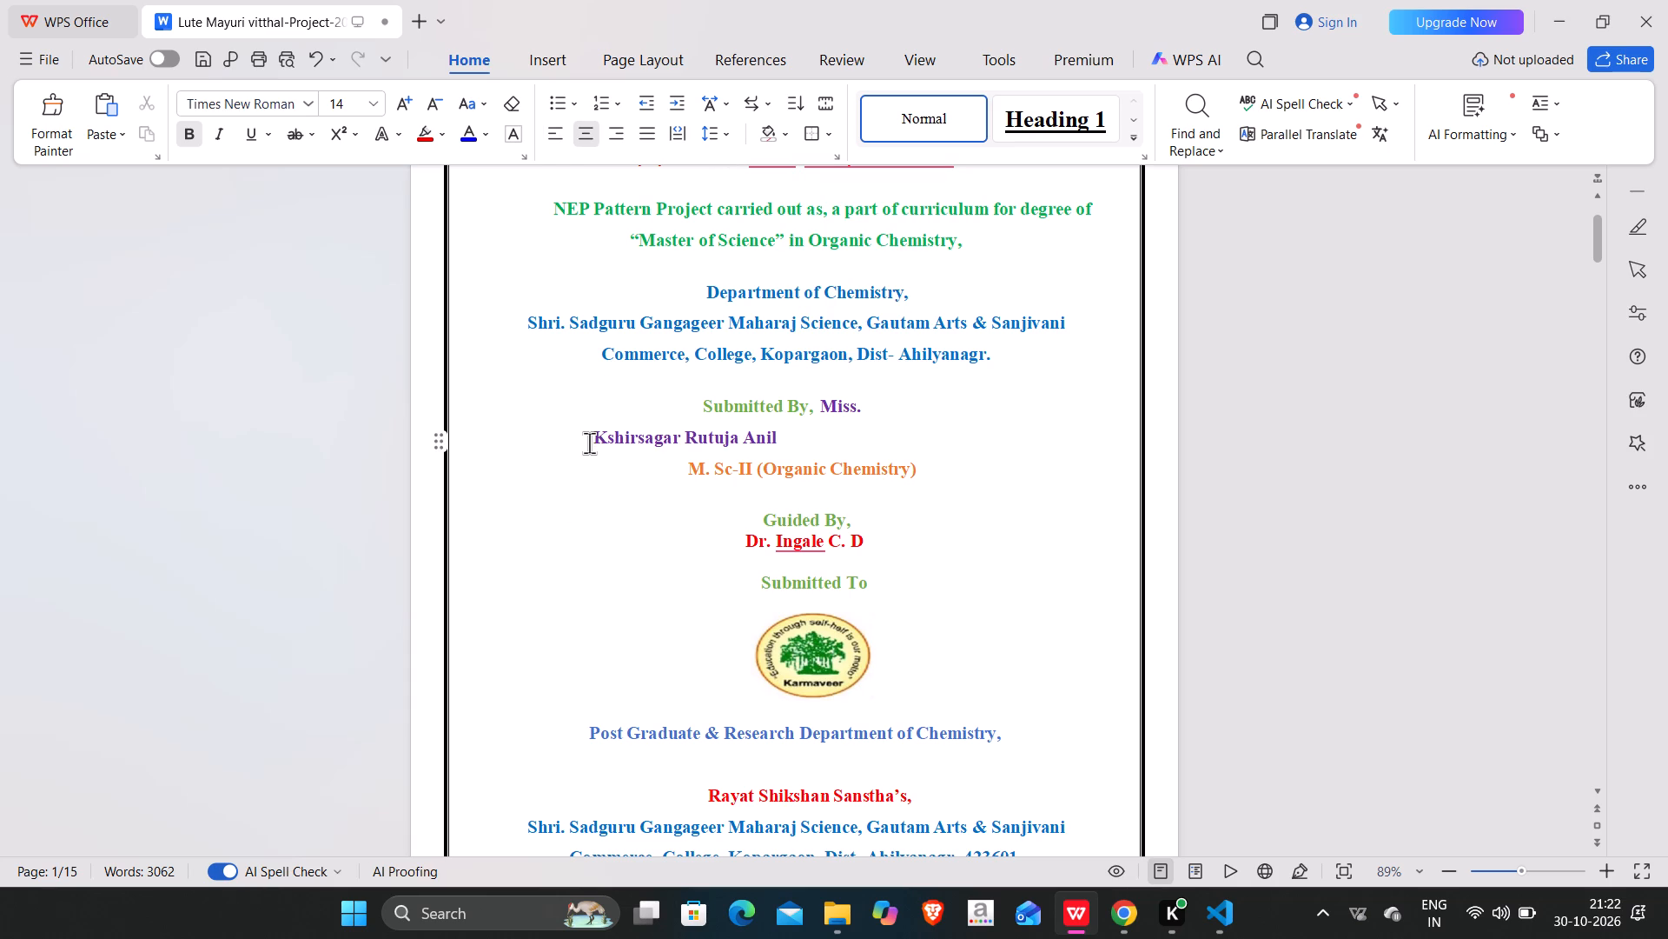
Remove the padding before “Submitted By” on the cover page and restart it as a centred line directly below the college address.
{"action": "left_click", "coordinate": [700, 403]}
{"action": "key", "text": "BackSpace"}
{"action": "key", "text": "BackSpace"}
{"action": "key", "text": "BackSpace"}
{"action": "key", "text": "BackSpace"}
{"action": "key", "text": "BackSpace"}
{"action": "key", "text": "BackSpace"}
{"action": "key", "text": "BackSpace"}
{"action": "key", "text": "BackSpace"}
{"action": "key", "text": "BackSpace"}
{"action": "key", "text": "BackSpace"}
{"action": "key", "text": "BackSpace"}
{"action": "key", "text": "BackSpace"}
{"action": "key", "text": "BackSpace"}
{"action": "key", "text": "BackSpace"}
{"action": "key", "text": "BackSpace"}
{"action": "key", "text": "BackSpace"}
{"action": "key", "text": "BackSpace"}
{"action": "key", "text": "BackSpace"}
{"action": "key", "text": "BackSpace"}
{"action": "key", "text": "BackSpace"}
{"action": "key", "text": "BackSpace"}
{"action": "key", "text": "BackSpace"}
{"action": "key", "text": "BackSpace"}
{"action": "key", "text": "BackSpace"}
{"action": "key", "text": "BackSpace"}
{"action": "key", "text": "BackSpace"}
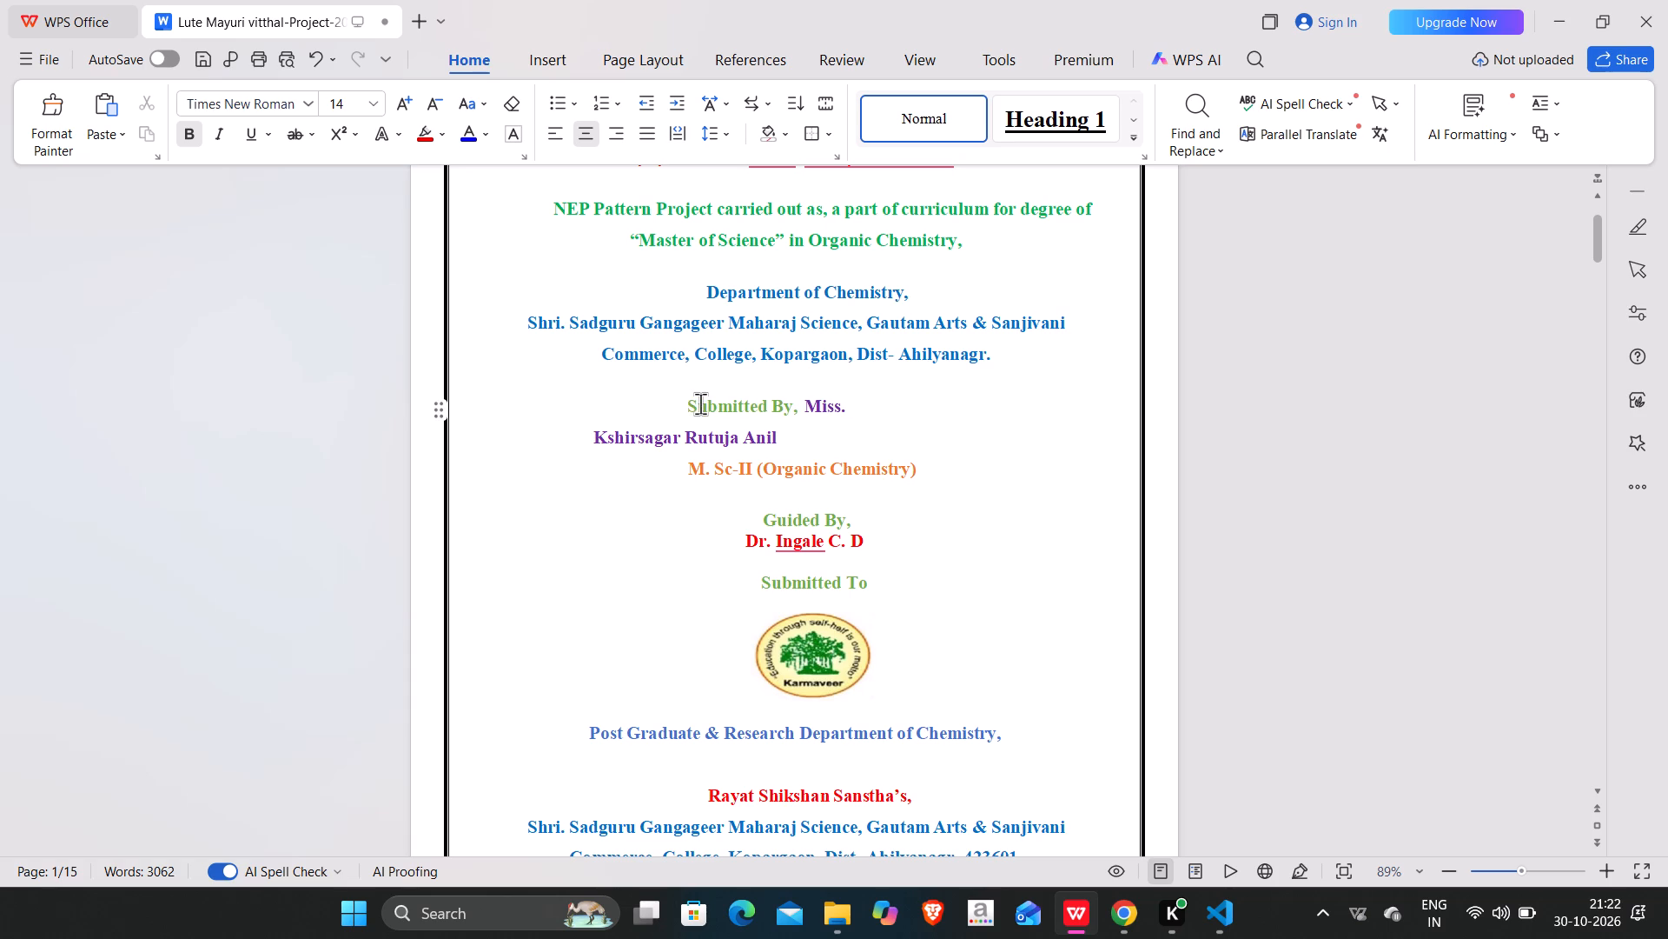
{"action": "key", "text": "BackSpace"}
{"action": "key", "text": "BackSpace"}
{"action": "key", "text": "BackSpace"}
{"action": "key", "text": "BackSpace"}
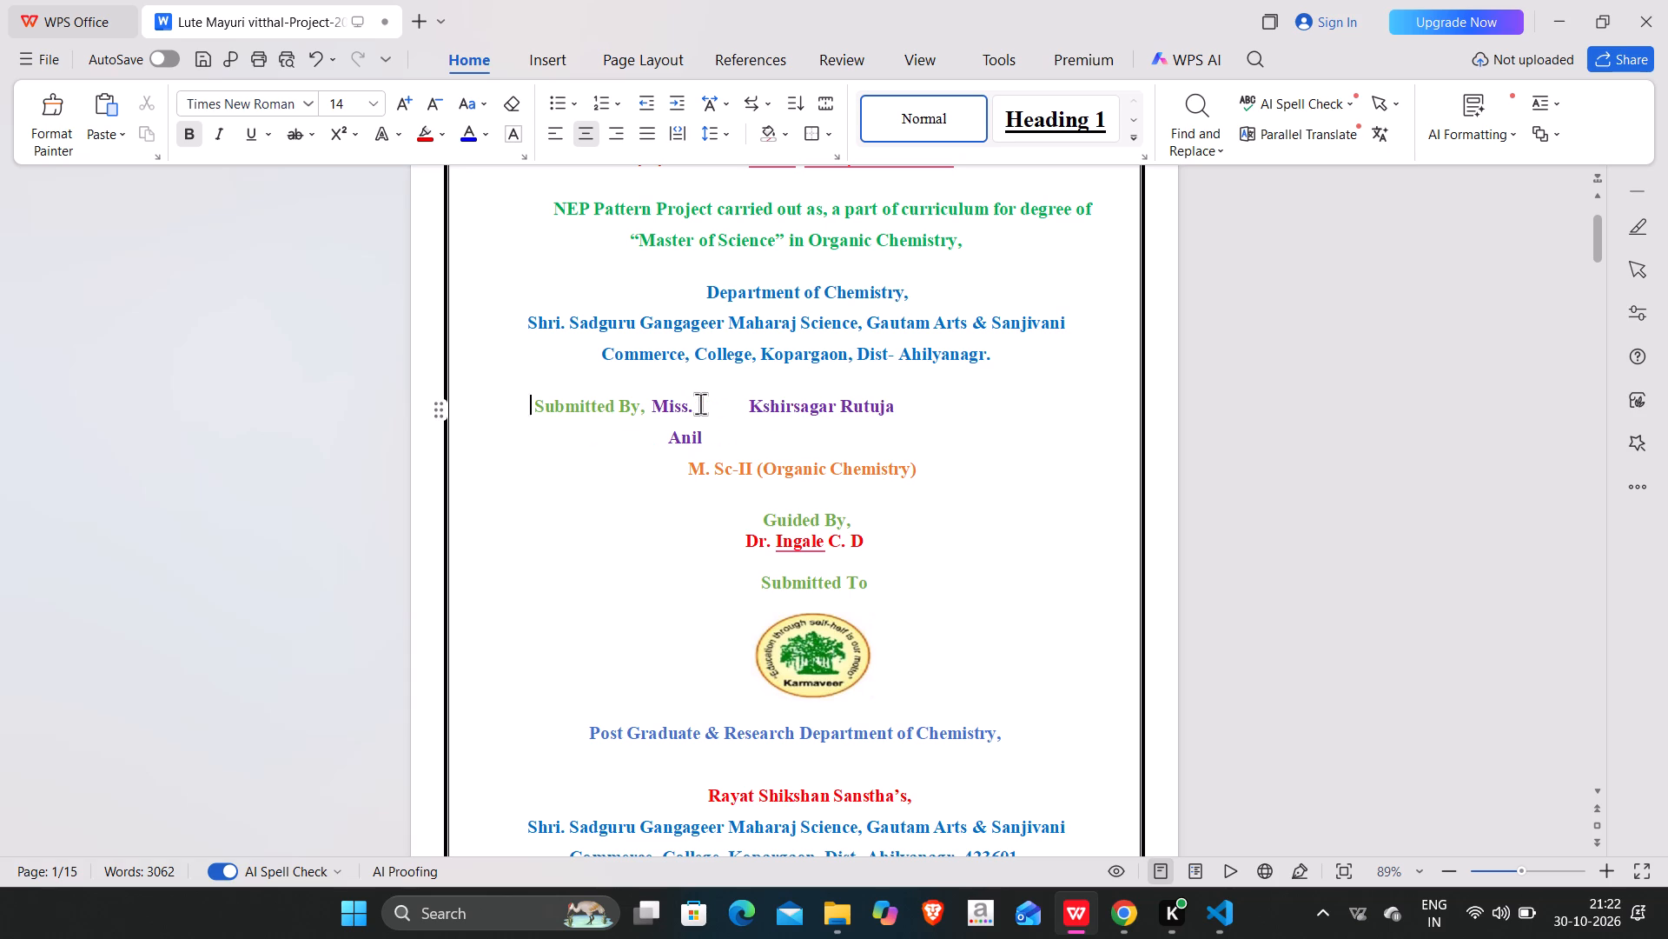
{"action": "key", "text": "BackSpace"}
{"action": "key", "text": "BackSpace"}
{"action": "key", "text": "BackSpace"}
{"action": "key", "text": "BackSpace"}
{"action": "key", "text": "BackSpace"}
{"action": "key", "text": "BackSpace"}
{"action": "key", "text": "BackSpace"}
{"action": "key", "text": "BackSpace"}
{"action": "key", "text": "BackSpace"}
{"action": "key", "text": "BackSpace"}
{"action": "key", "text": "BackSpace"}
{"action": "key", "text": "BackSpace"}
{"action": "key", "text": "BackSpace"}
{"action": "key", "text": "BackSpace"}
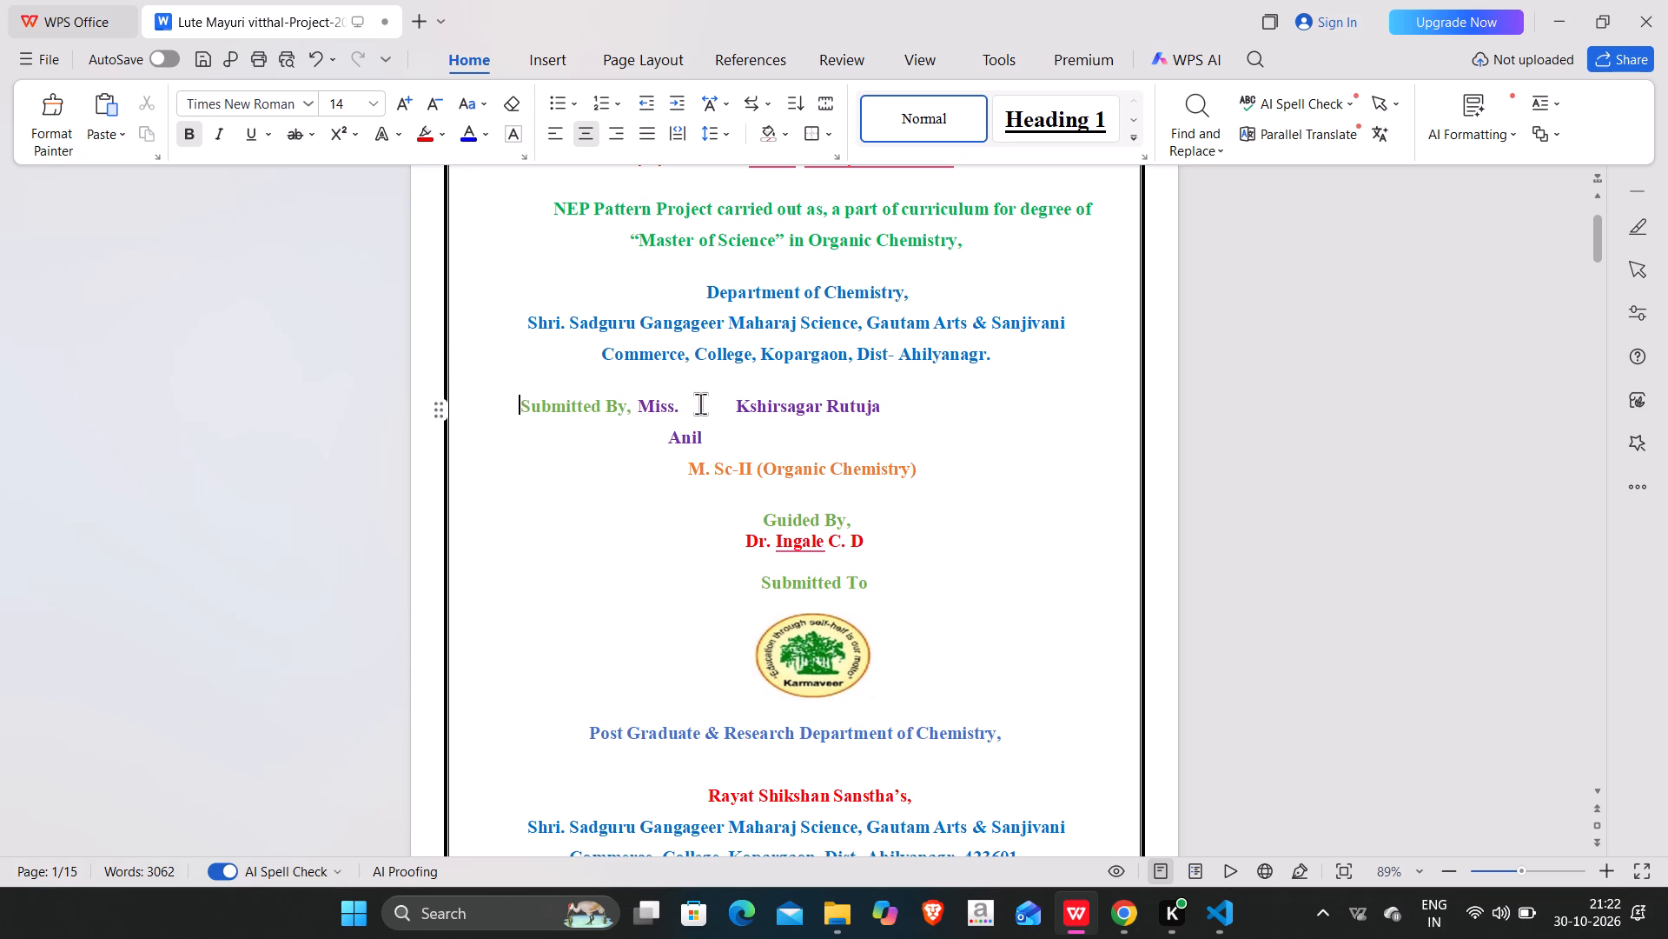
{"action": "key", "text": "BackSpace"}
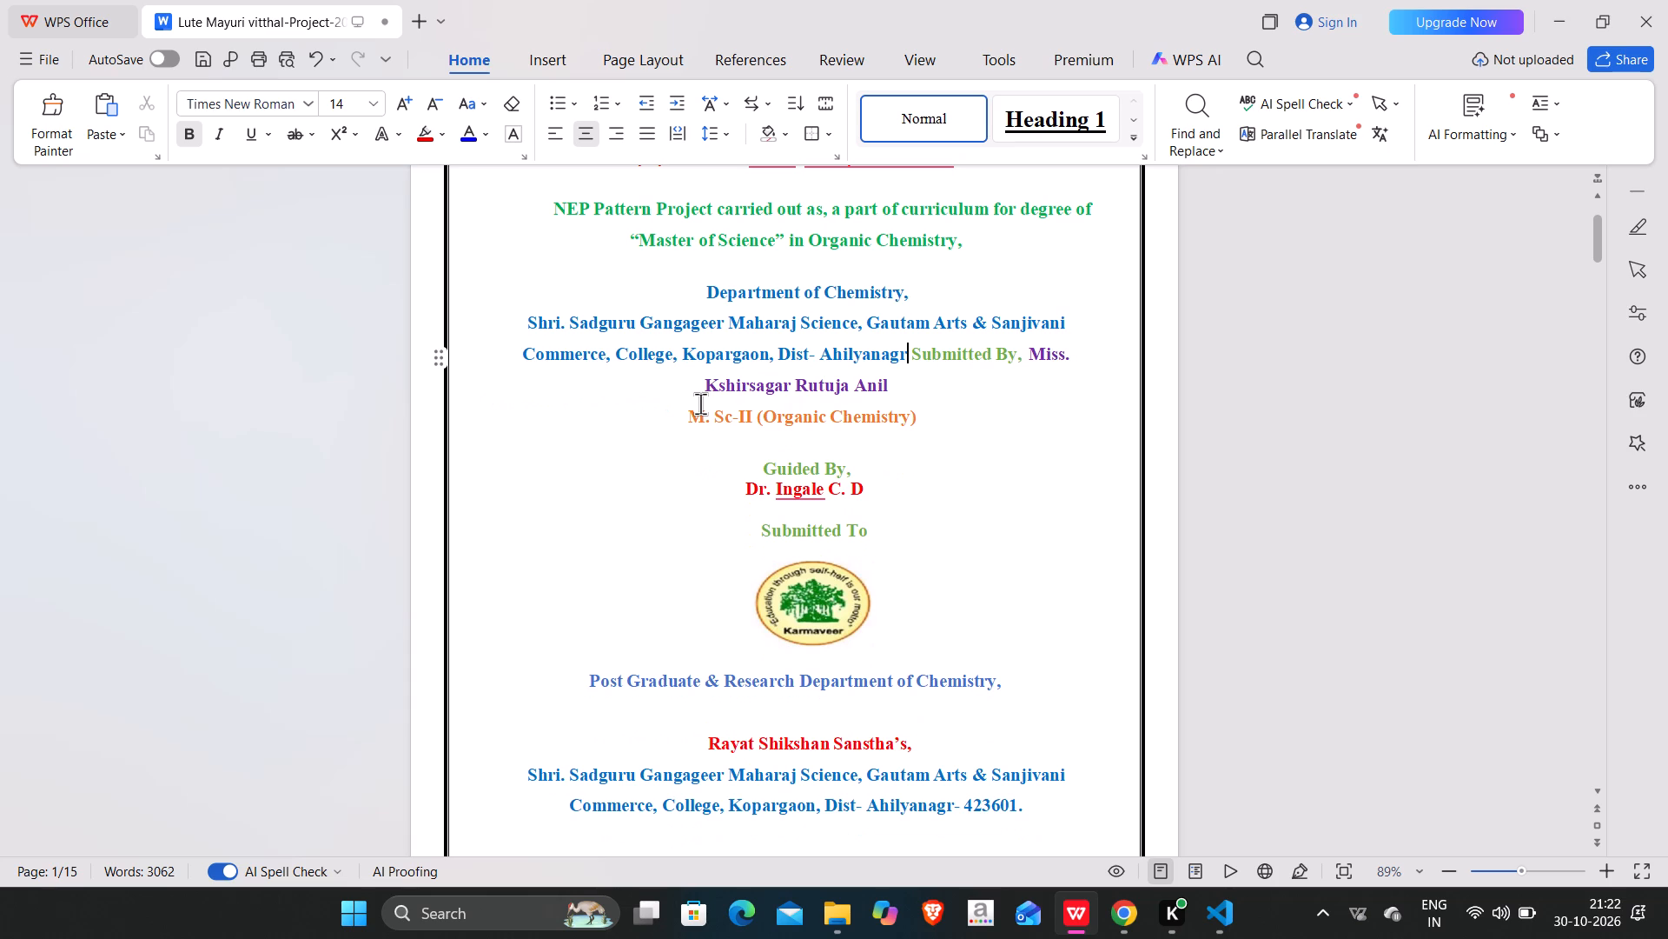
{"action": "key", "text": "ctrl+z"}
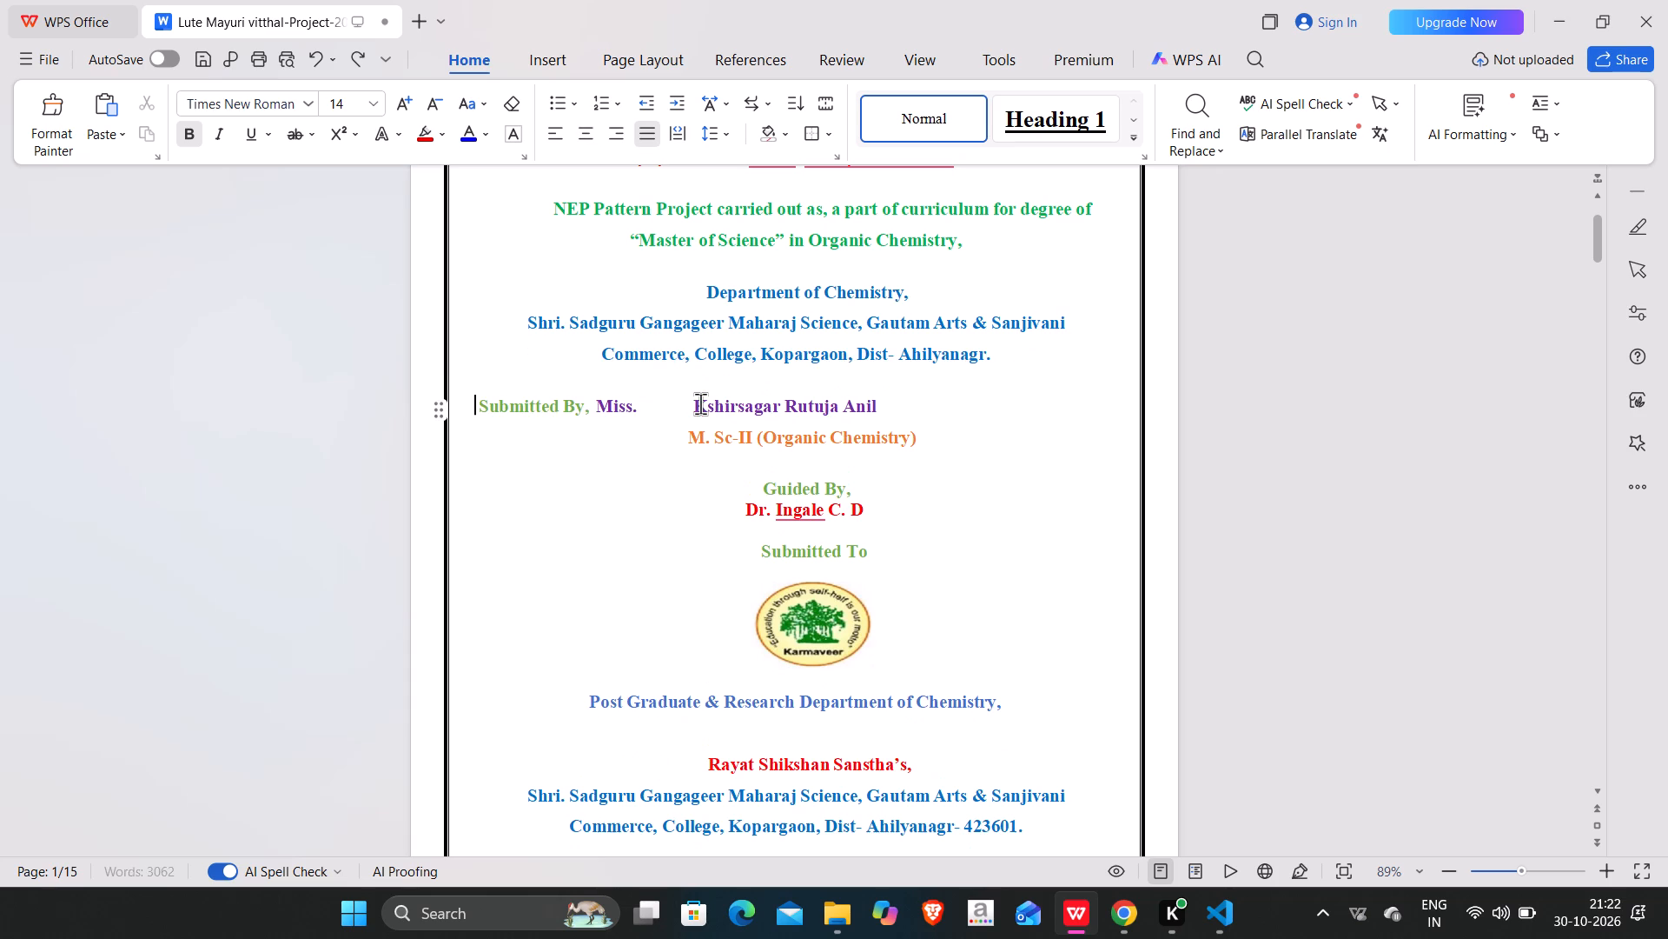
{"action": "key", "text": "BackSpace"}
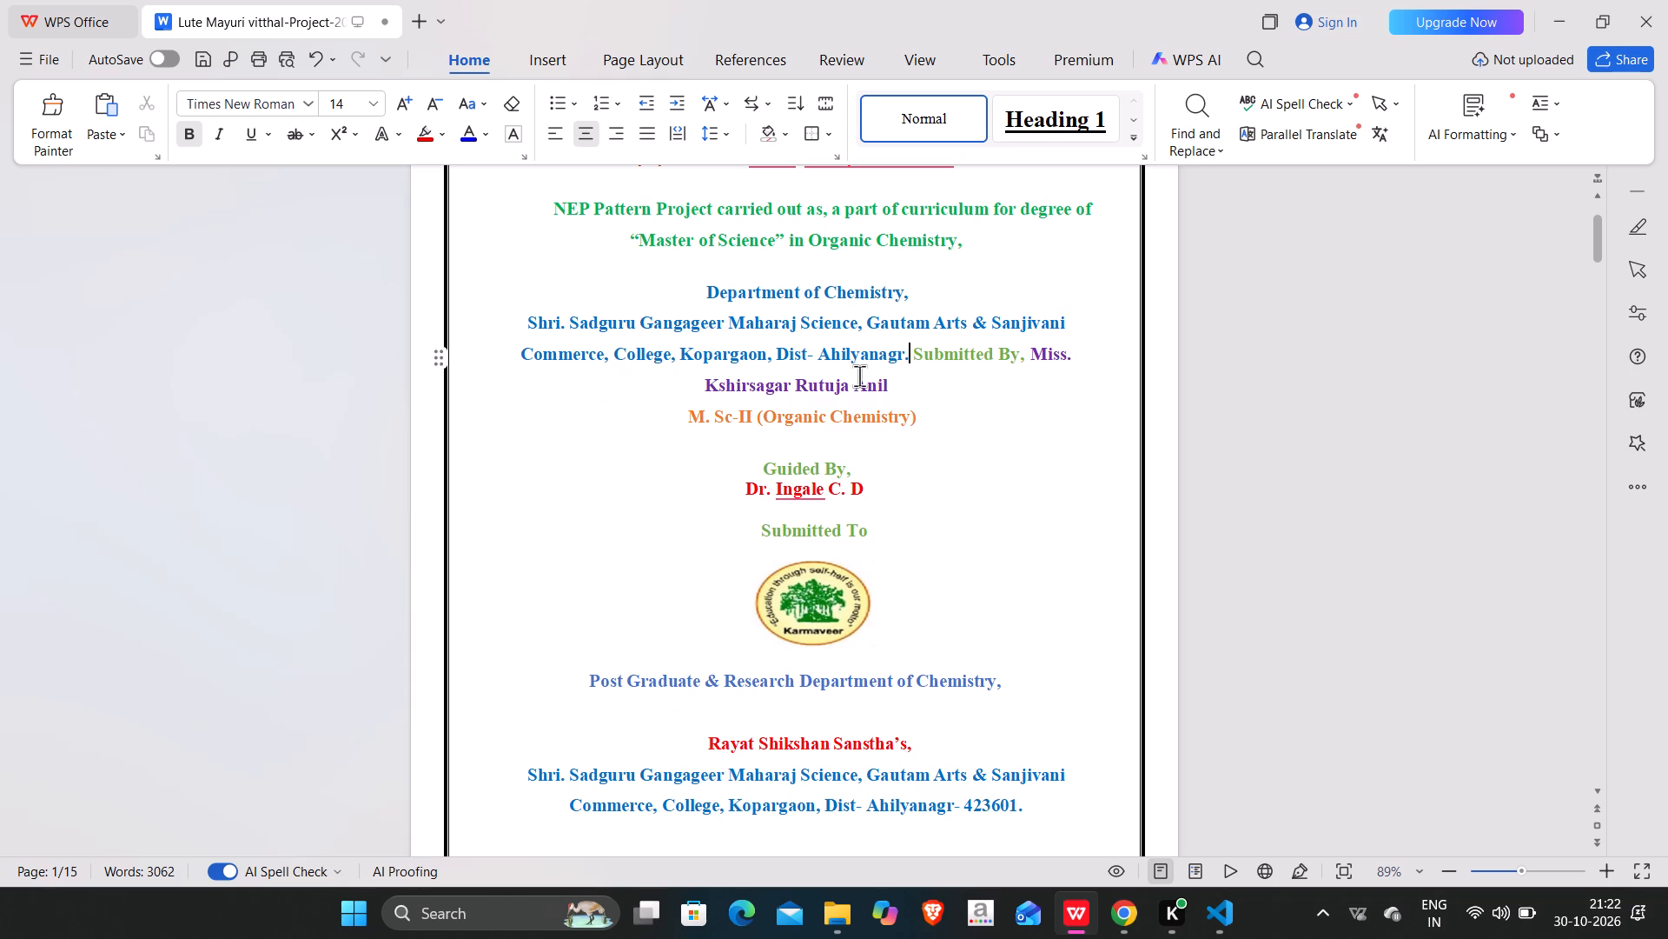
{"action": "key", "text": "Return"}
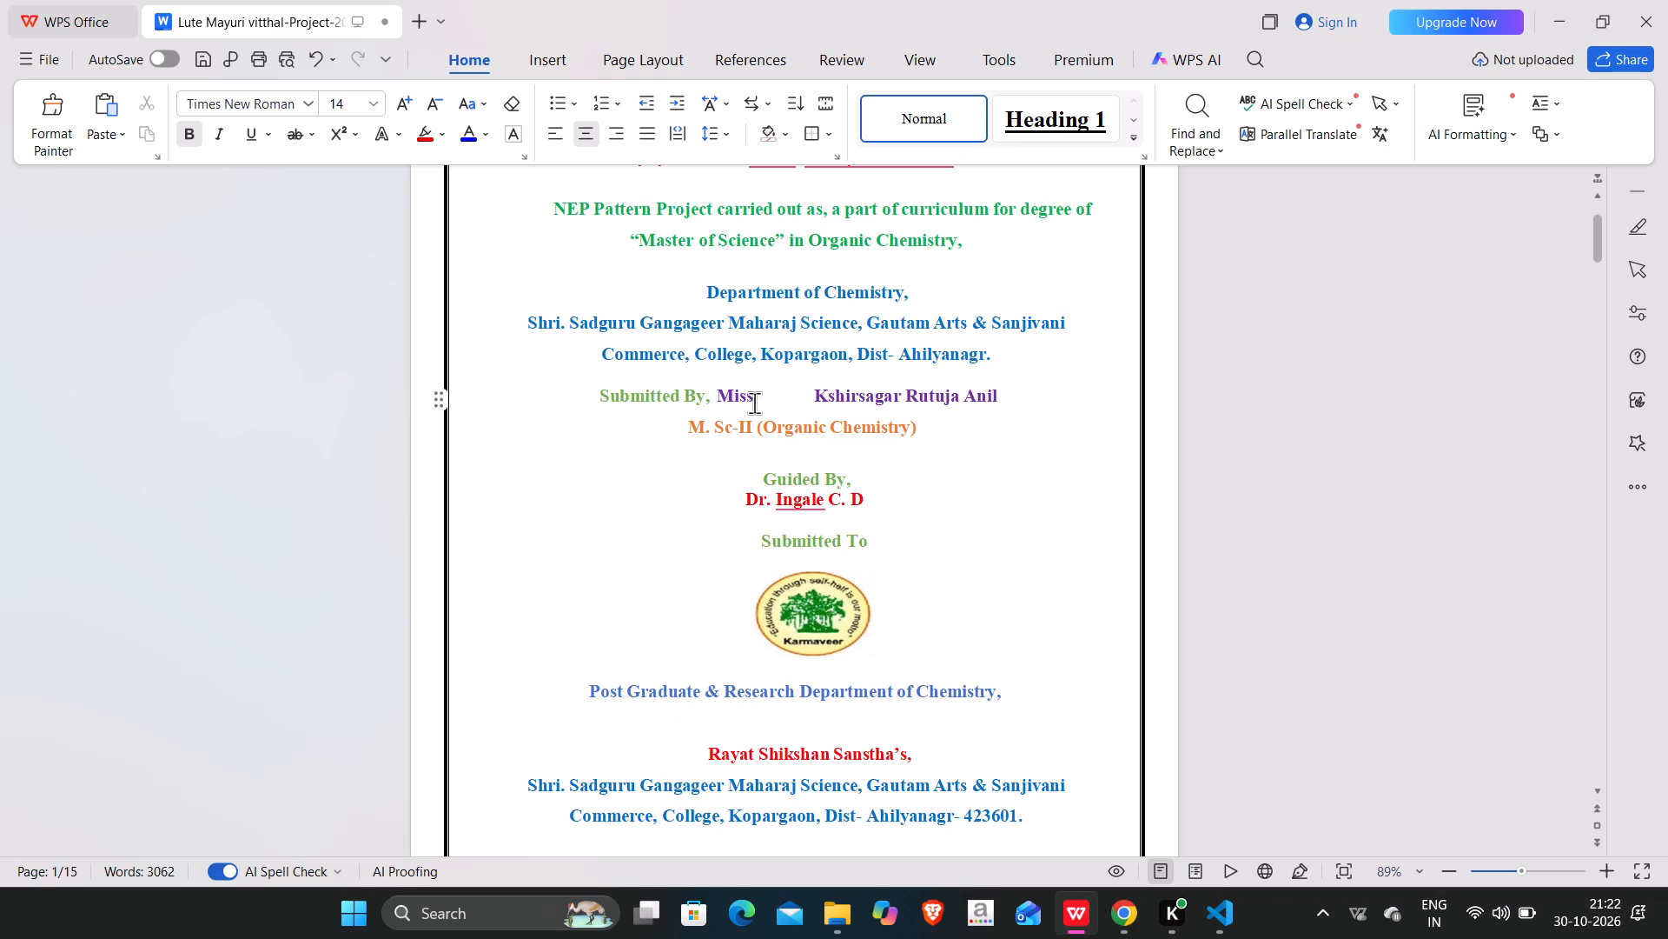
Delete the spaces between “Miss.” and the student's name on the cover page.
{"action": "left_click", "coordinate": [807, 396]}
{"action": "key", "text": "Right"}
{"action": "key", "text": "BackSpace"}
{"action": "key", "text": "BackSpace"}
{"action": "key", "text": "BackSpace"}
{"action": "key", "text": "BackSpace"}
{"action": "key", "text": "BackSpace"}
{"action": "key", "text": "BackSpace"}
{"action": "key", "text": "BackSpace"}
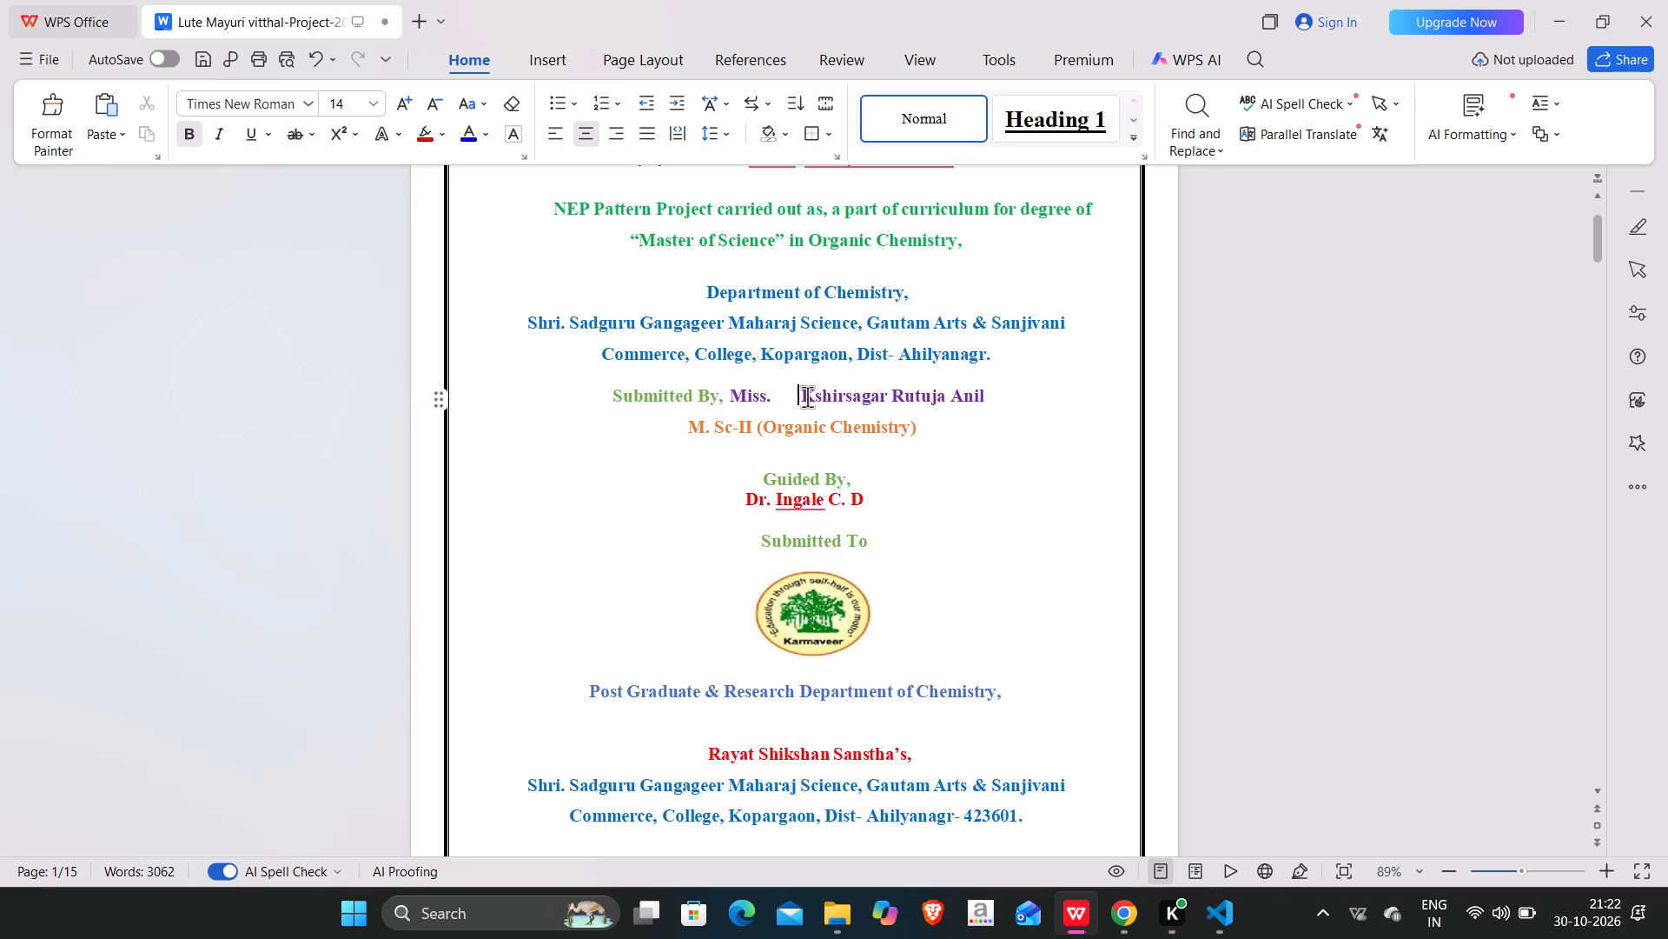
{"action": "key", "text": "BackSpace"}
{"action": "key", "text": "BackSpace"}
{"action": "key", "text": "BackSpace"}
{"action": "key", "text": "BackSpace"}
{"action": "key", "text": "BackSpace"}
{"action": "key", "text": "BackSpace"}
{"action": "key", "text": "BackSpace"}
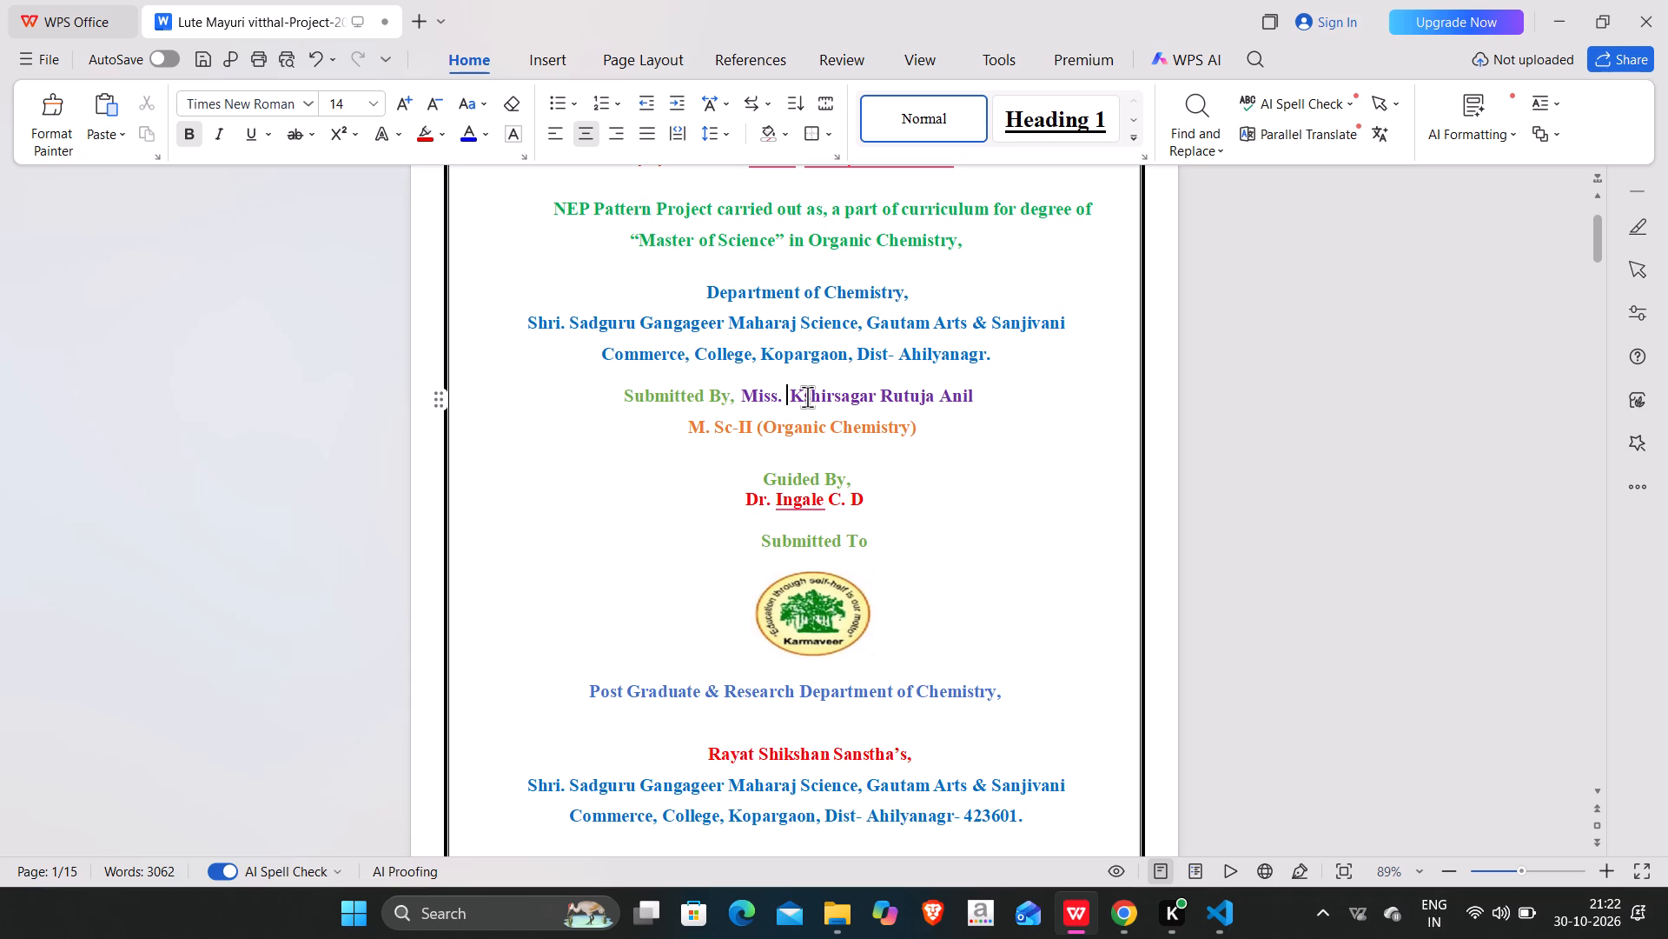
{"action": "key", "text": "Right"}
{"action": "key", "text": "Right"}
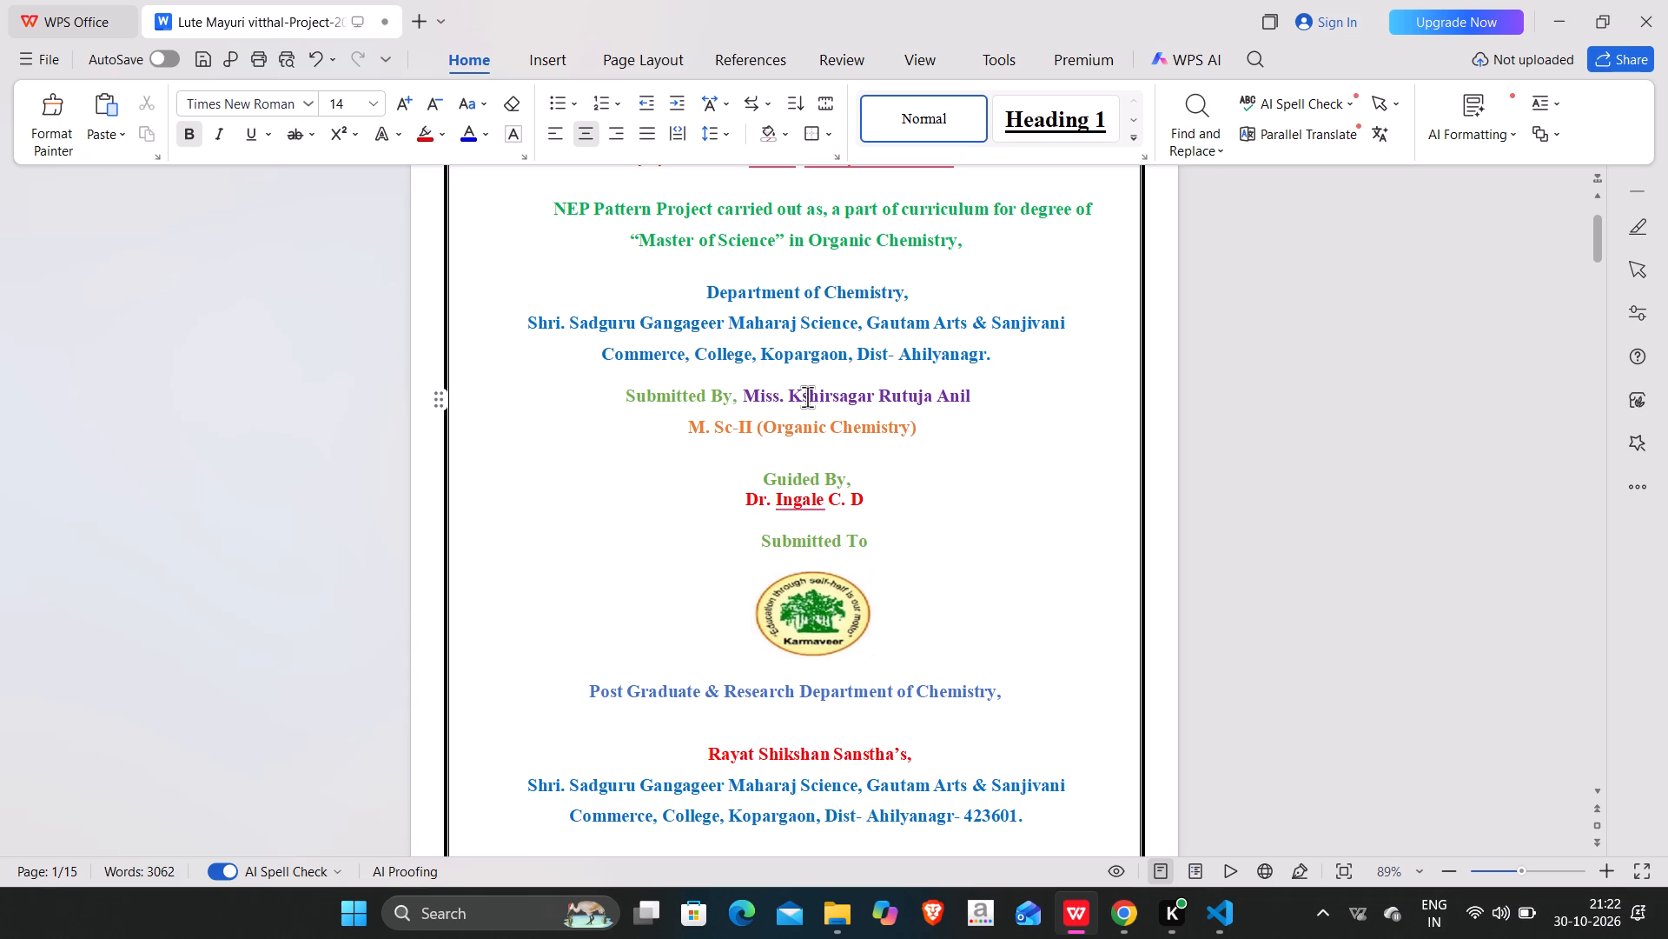
{"action": "key", "text": "Left"}
{"action": "key", "text": "BackSpace"}
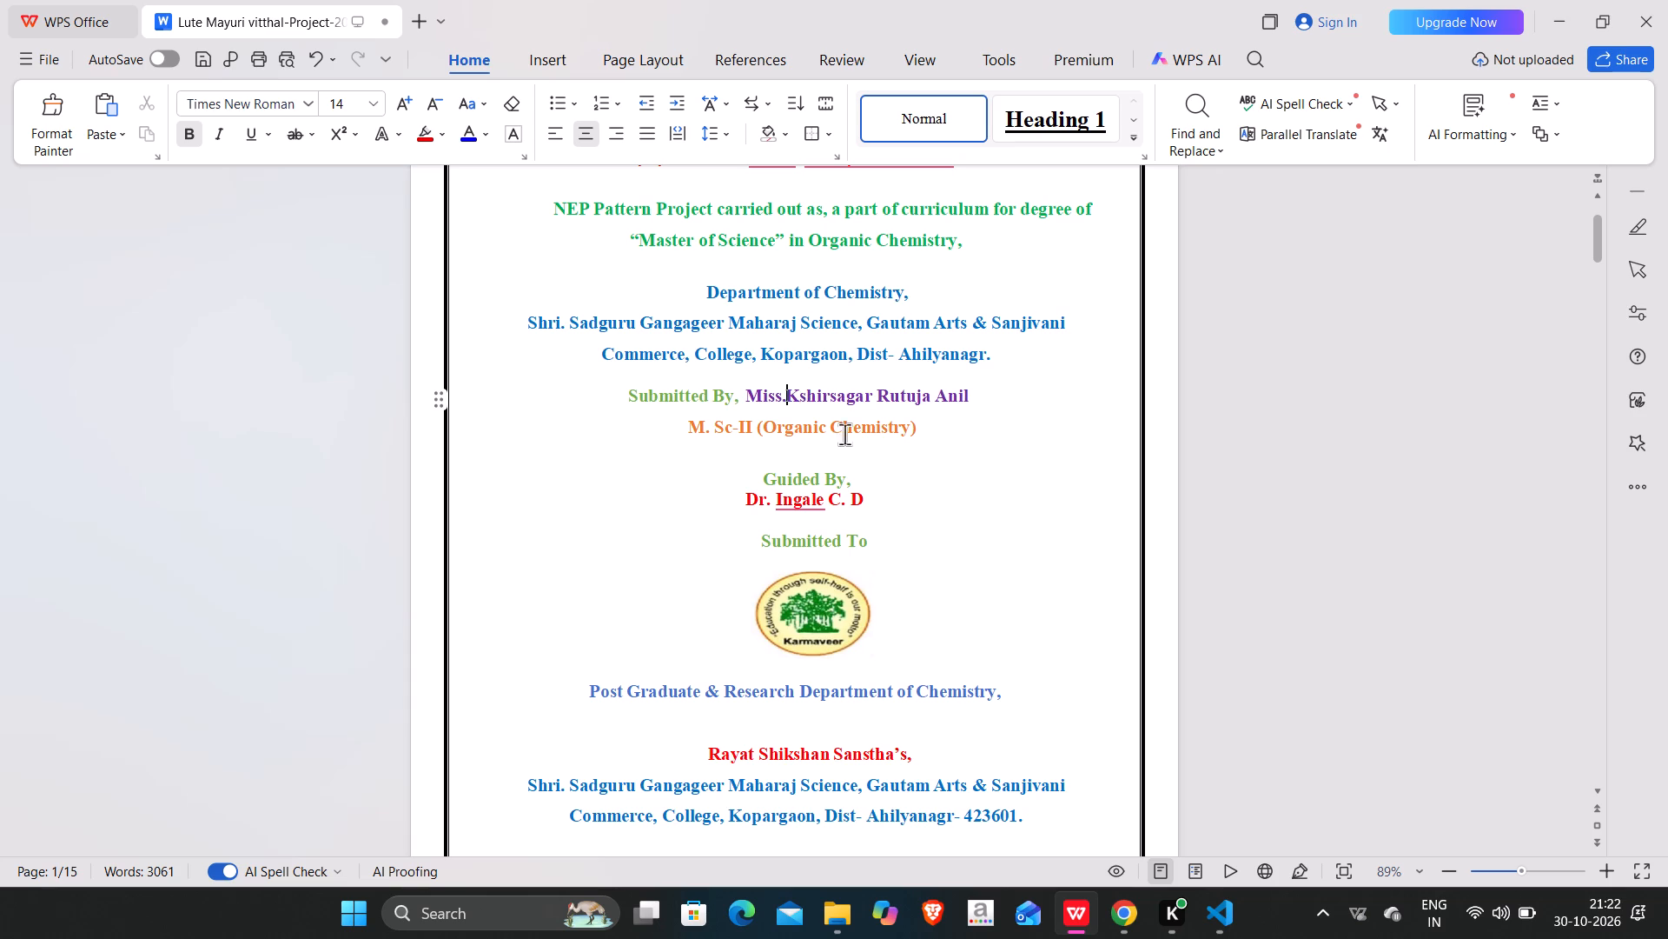
Break the line after “Submitted By,” so that “Miss.” and the student's name start on their own centred line.
{"action": "scroll", "coordinate": [795, 585], "scroll_direction": "down", "scroll_amount": 3}
{"action": "scroll", "coordinate": [795, 585], "scroll_direction": "up", "scroll_amount": 1}
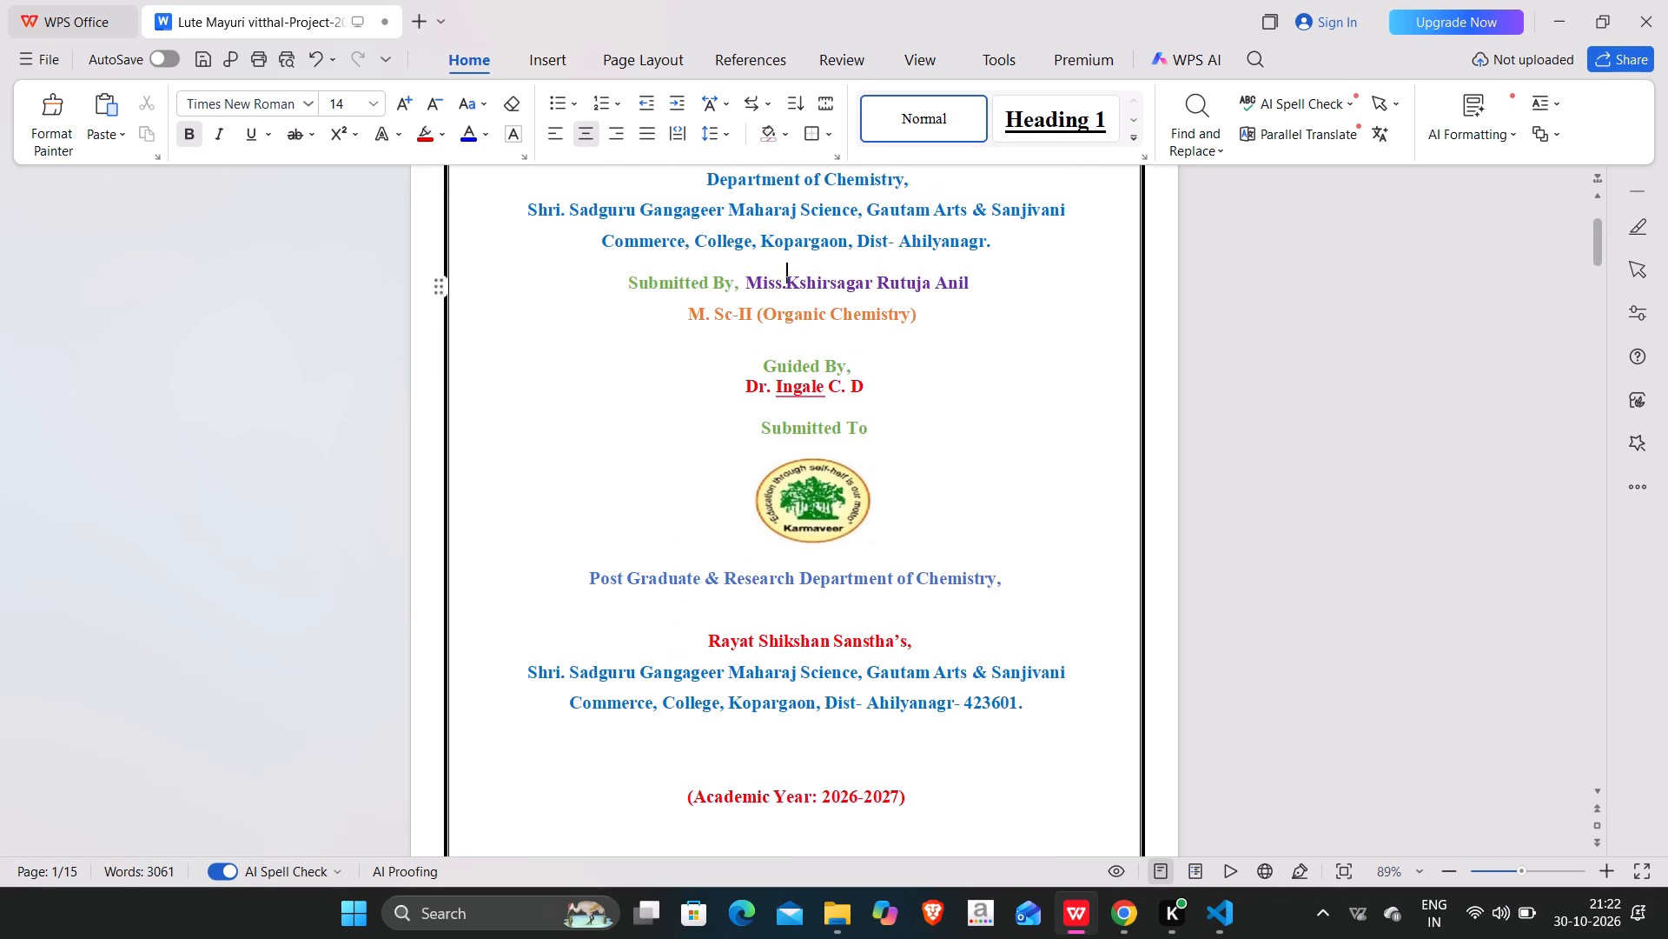
{"action": "scroll", "coordinate": [795, 585], "scroll_direction": "up", "scroll_amount": 1}
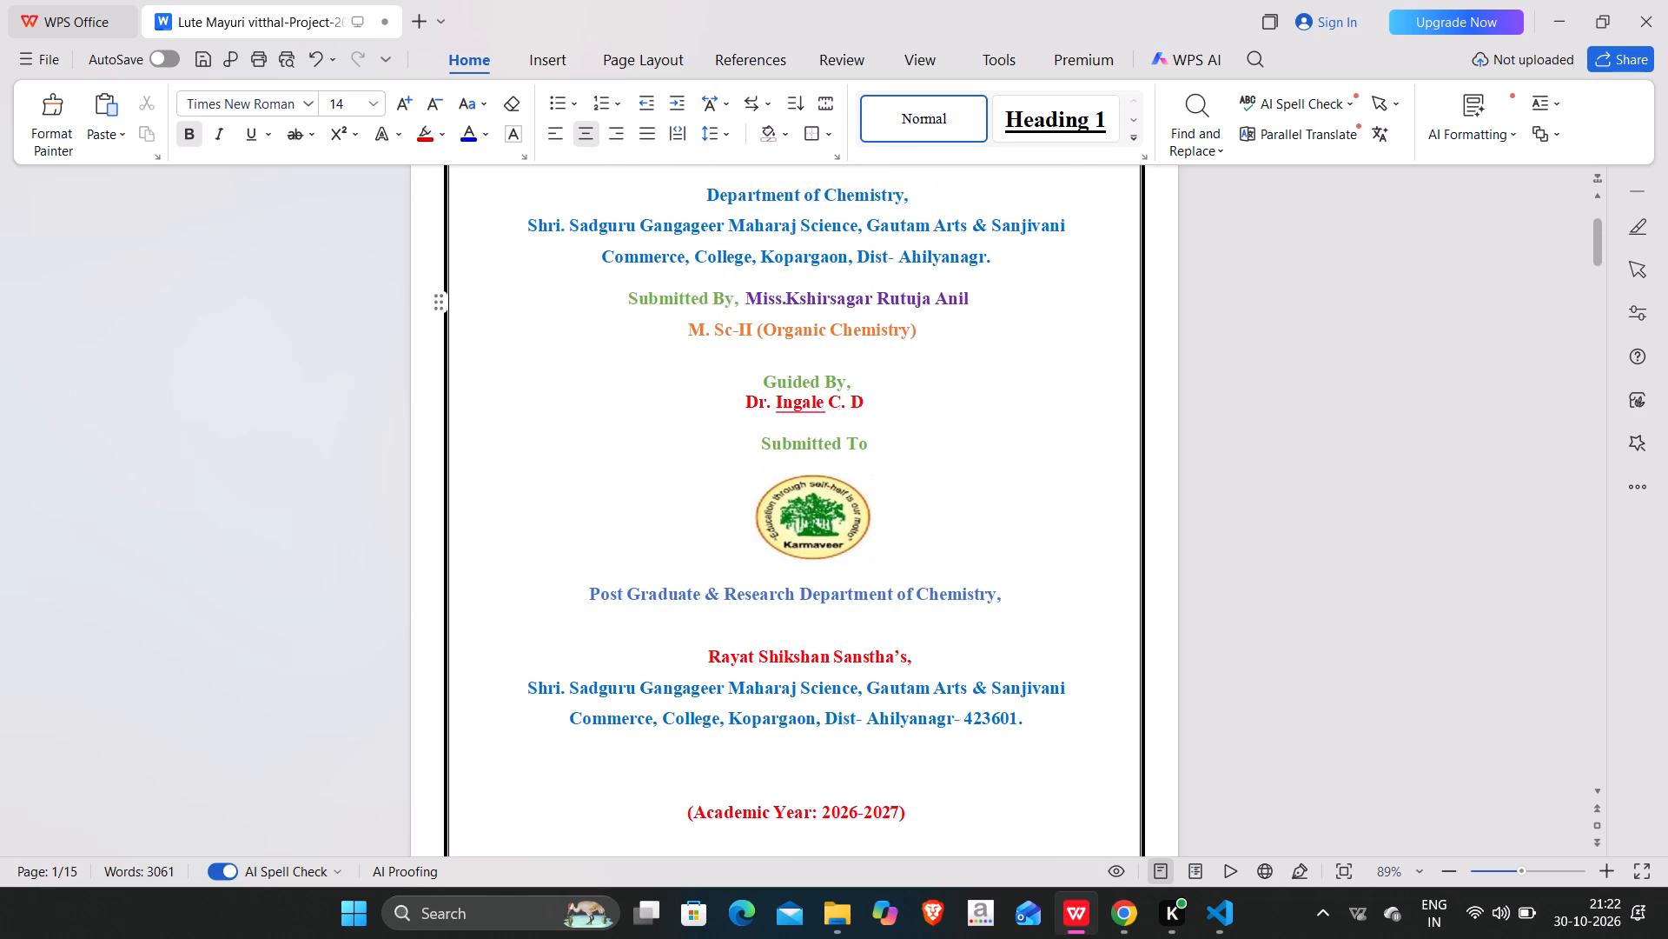
{"action": "left_click", "coordinate": [740, 297]}
{"action": "key", "text": "Return"}
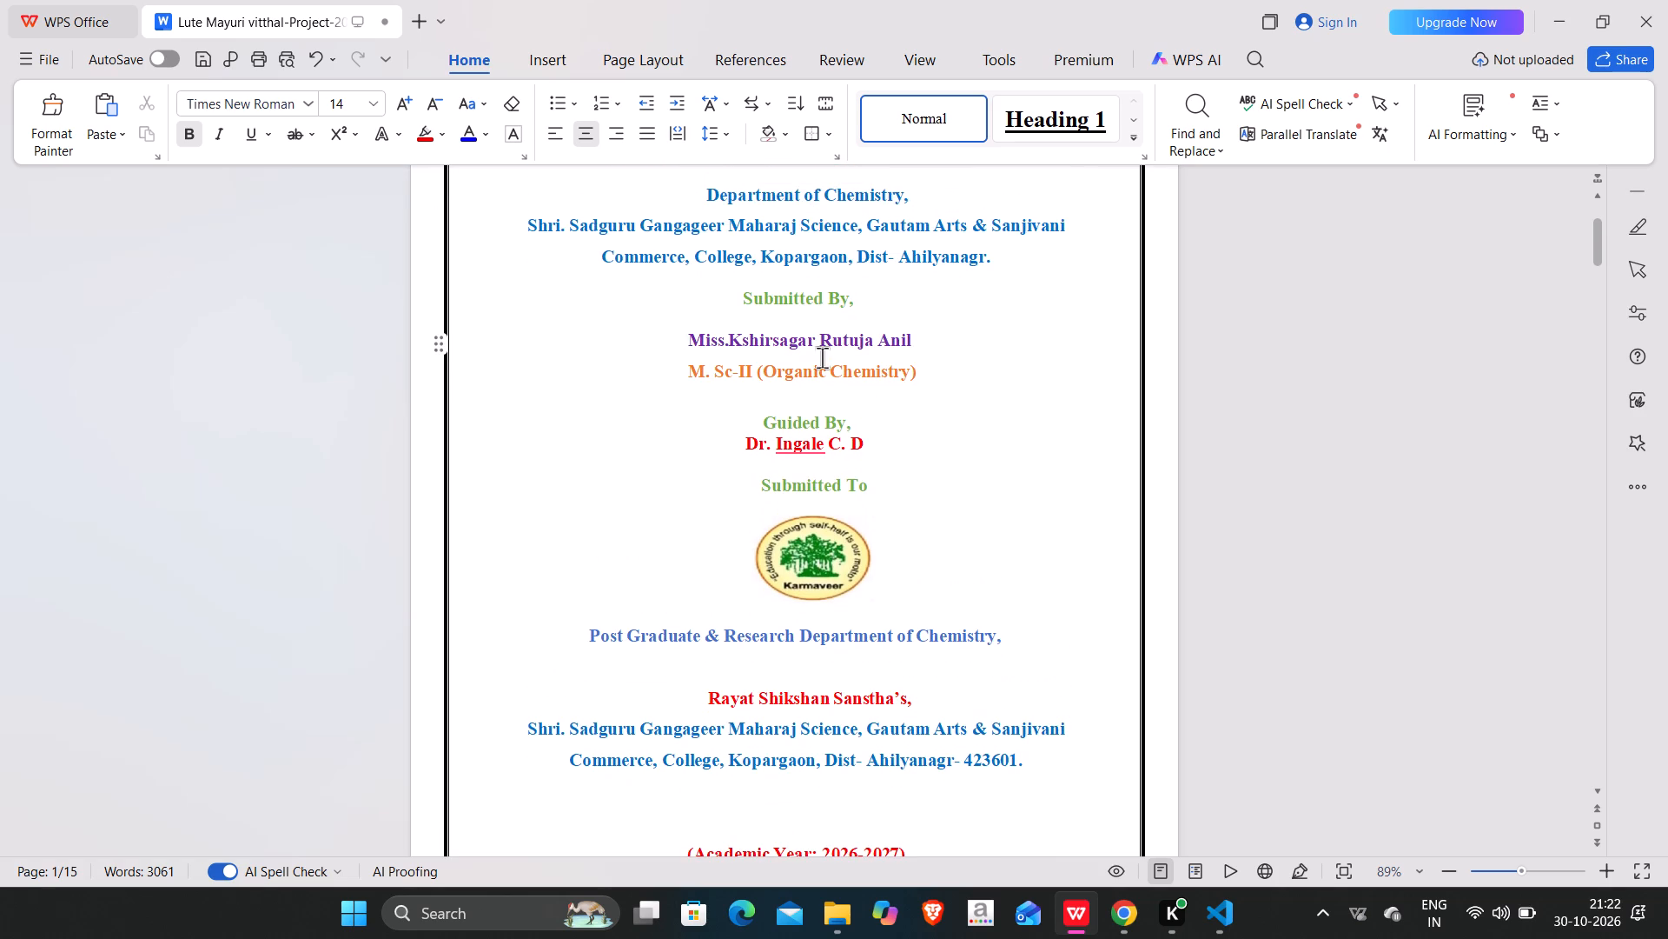
Review the layout of the cover page and the Certificate page.
{"action": "scroll", "coordinate": [783, 365], "scroll_direction": "down", "scroll_amount": 4}
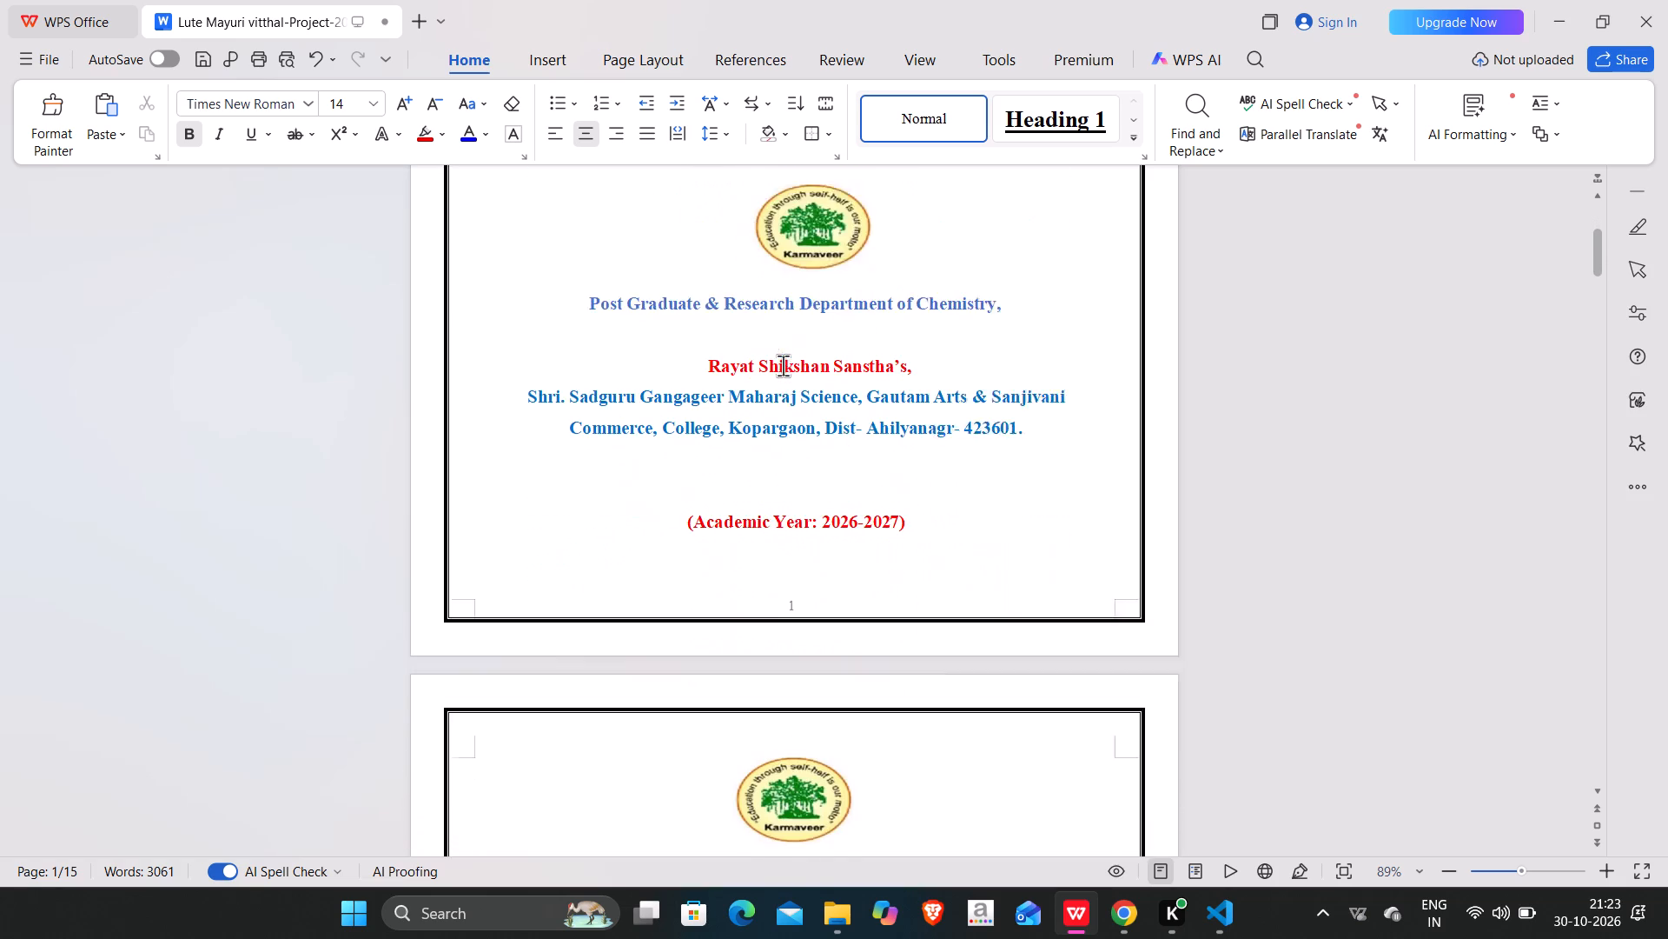
{"action": "scroll", "coordinate": [783, 365], "scroll_direction": "down", "scroll_amount": 6}
{"action": "scroll", "coordinate": [783, 365], "scroll_direction": "up", "scroll_amount": 3}
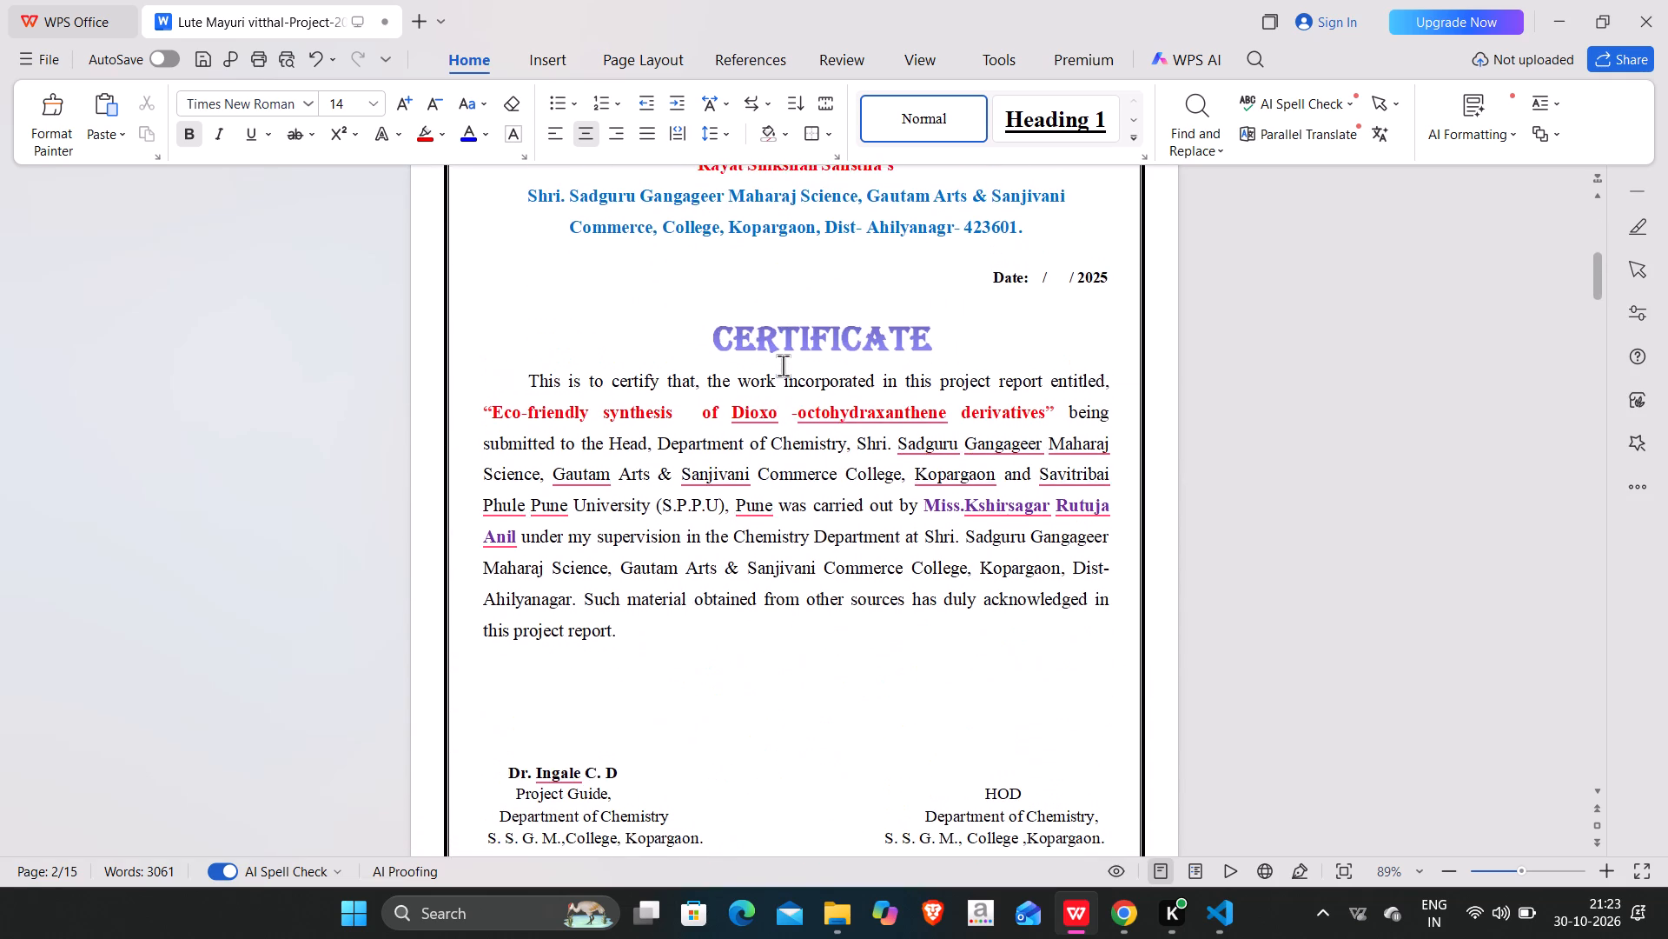
{"action": "scroll", "coordinate": [783, 365], "scroll_direction": "up", "scroll_amount": 9}
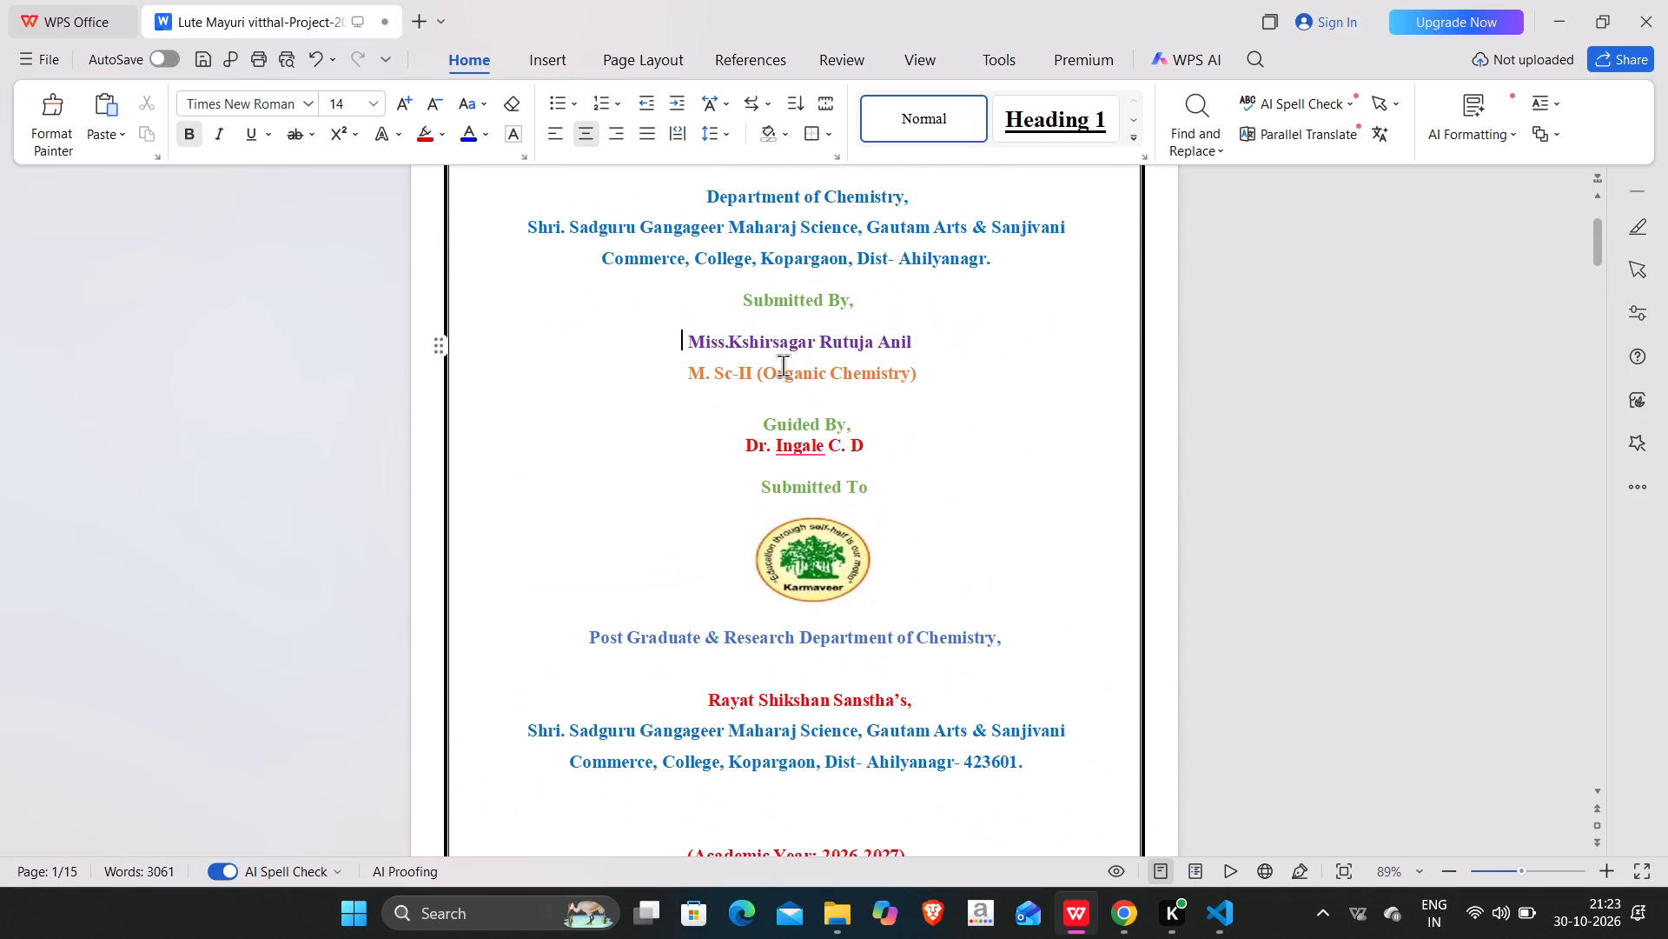
{"action": "scroll", "coordinate": [783, 365], "scroll_direction": "up", "scroll_amount": 1}
Remove the left indent from the student's name line in the signature block closing the Acknowledgement.
{"action": "scroll", "coordinate": [783, 365], "scroll_direction": "down", "scroll_amount": 19}
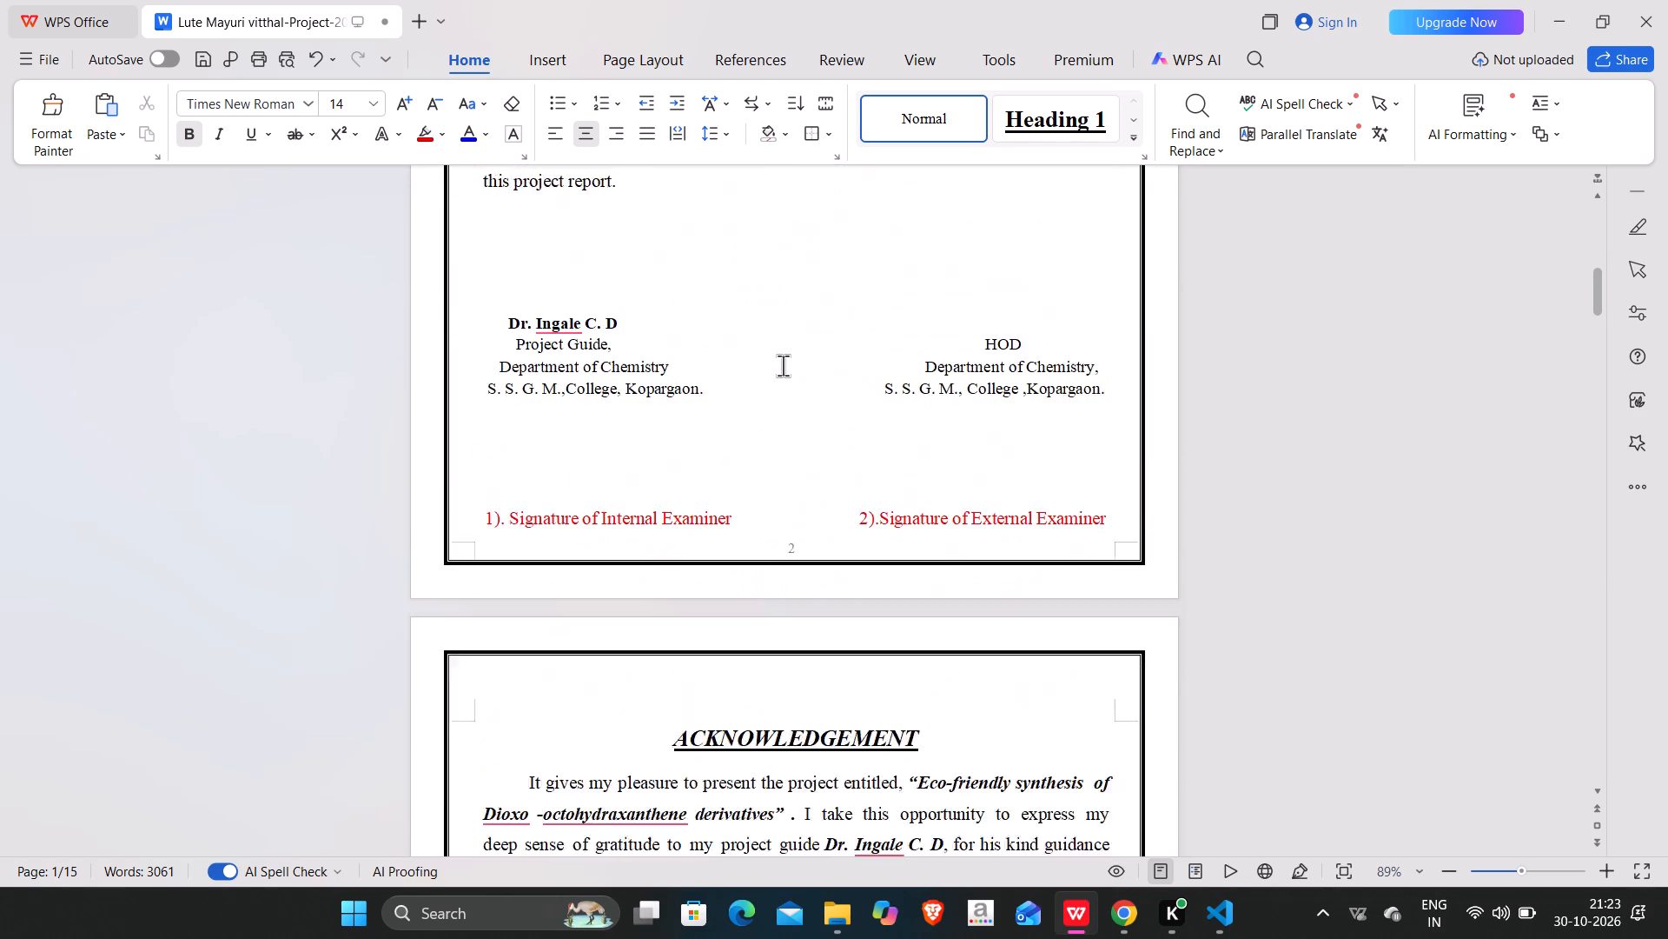
{"action": "scroll", "coordinate": [783, 365], "scroll_direction": "down", "scroll_amount": 12}
{"action": "scroll", "coordinate": [783, 365], "scroll_direction": "up", "scroll_amount": 2}
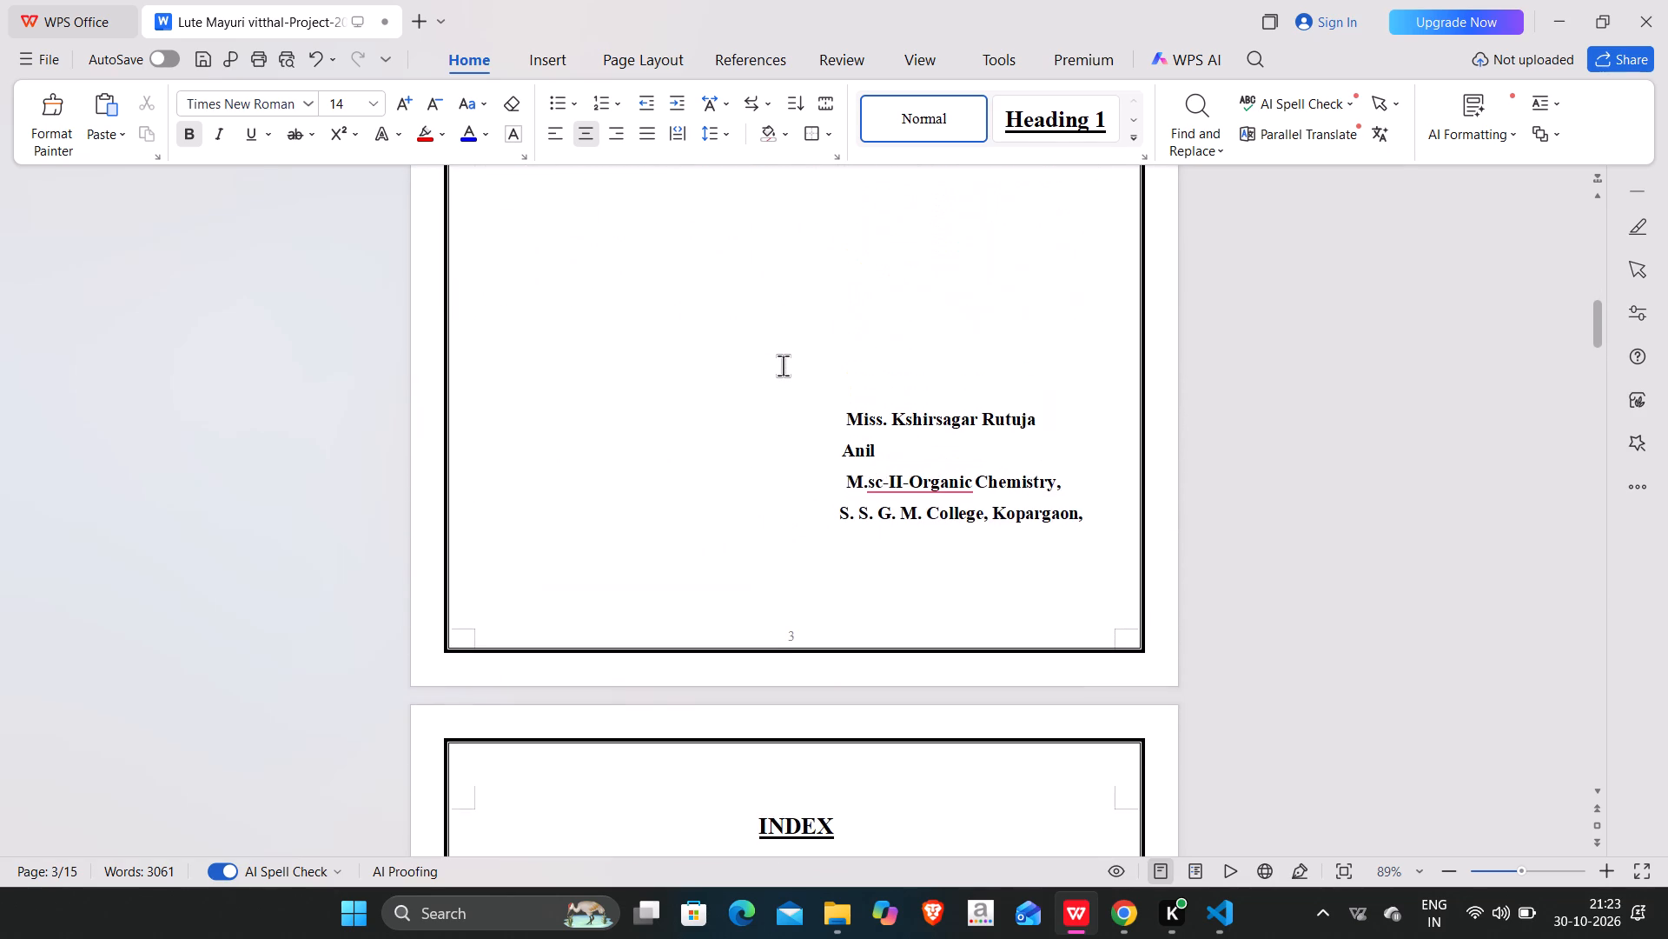
{"action": "scroll", "coordinate": [783, 365], "scroll_direction": "up", "scroll_amount": 1}
{"action": "left_click", "coordinate": [838, 417]}
{"action": "key", "text": "BackSpace"}
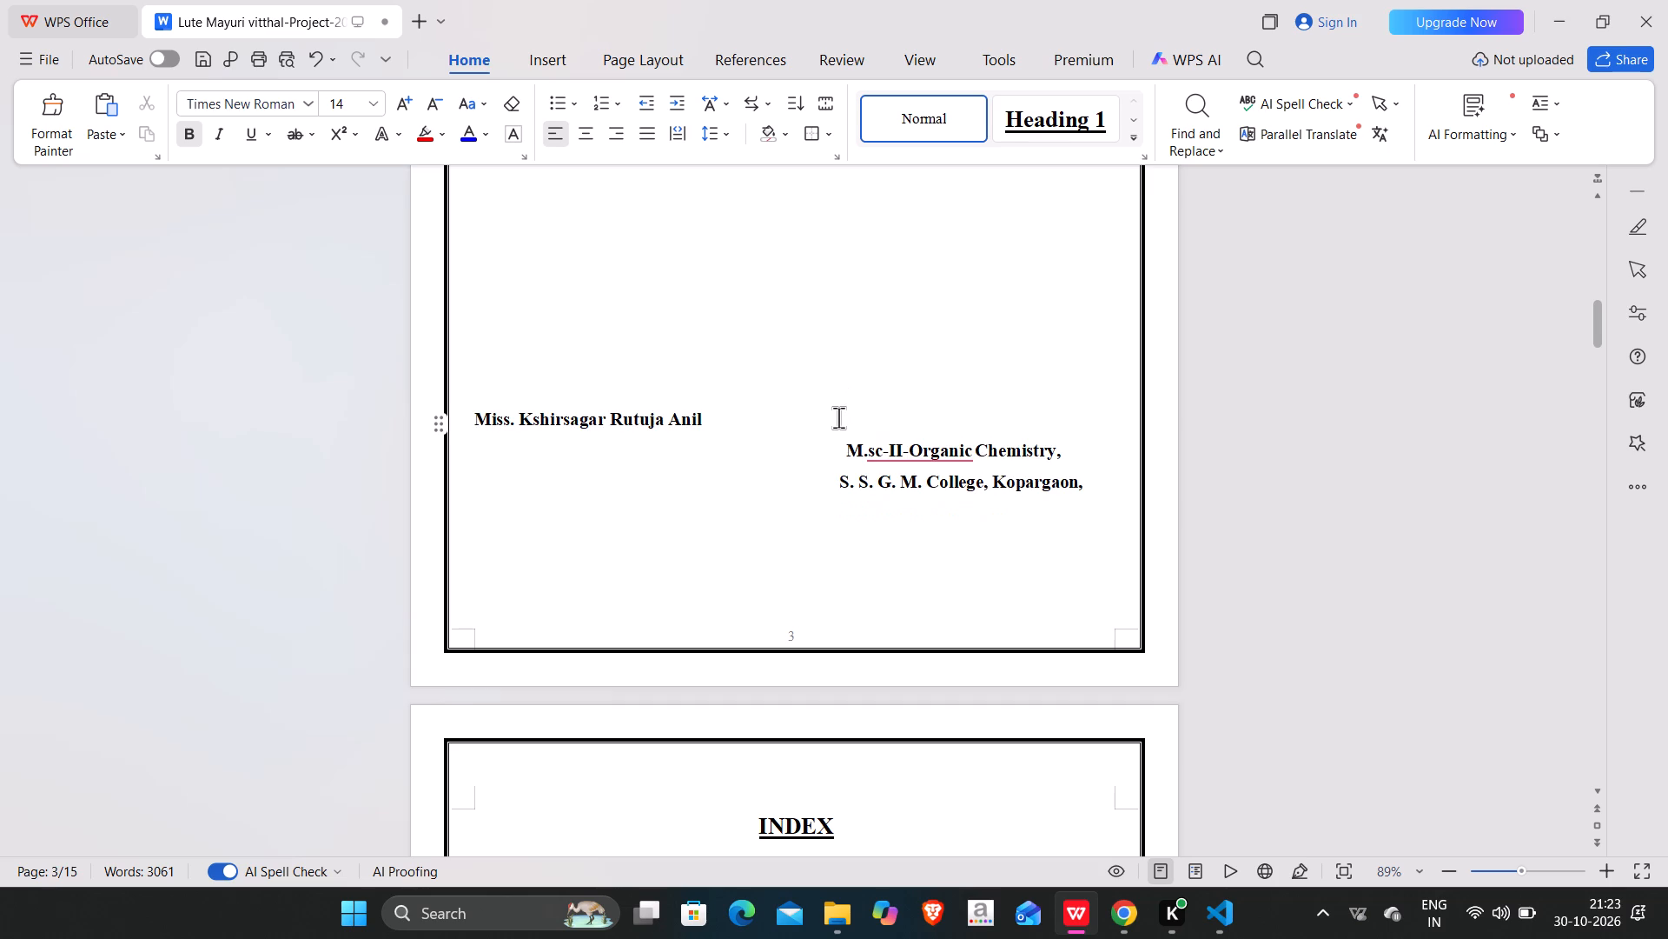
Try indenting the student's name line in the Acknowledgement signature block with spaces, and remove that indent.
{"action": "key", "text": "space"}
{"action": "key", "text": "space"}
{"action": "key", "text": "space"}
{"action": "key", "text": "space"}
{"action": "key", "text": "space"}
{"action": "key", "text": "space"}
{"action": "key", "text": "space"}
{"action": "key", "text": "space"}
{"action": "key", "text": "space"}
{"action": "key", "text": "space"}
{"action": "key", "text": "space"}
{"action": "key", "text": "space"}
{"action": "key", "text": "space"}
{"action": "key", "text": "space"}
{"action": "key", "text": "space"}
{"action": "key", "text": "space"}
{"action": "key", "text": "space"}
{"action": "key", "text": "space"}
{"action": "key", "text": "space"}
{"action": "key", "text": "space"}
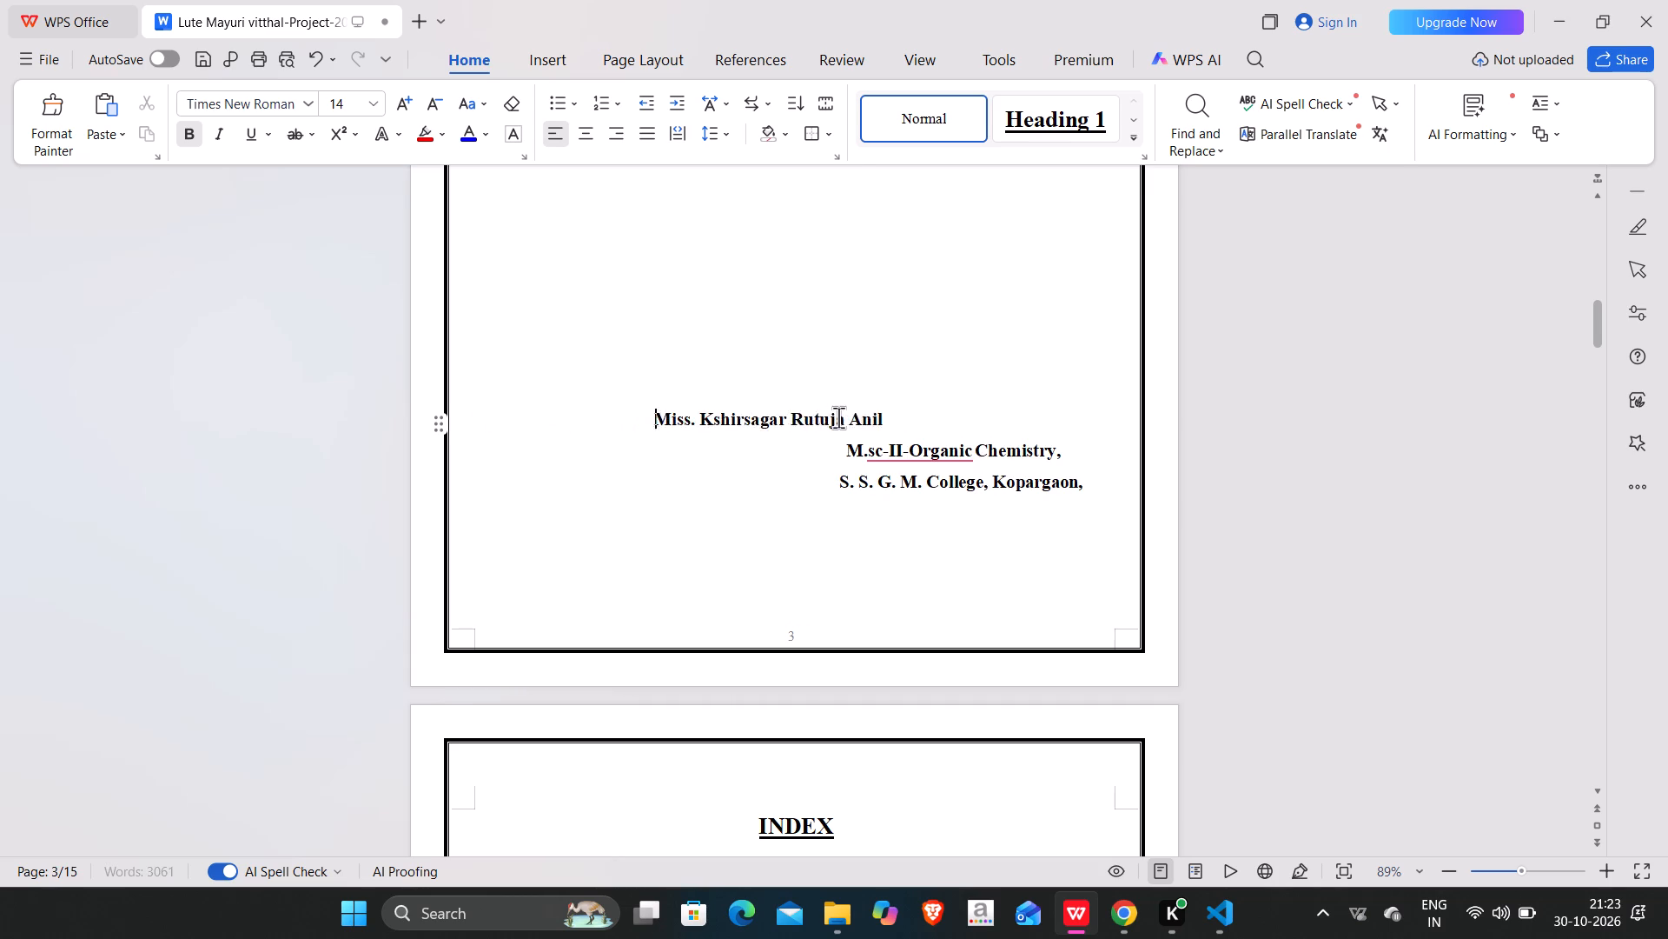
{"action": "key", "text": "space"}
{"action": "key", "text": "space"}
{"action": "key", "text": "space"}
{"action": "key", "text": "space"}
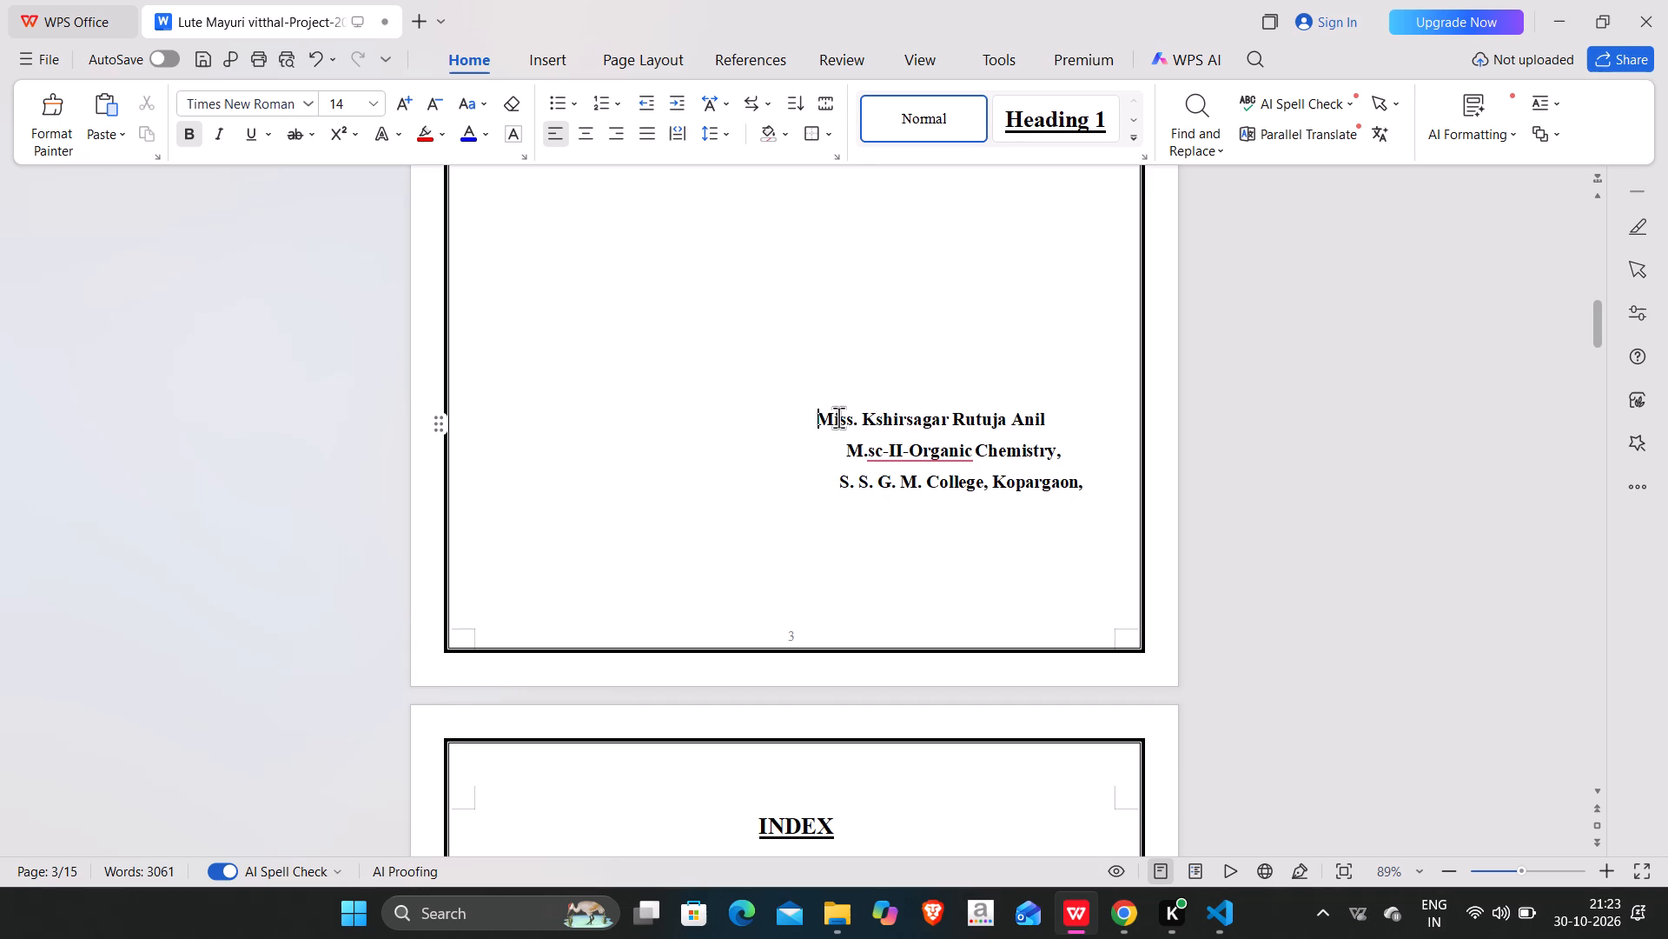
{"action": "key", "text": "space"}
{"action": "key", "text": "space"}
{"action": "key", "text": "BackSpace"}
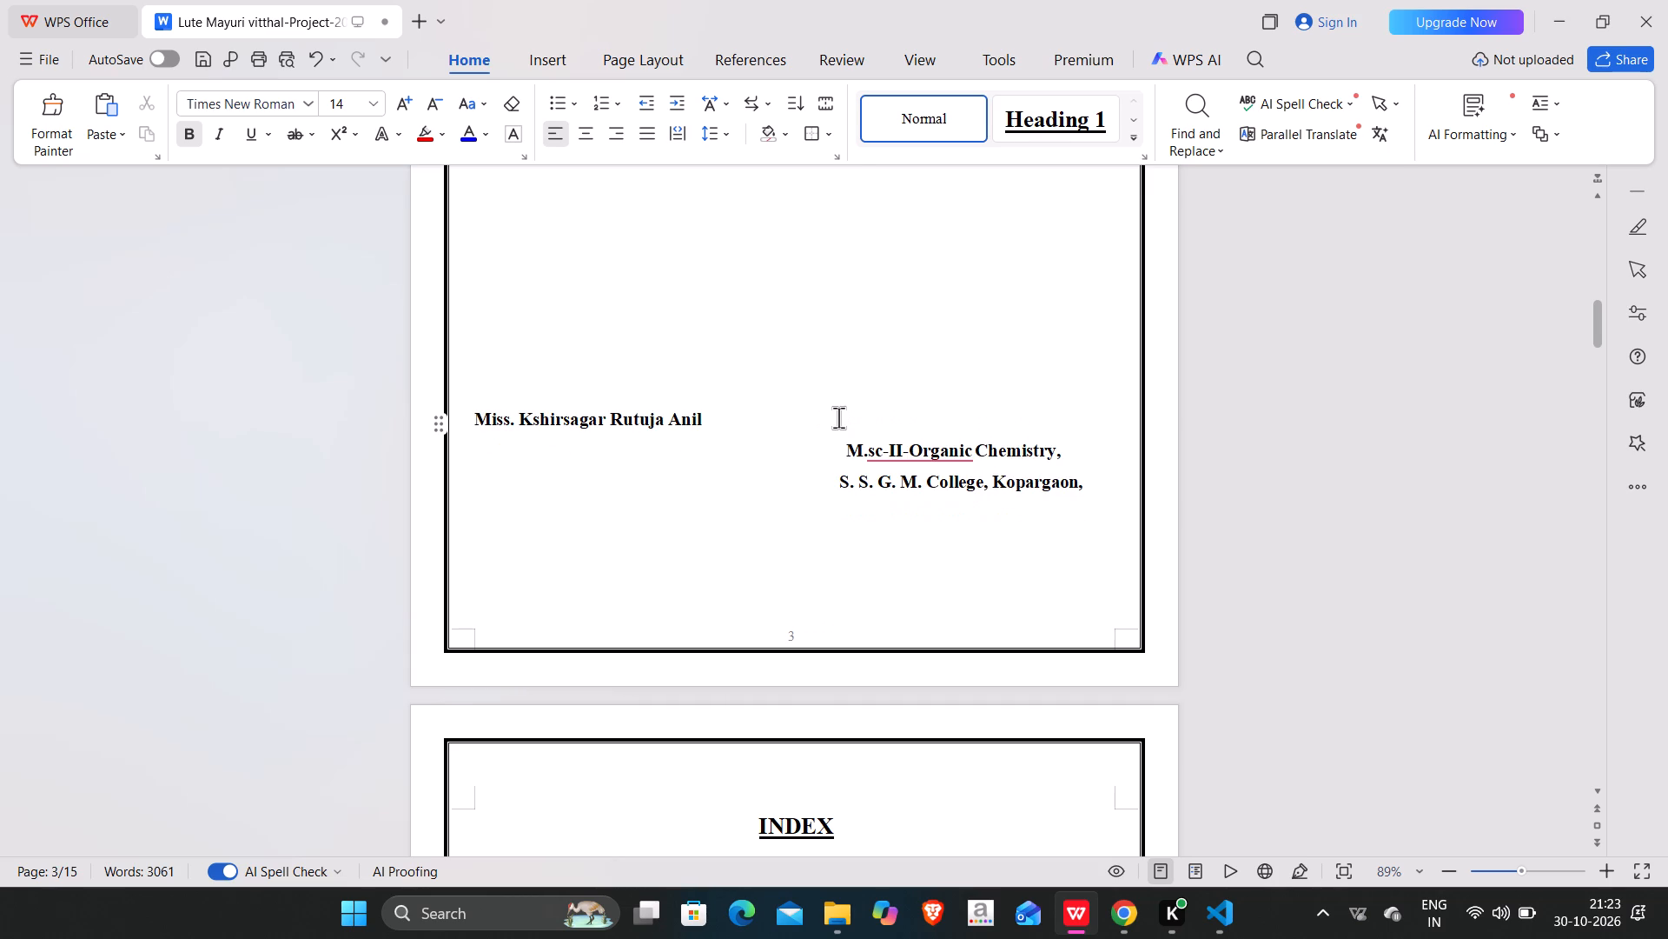
Indent the student's name line with spaces so the full name fits on one line above “M.sc-II-Organic Chemistry,”.
{"action": "key", "text": "space"}
{"action": "key", "text": "space"}
{"action": "key", "text": "space"}
{"action": "key", "text": "space"}
{"action": "key", "text": "space"}
{"action": "key", "text": "space"}
{"action": "key", "text": "space"}
{"action": "key", "text": "space"}
{"action": "key", "text": "space"}
{"action": "key", "text": "space"}
{"action": "key", "text": "space"}
{"action": "key", "text": "space"}
{"action": "key", "text": "space"}
{"action": "key", "text": "space"}
{"action": "key", "text": "space"}
{"action": "key", "text": "space"}
{"action": "key", "text": "space"}
{"action": "key", "text": "space"}
{"action": "key", "text": "space"}
{"action": "key", "text": "space"}
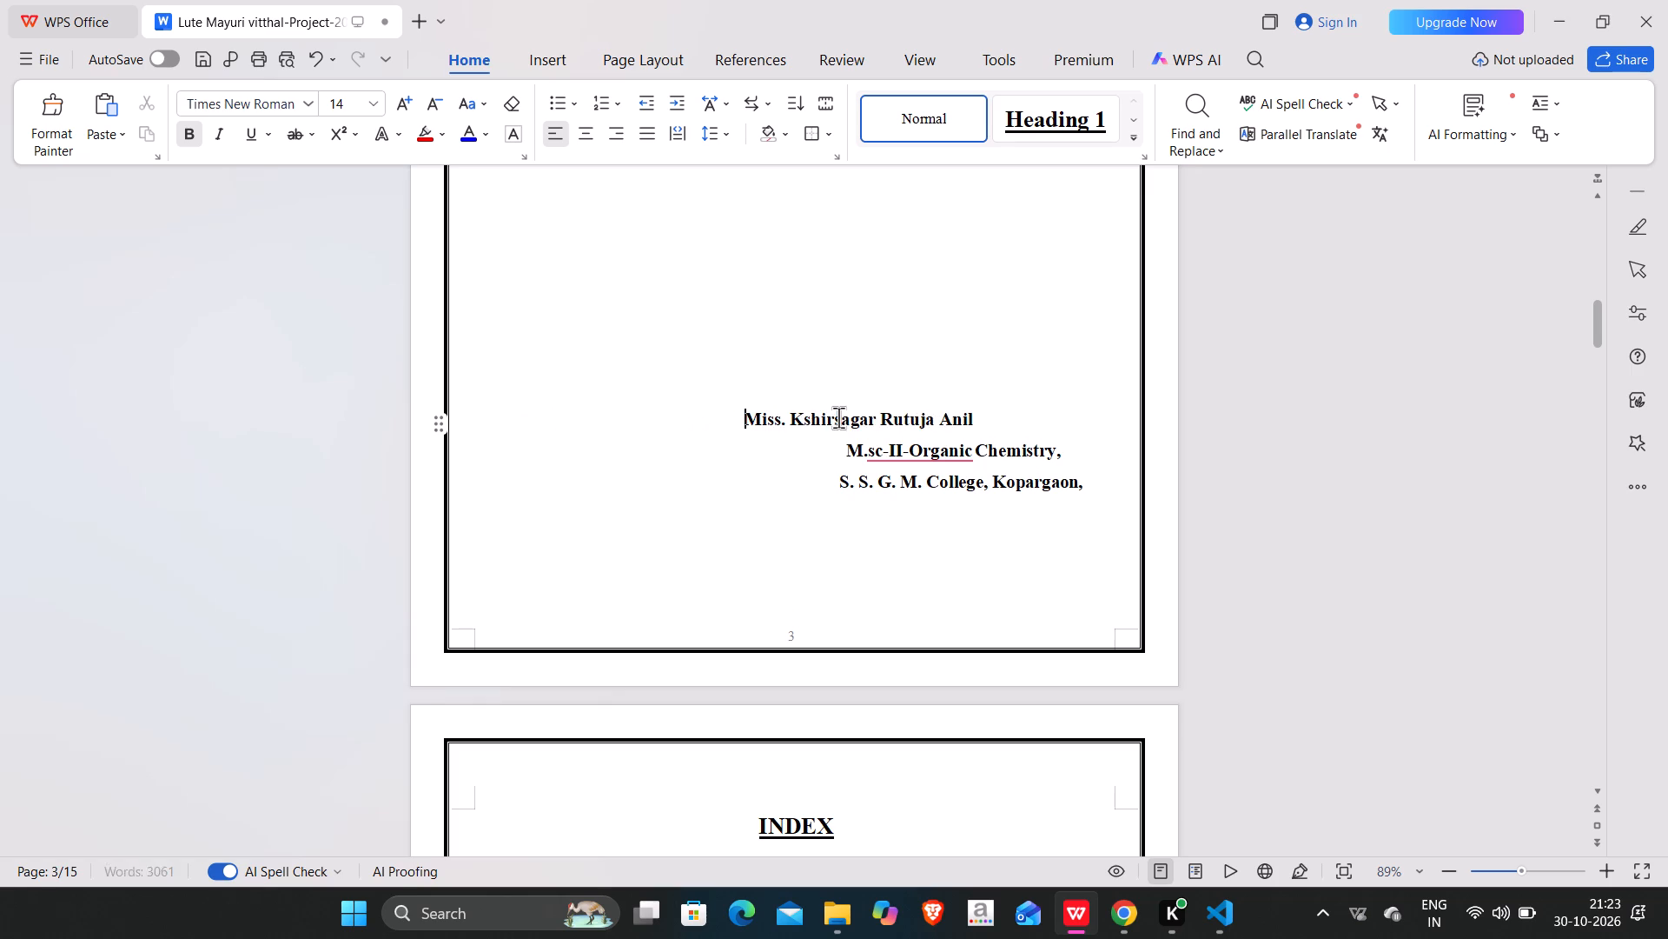
{"action": "key", "text": "space"}
{"action": "key", "text": "space"}
{"action": "key", "text": "space"}
{"action": "key", "text": "space"}
{"action": "key", "text": "space"}
{"action": "key", "text": "space"}
{"action": "key", "text": "space"}
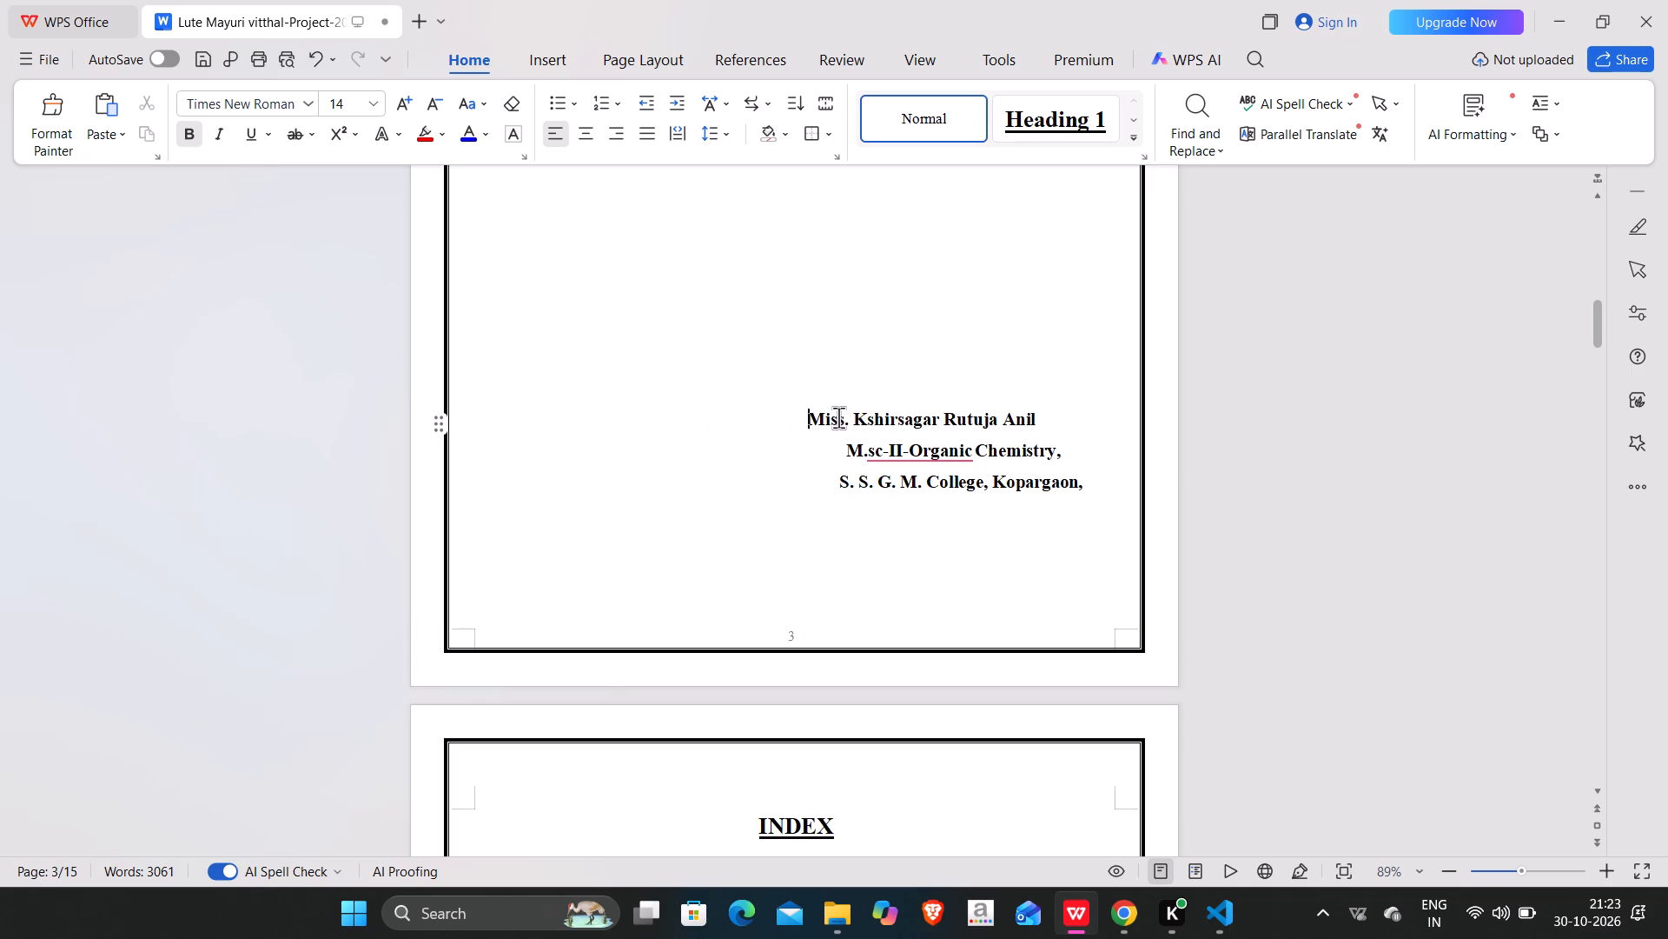
{"action": "key", "text": "space"}
{"action": "key", "text": "space"}
{"action": "key", "text": "space"}
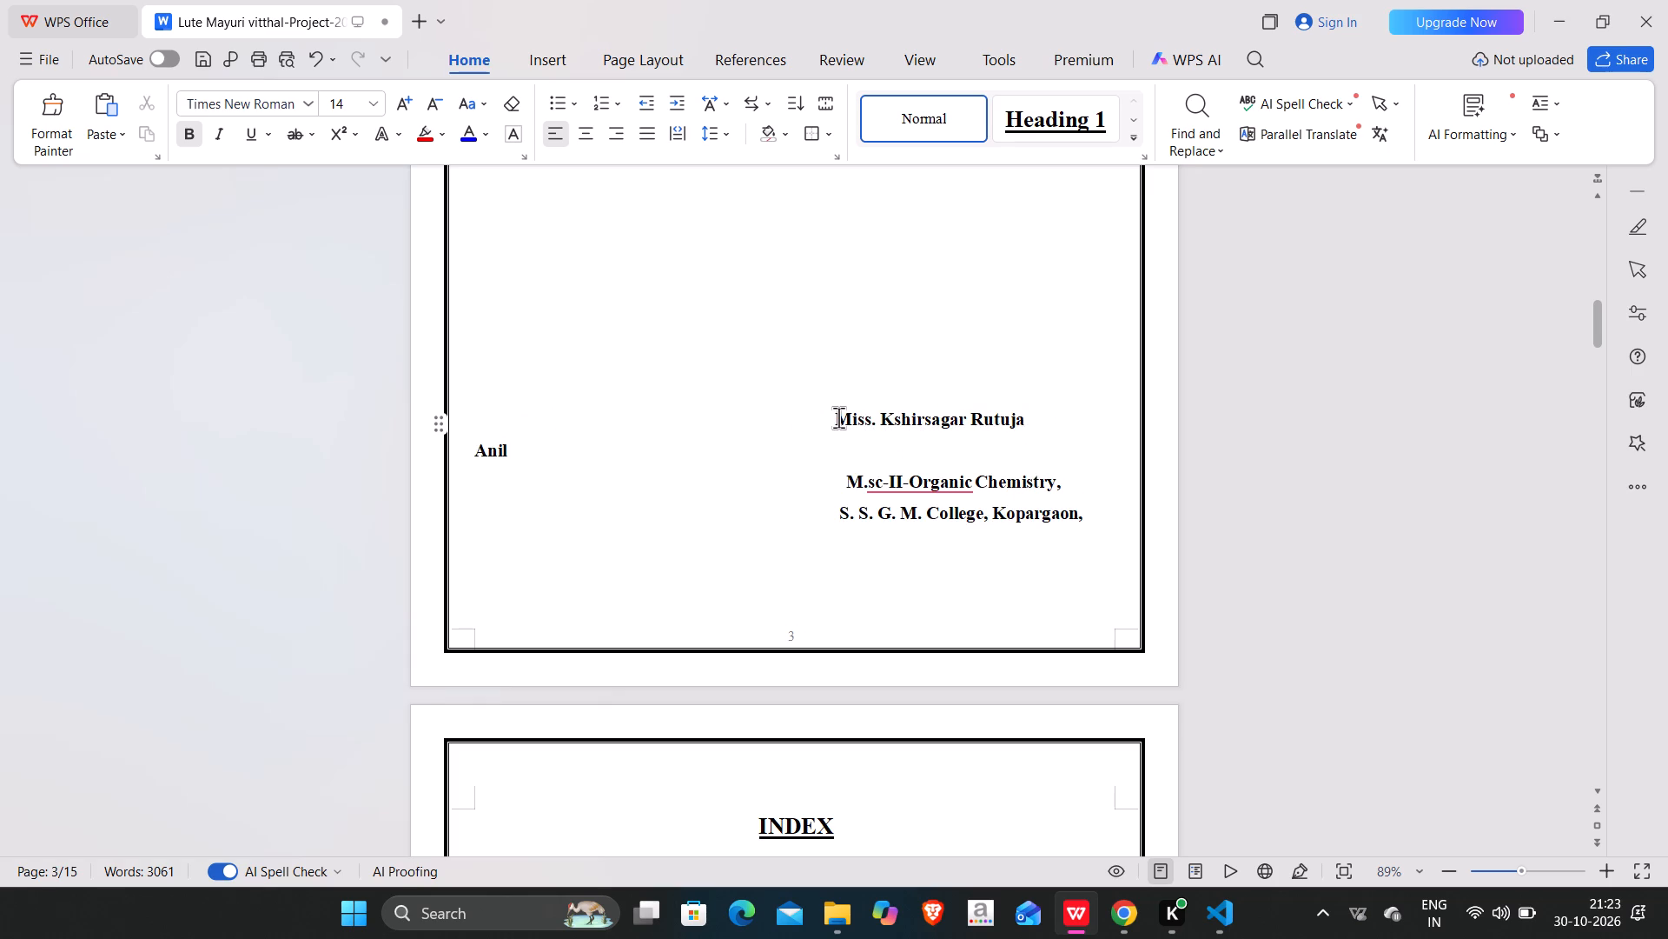
{"action": "key", "text": "ctrl+z"}
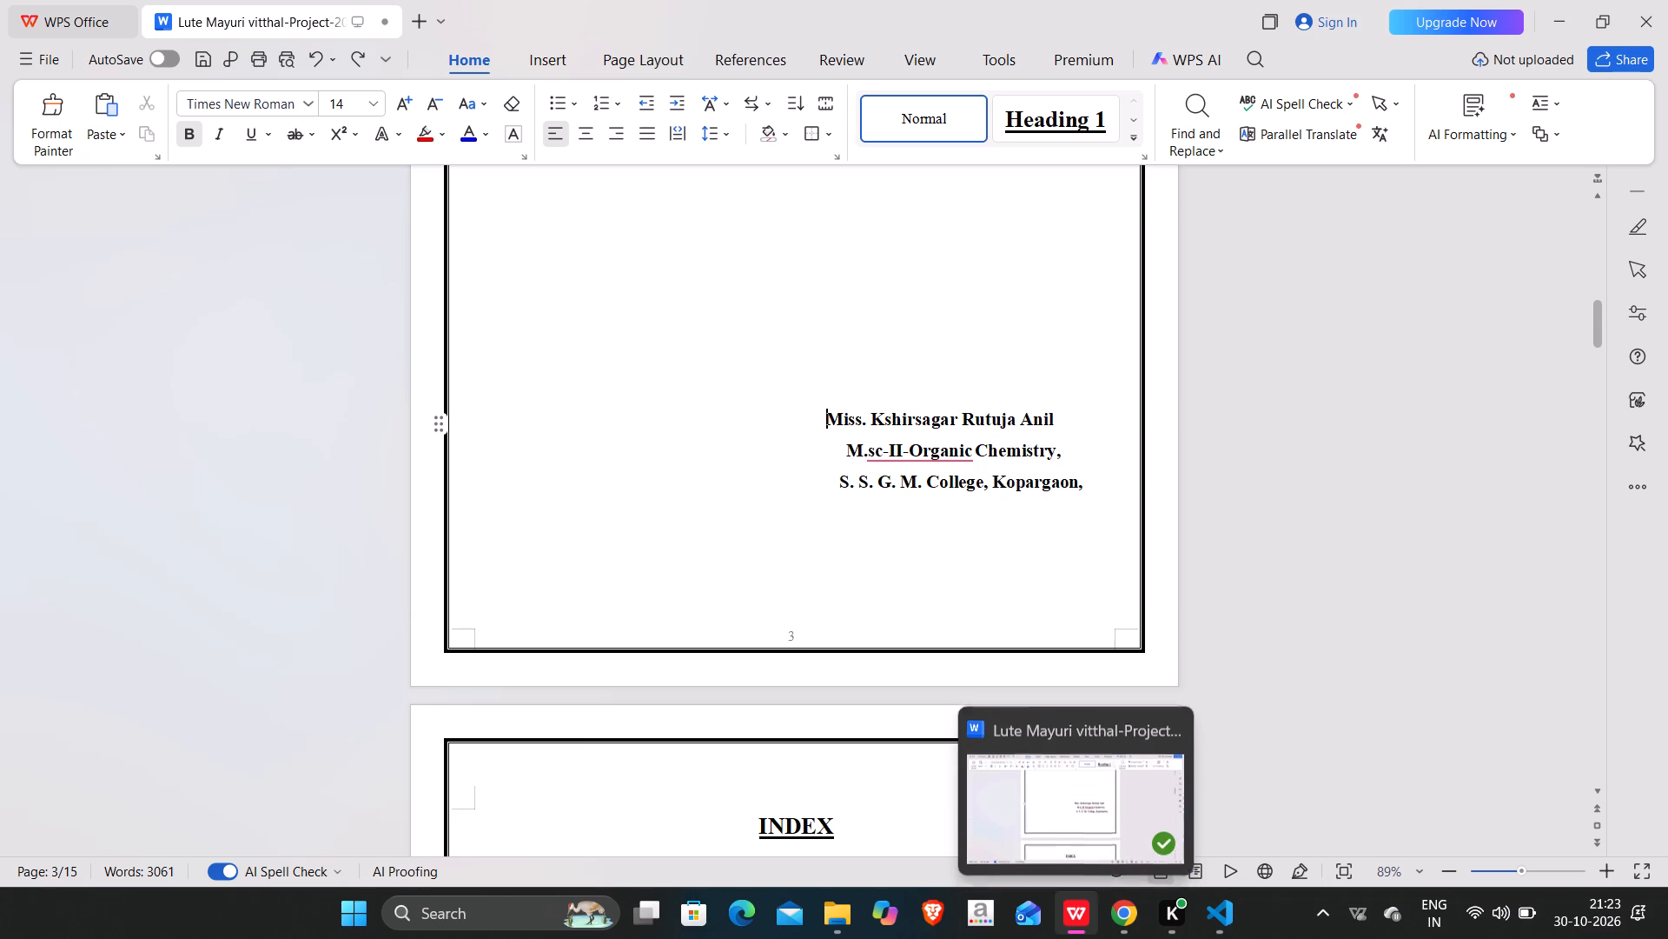
Review the pages from the Index and Literature Overview back through the Acknowledgement to the Certificate.
{"action": "scroll", "coordinate": [550, 537], "scroll_direction": "down", "scroll_amount": 7}
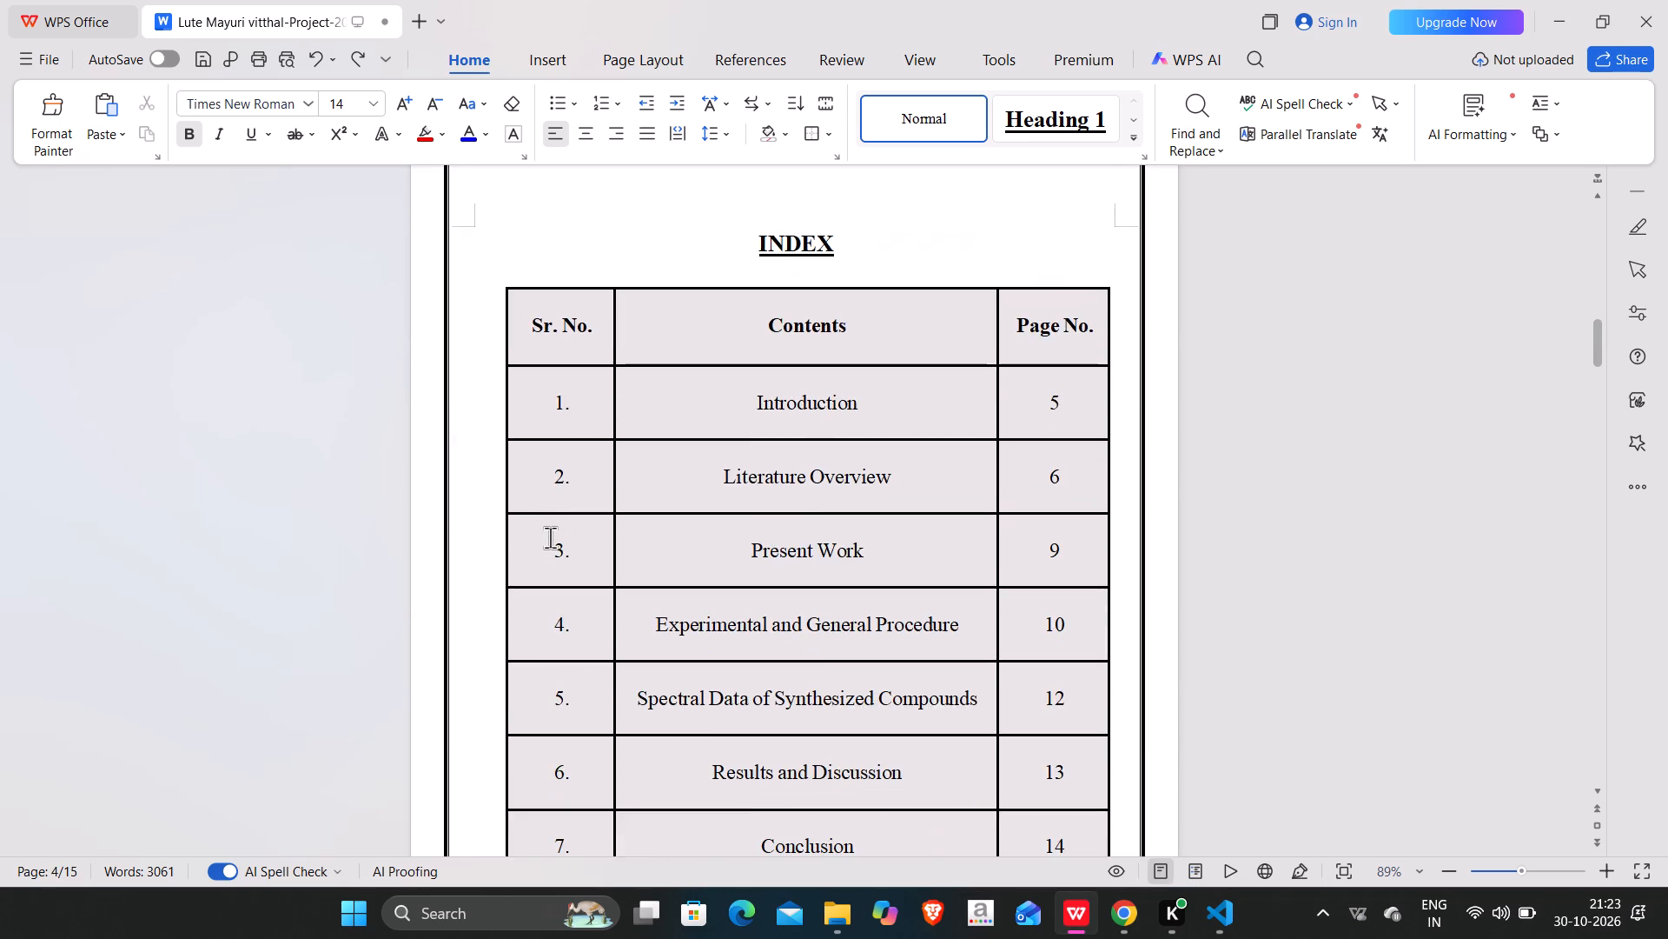
{"action": "scroll", "coordinate": [550, 537], "scroll_direction": "down", "scroll_amount": 17}
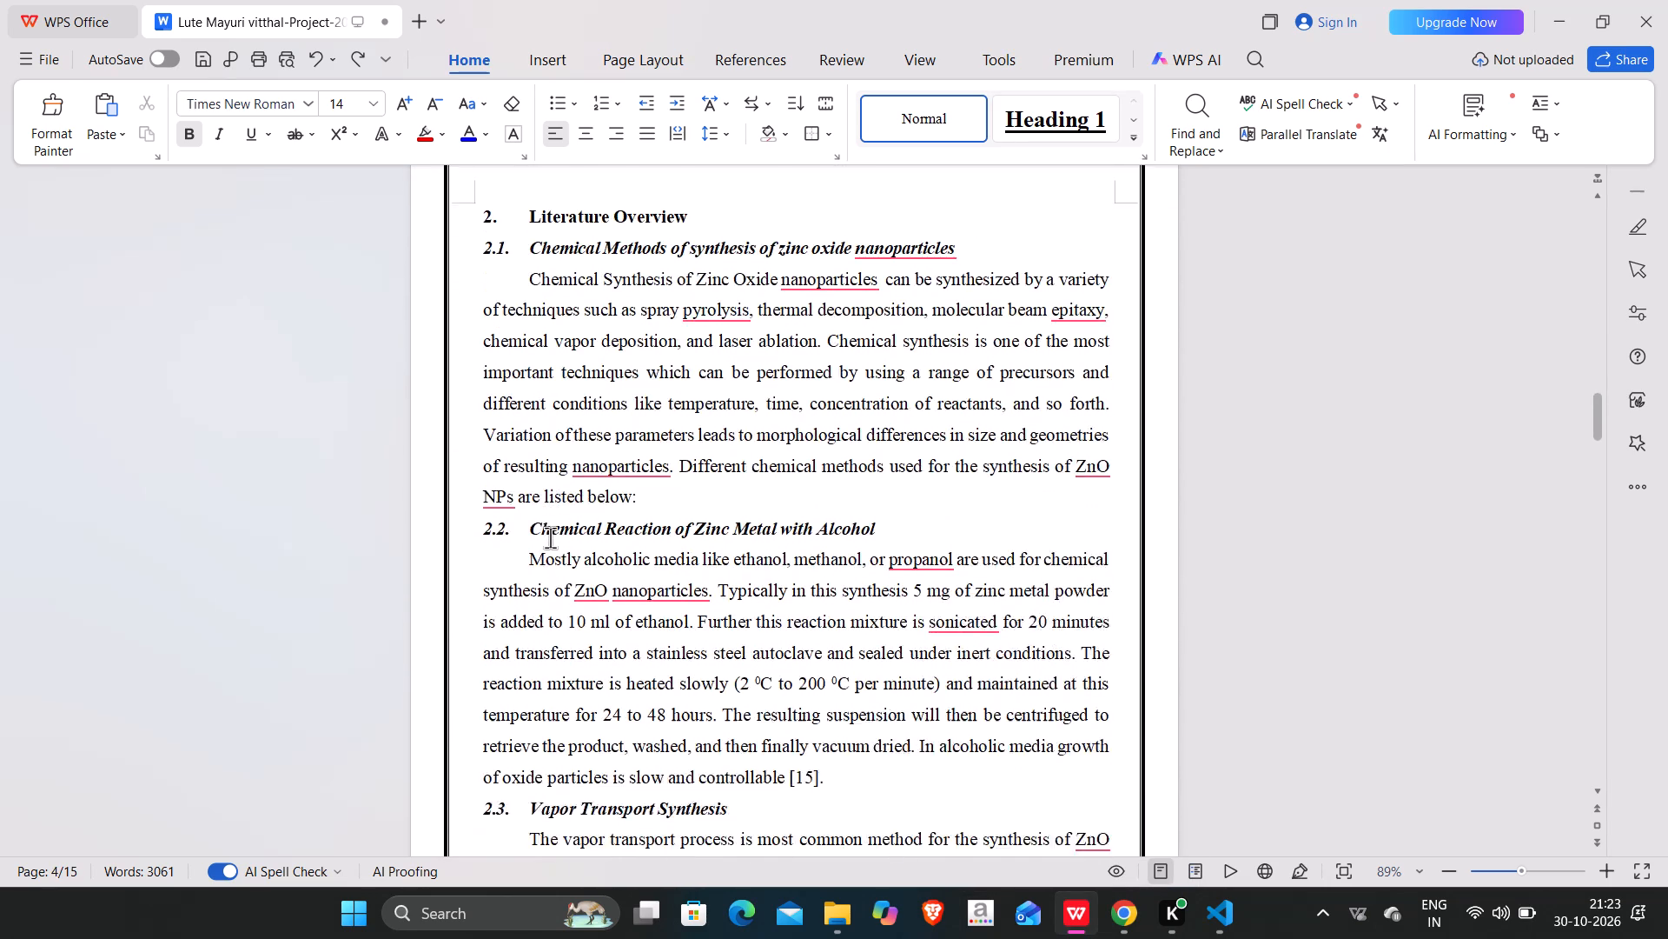
{"action": "scroll", "coordinate": [550, 537], "scroll_direction": "up", "scroll_amount": 17}
{"action": "scroll", "coordinate": [550, 537], "scroll_direction": "up", "scroll_amount": 10}
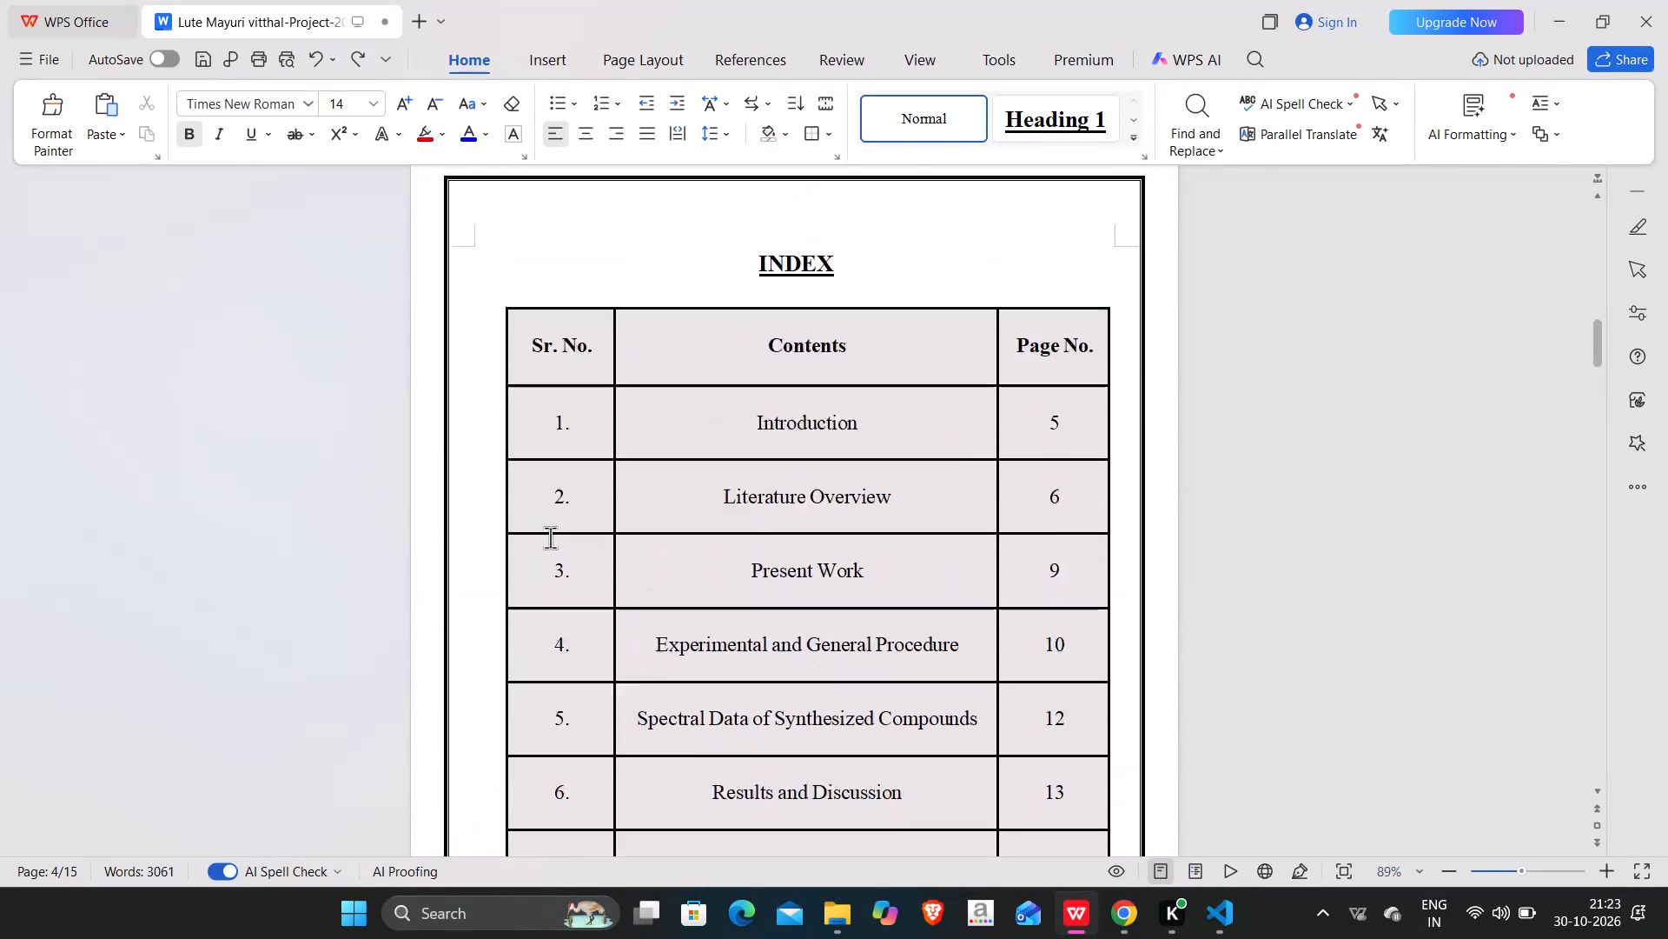
{"action": "scroll", "coordinate": [550, 537], "scroll_direction": "up", "scroll_amount": 14}
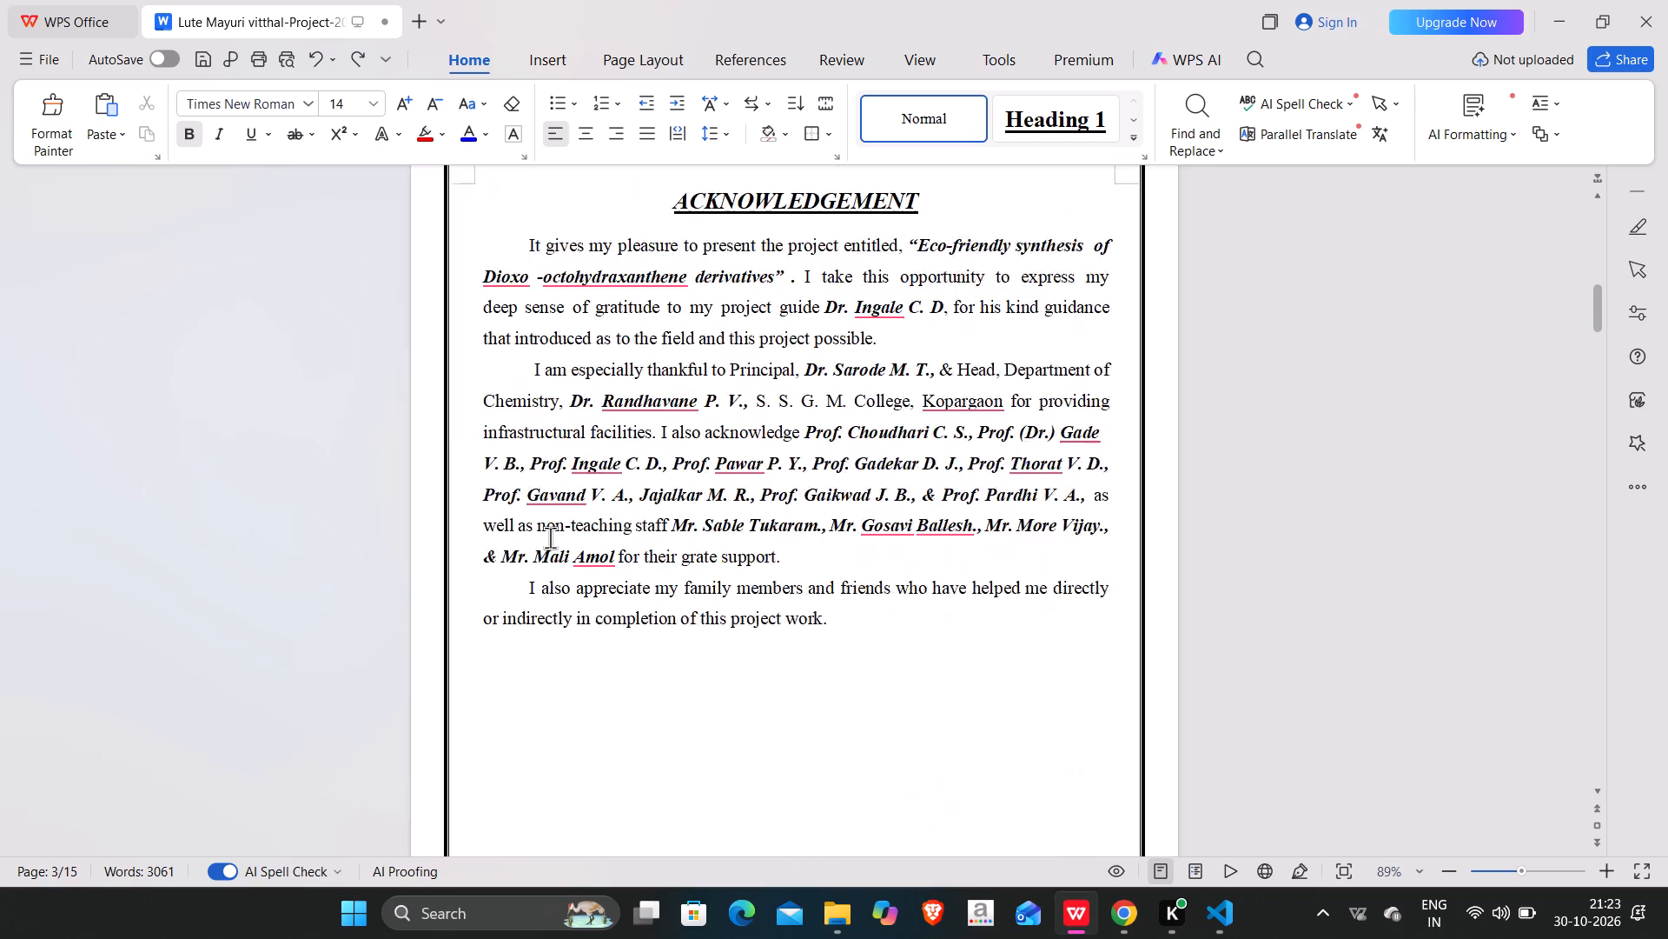
{"action": "scroll", "coordinate": [550, 537], "scroll_direction": "up", "scroll_amount": 7}
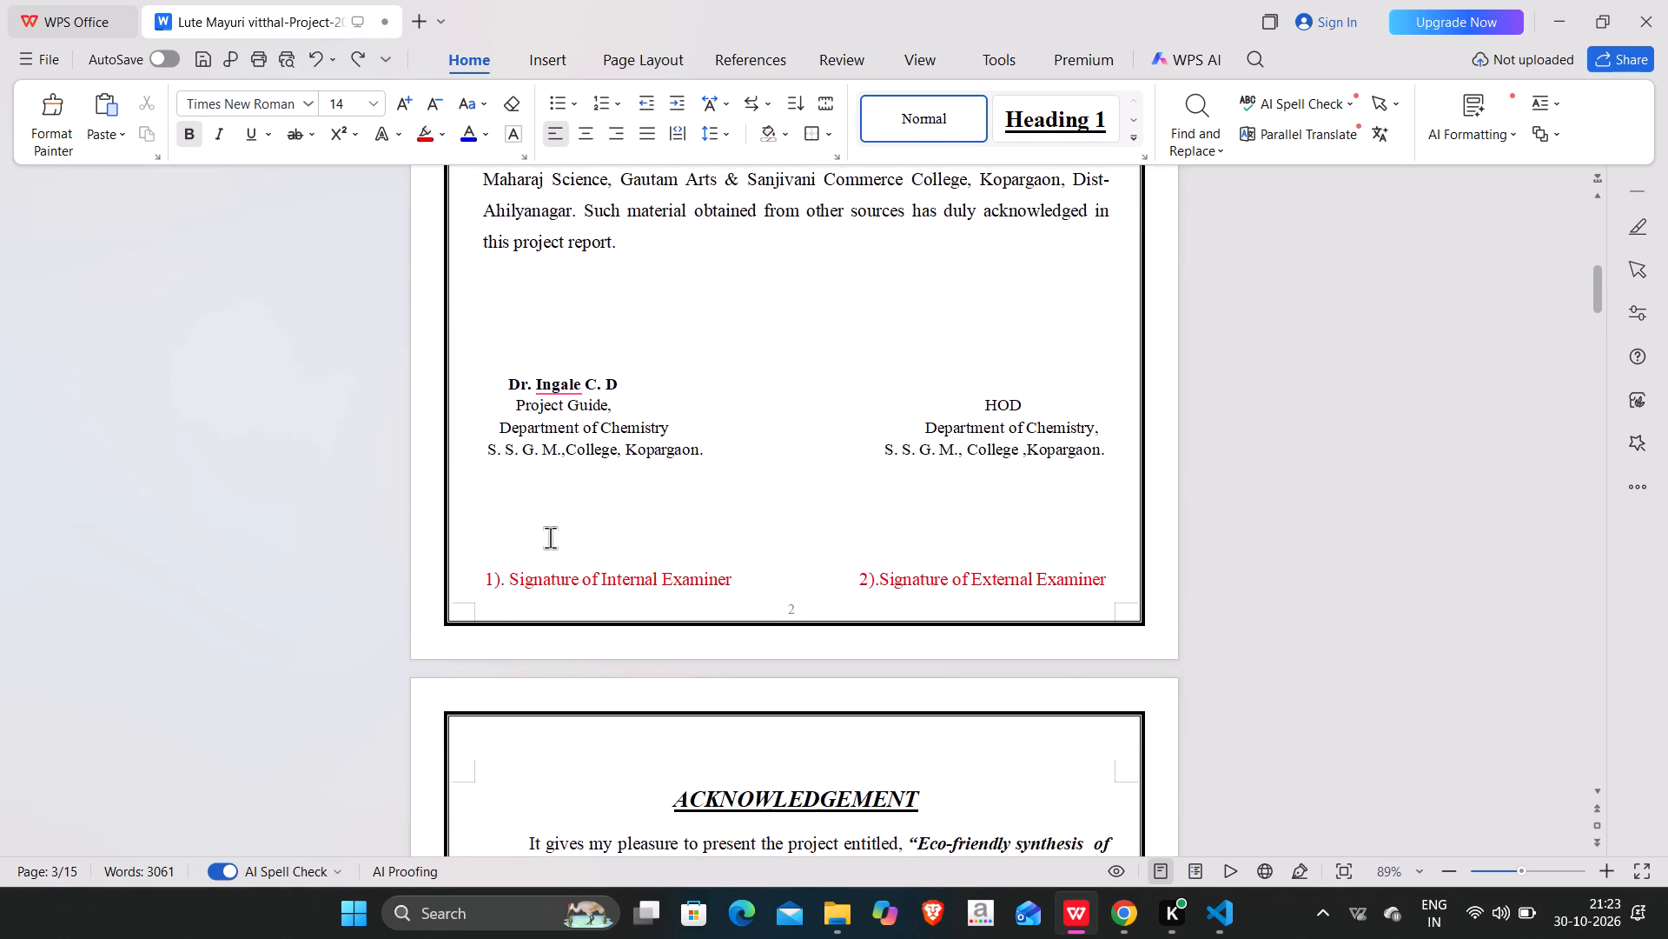
{"action": "scroll", "coordinate": [550, 537], "scroll_direction": "up", "scroll_amount": 5}
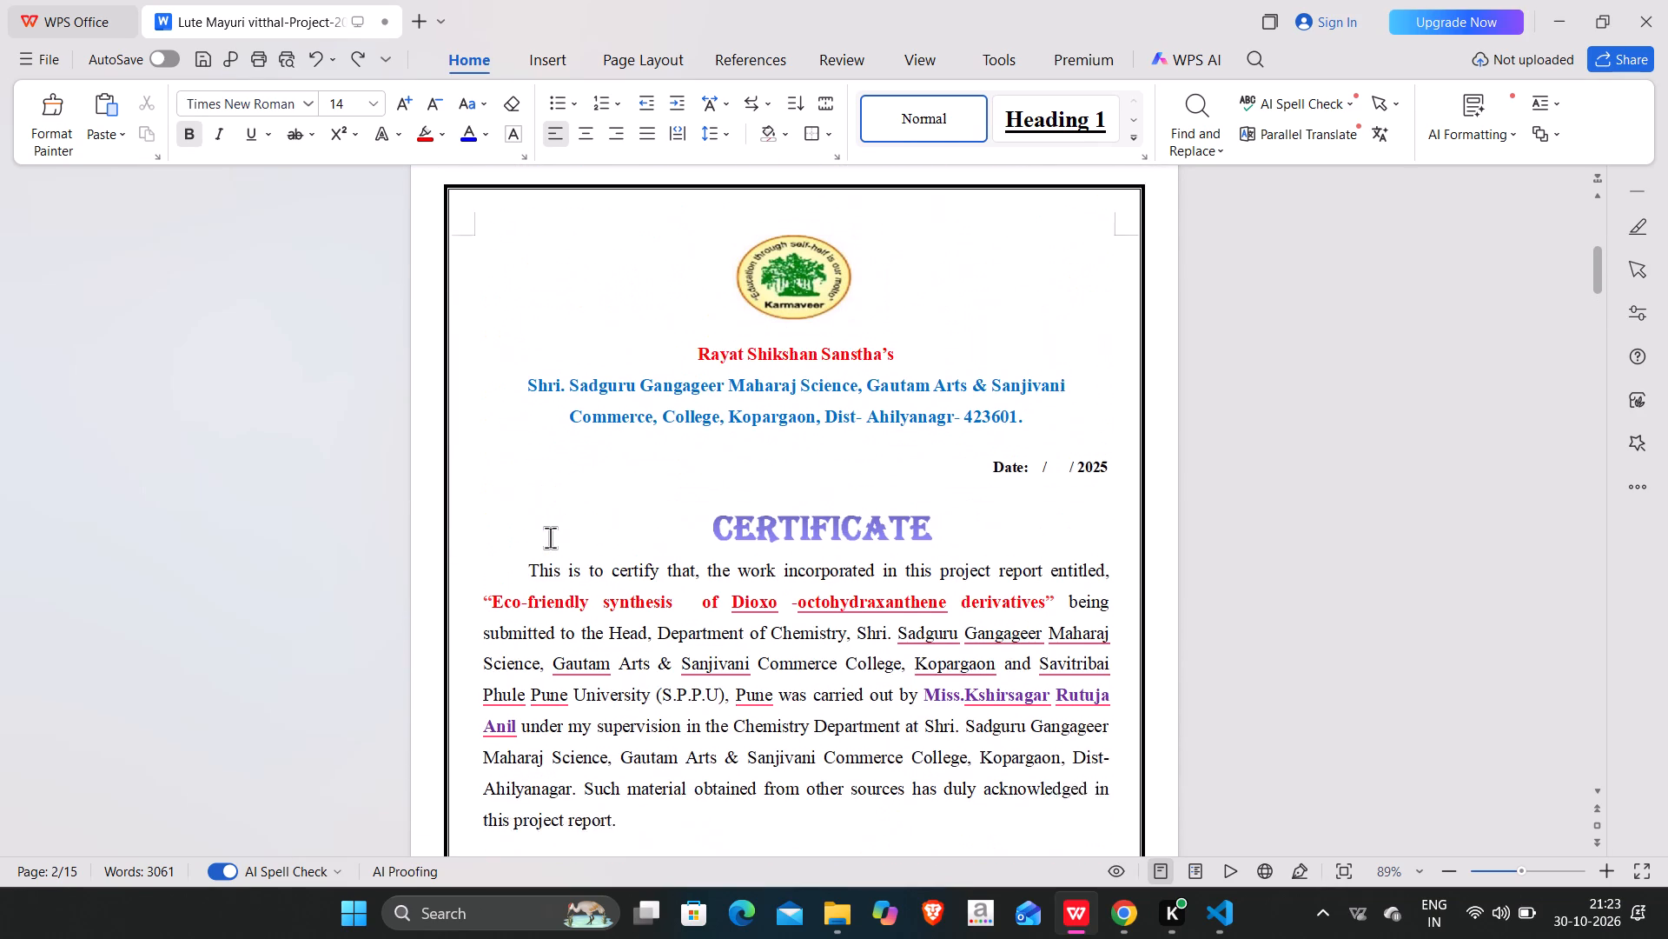
{"action": "scroll", "coordinate": [550, 537], "scroll_direction": "up", "scroll_amount": 1}
Add a comma after “HOD” in the signature block of the Certificate page.
{"action": "scroll", "coordinate": [550, 537], "scroll_direction": "down", "scroll_amount": 1}
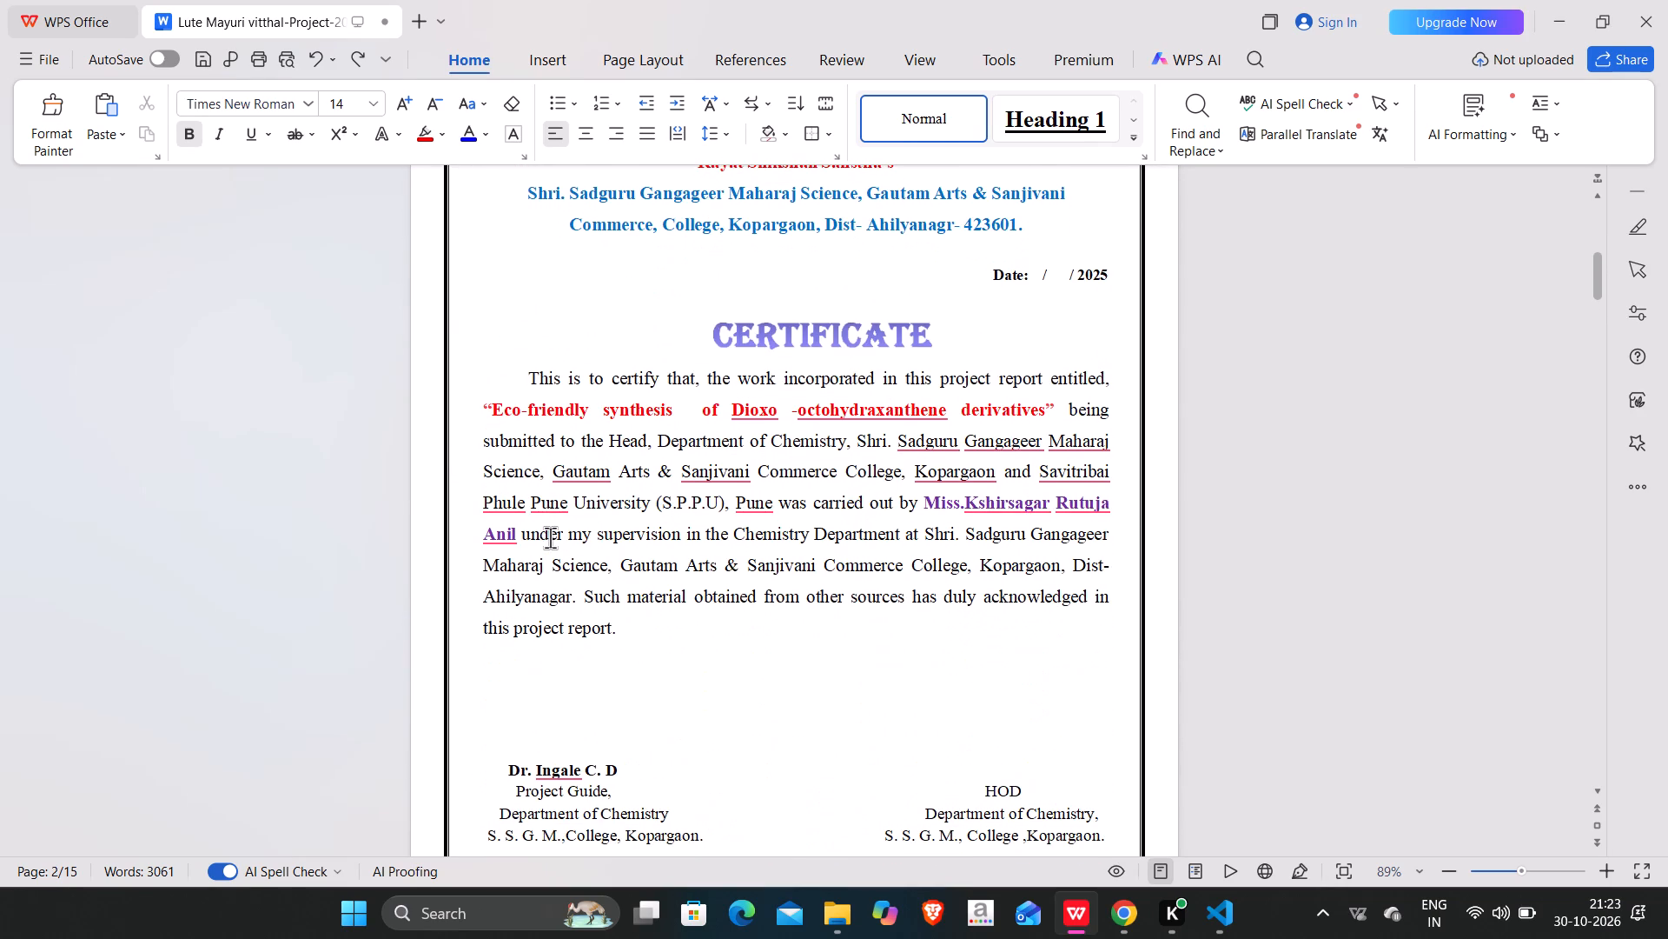
{"action": "scroll", "coordinate": [550, 537], "scroll_direction": "down", "scroll_amount": 2}
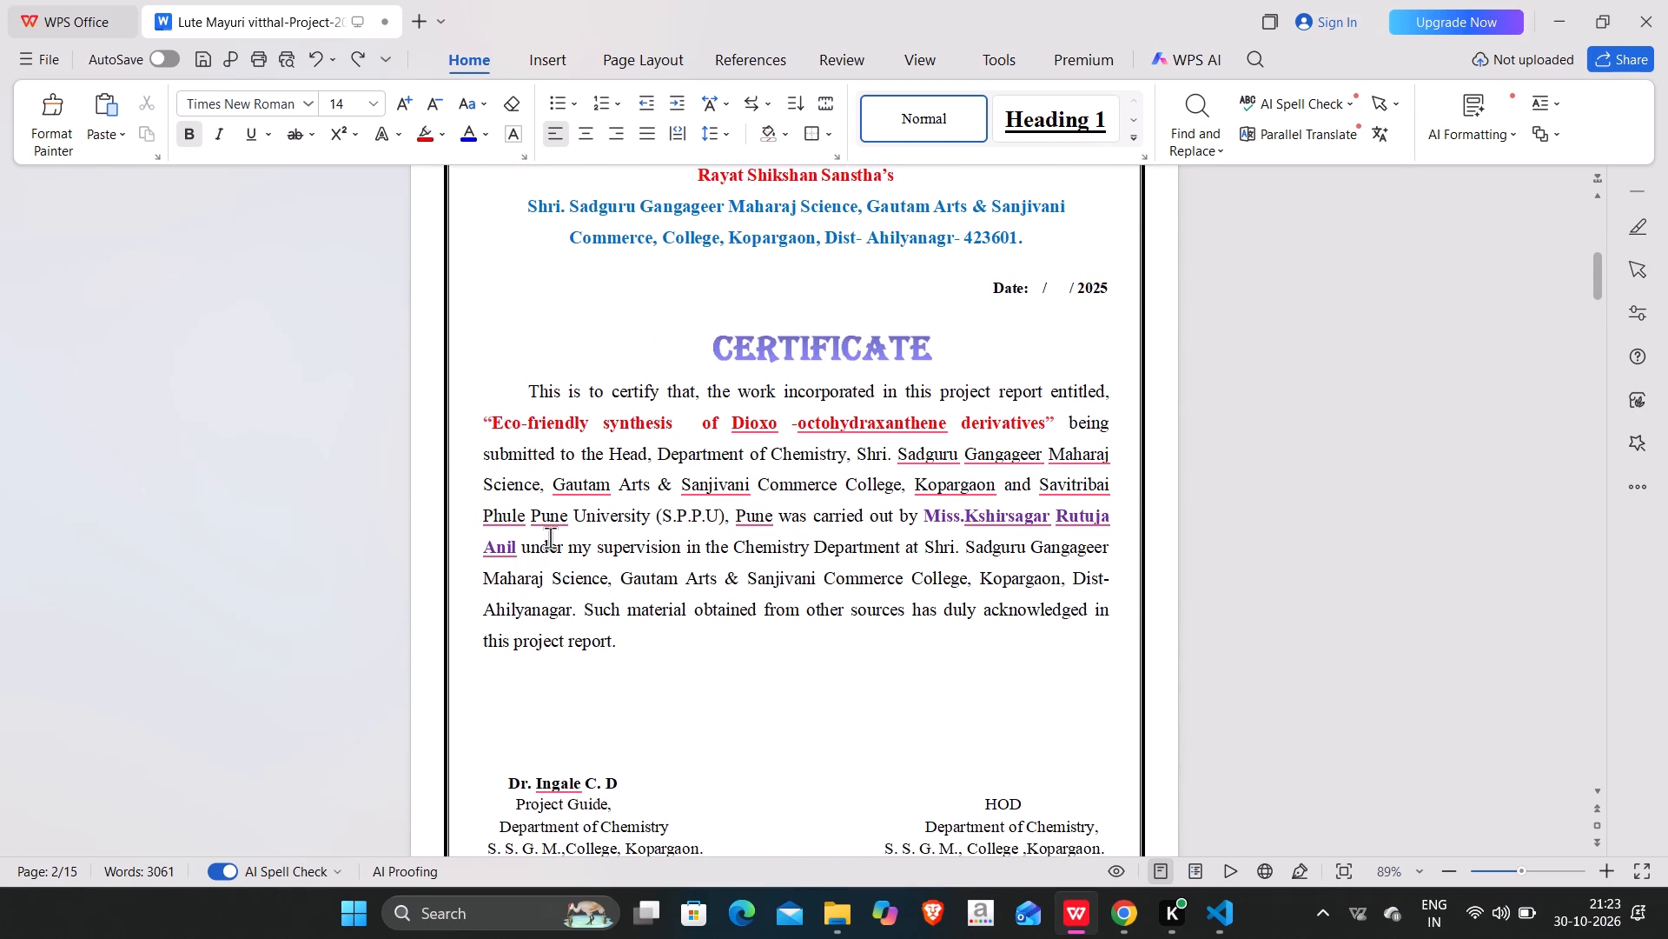
{"action": "scroll", "coordinate": [550, 537], "scroll_direction": "down", "scroll_amount": 1}
{"action": "scroll", "coordinate": [822, 781], "scroll_direction": "down", "scroll_amount": 1}
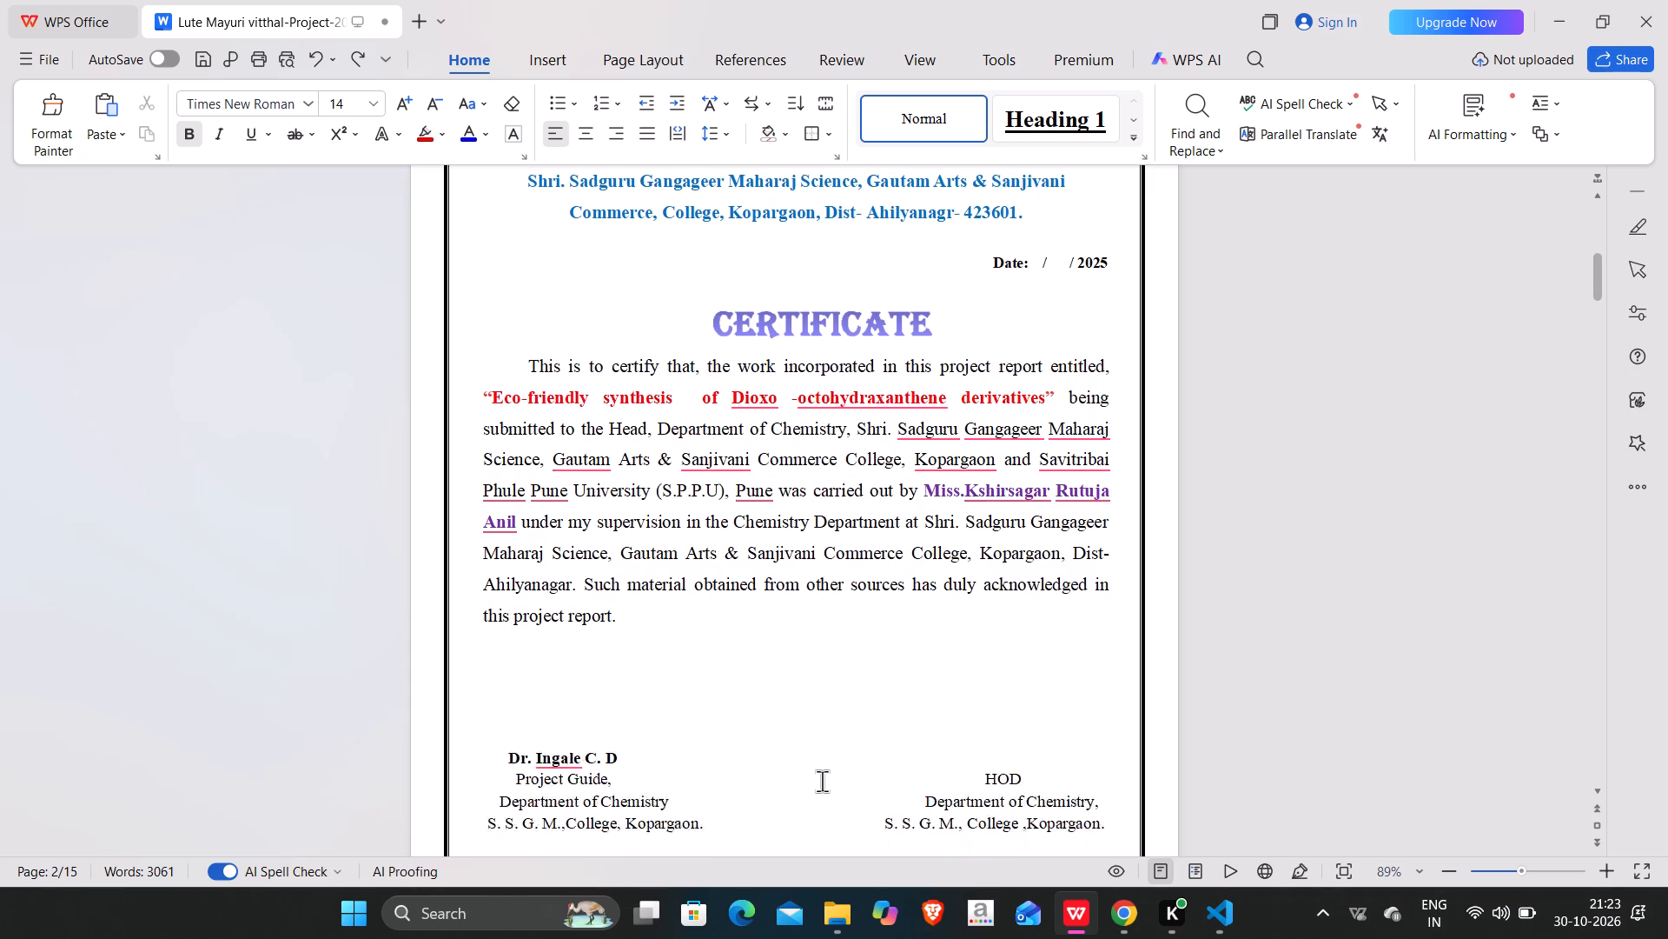
{"action": "scroll", "coordinate": [822, 781], "scroll_direction": "down", "scroll_amount": 1}
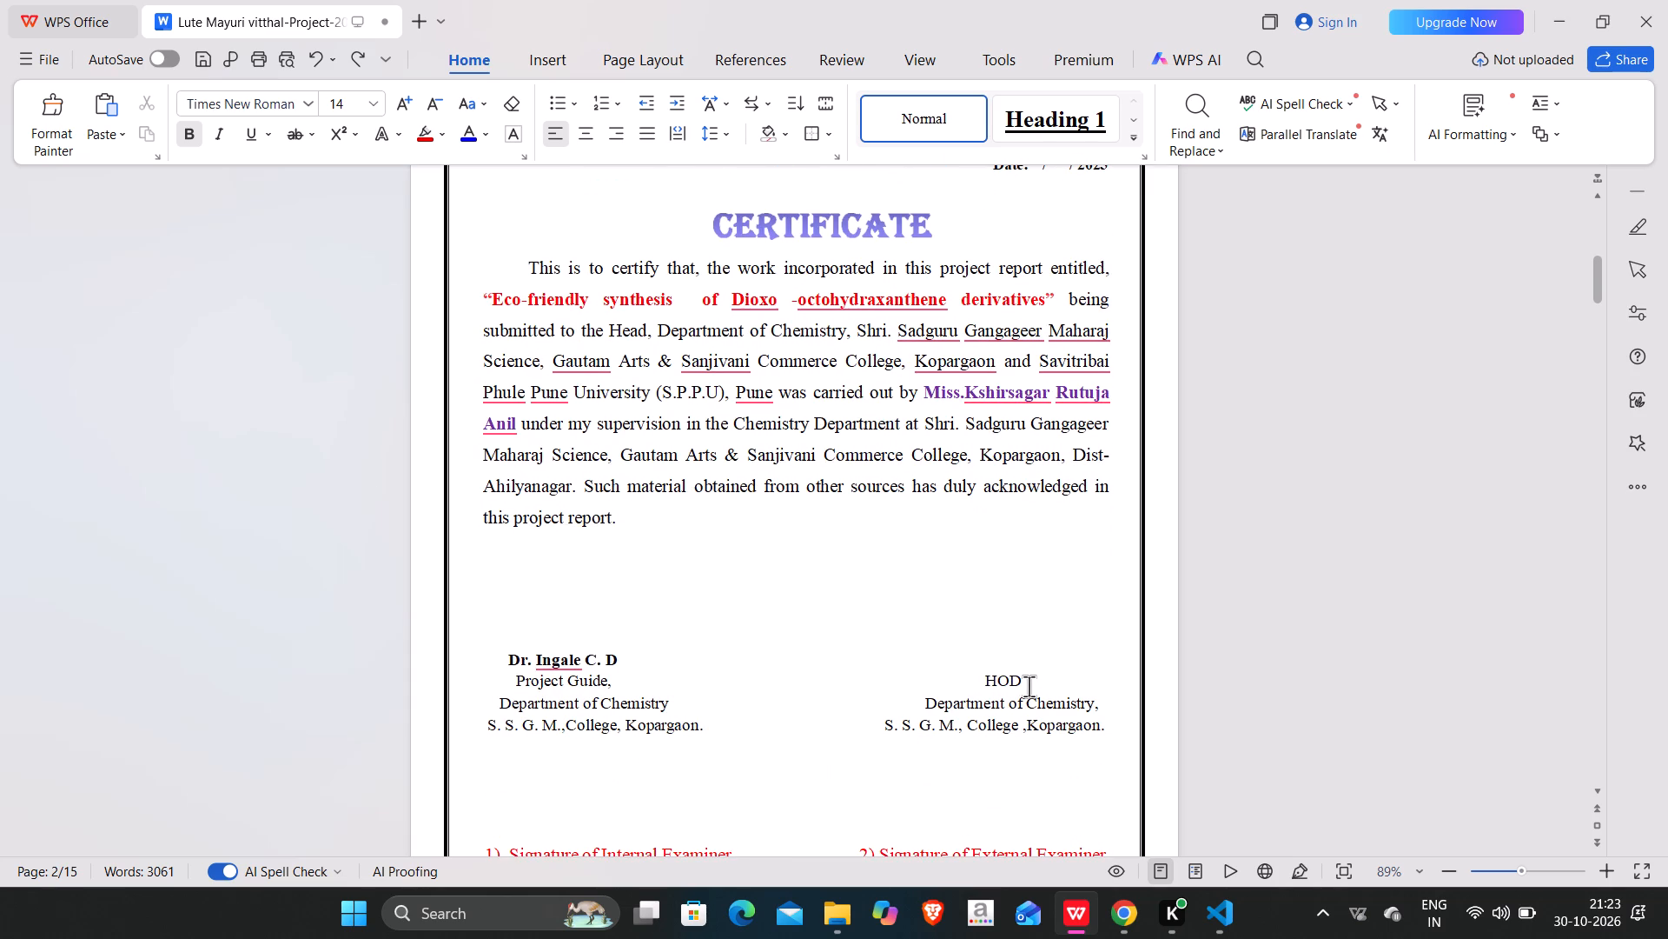
{"action": "left_click", "coordinate": [1029, 686]}
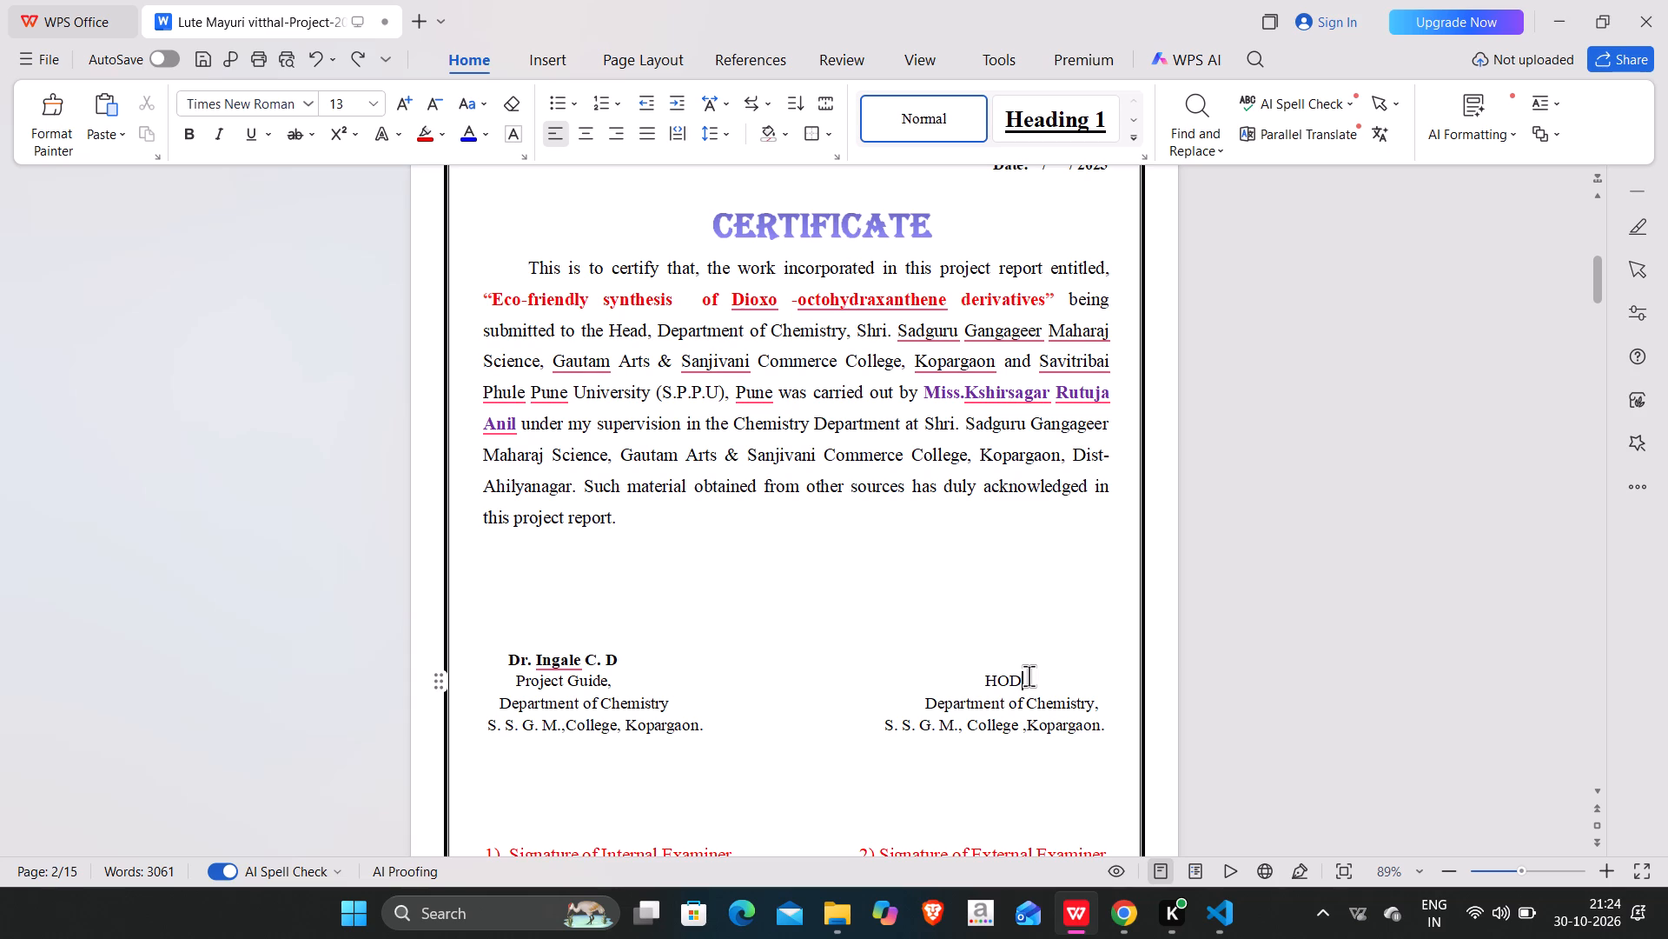
{"action": "key", "text": "comma"}
Reduce the line spacing of the “Submitted By,” line and the student's name line on the cover page.
{"action": "scroll", "coordinate": [1243, 546], "scroll_direction": "up", "scroll_amount": 1}
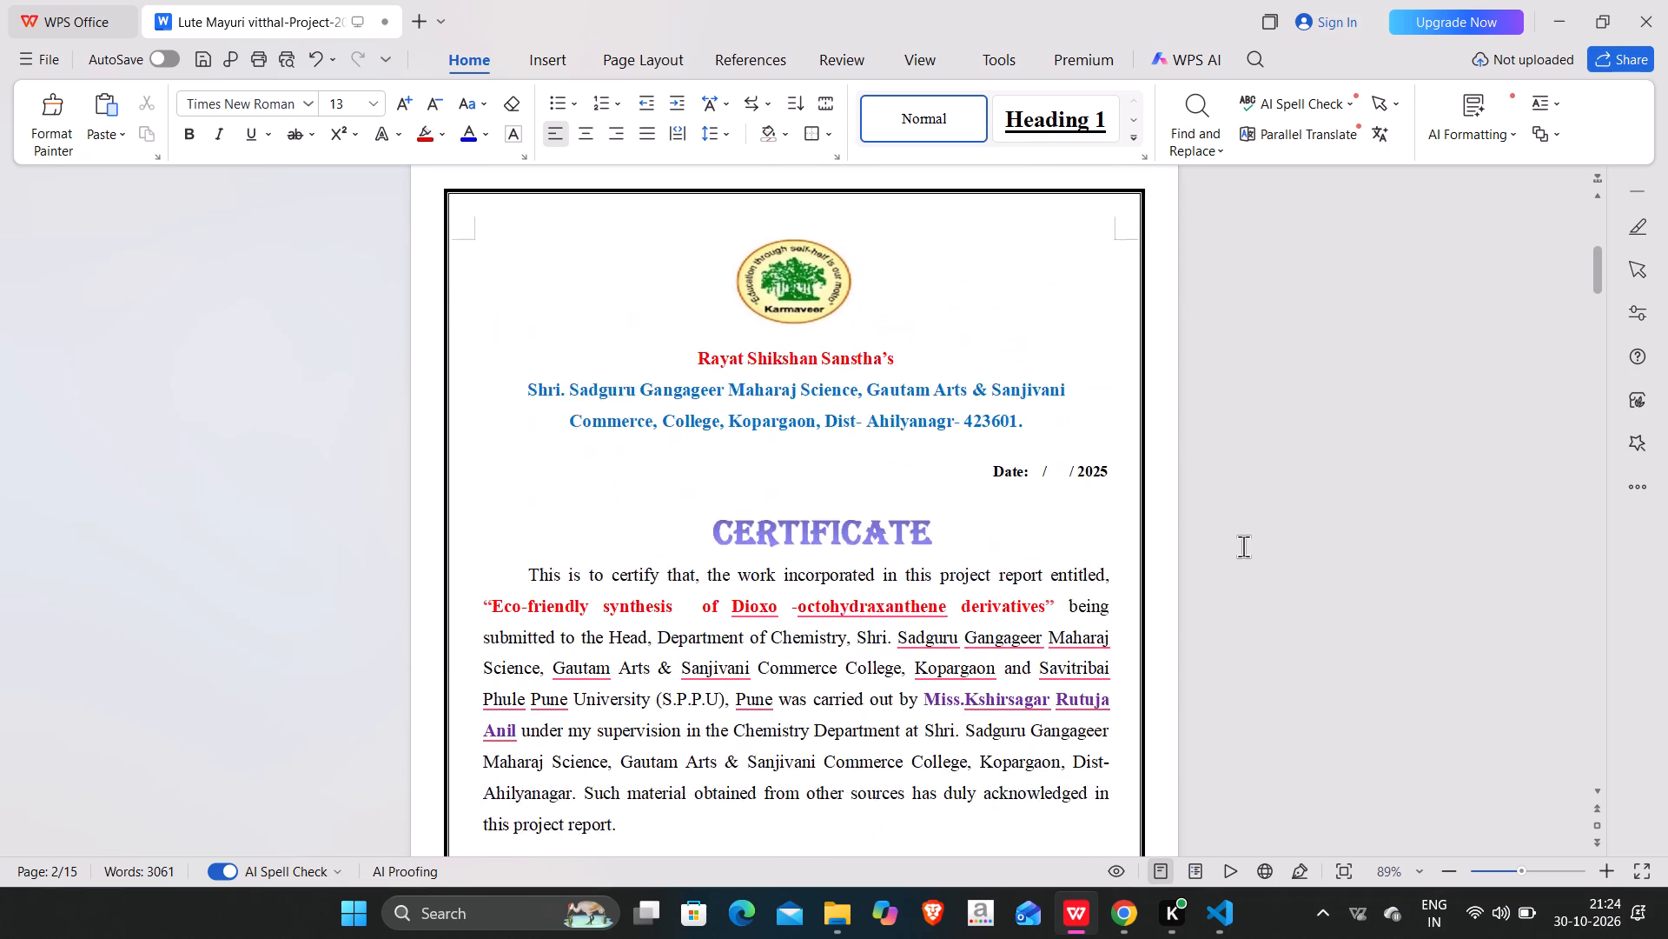
{"action": "scroll", "coordinate": [1243, 546], "scroll_direction": "up", "scroll_amount": 1}
{"action": "scroll", "coordinate": [1007, 462], "scroll_direction": "up", "scroll_amount": 2}
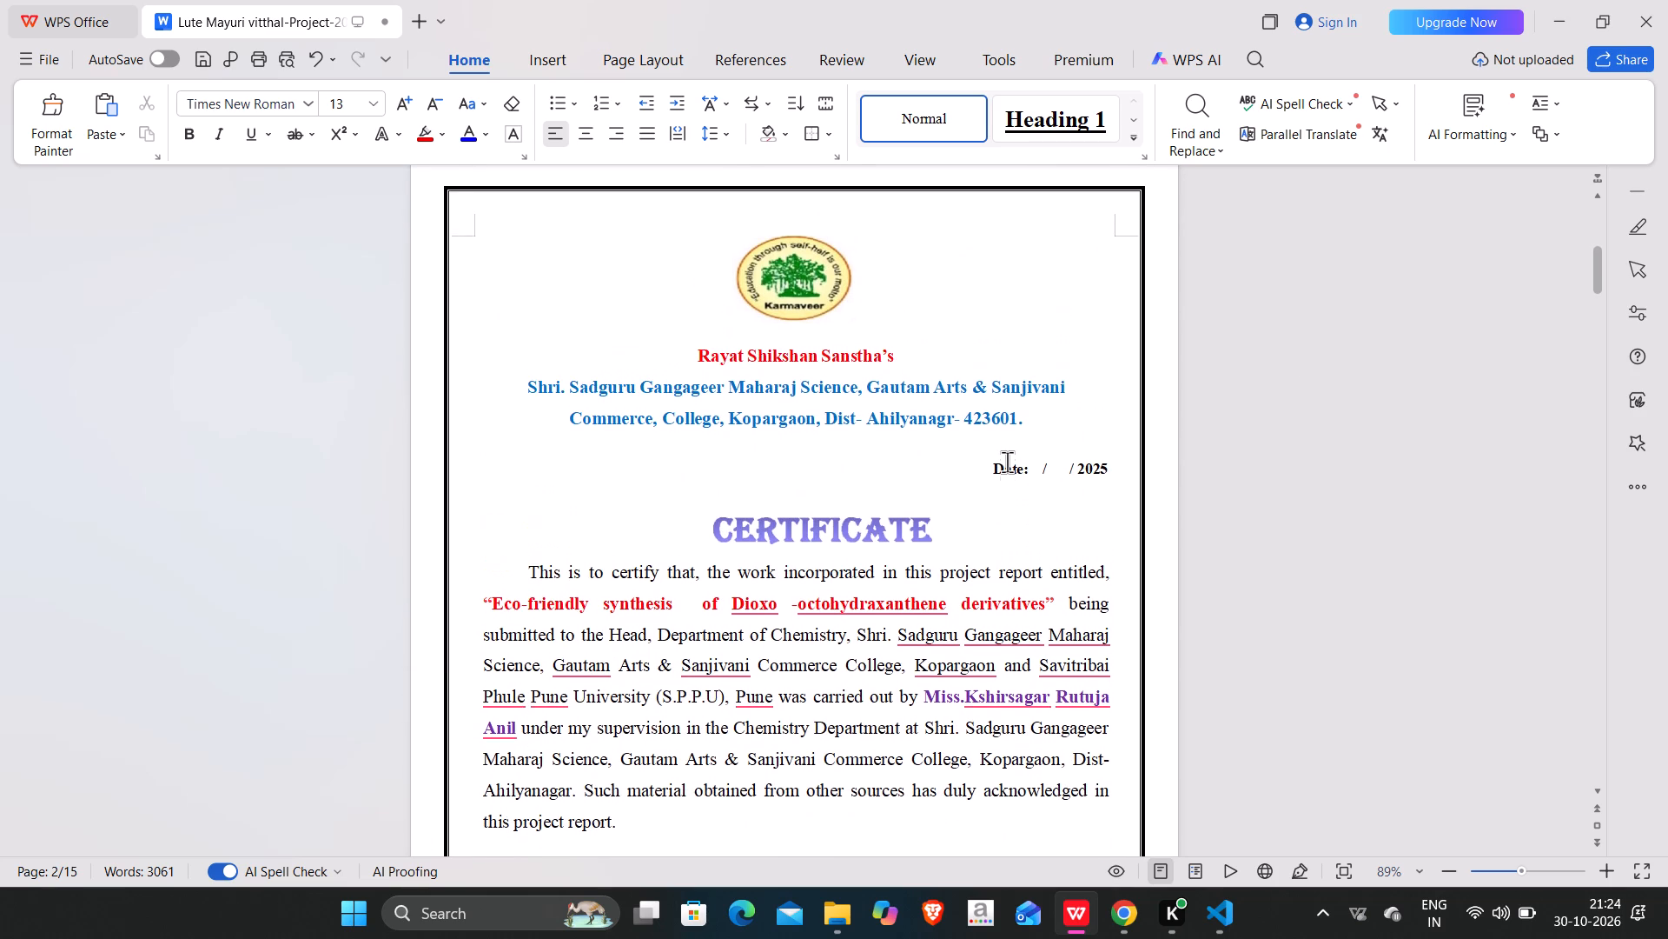
{"action": "scroll", "coordinate": [1007, 462], "scroll_direction": "up", "scroll_amount": 7}
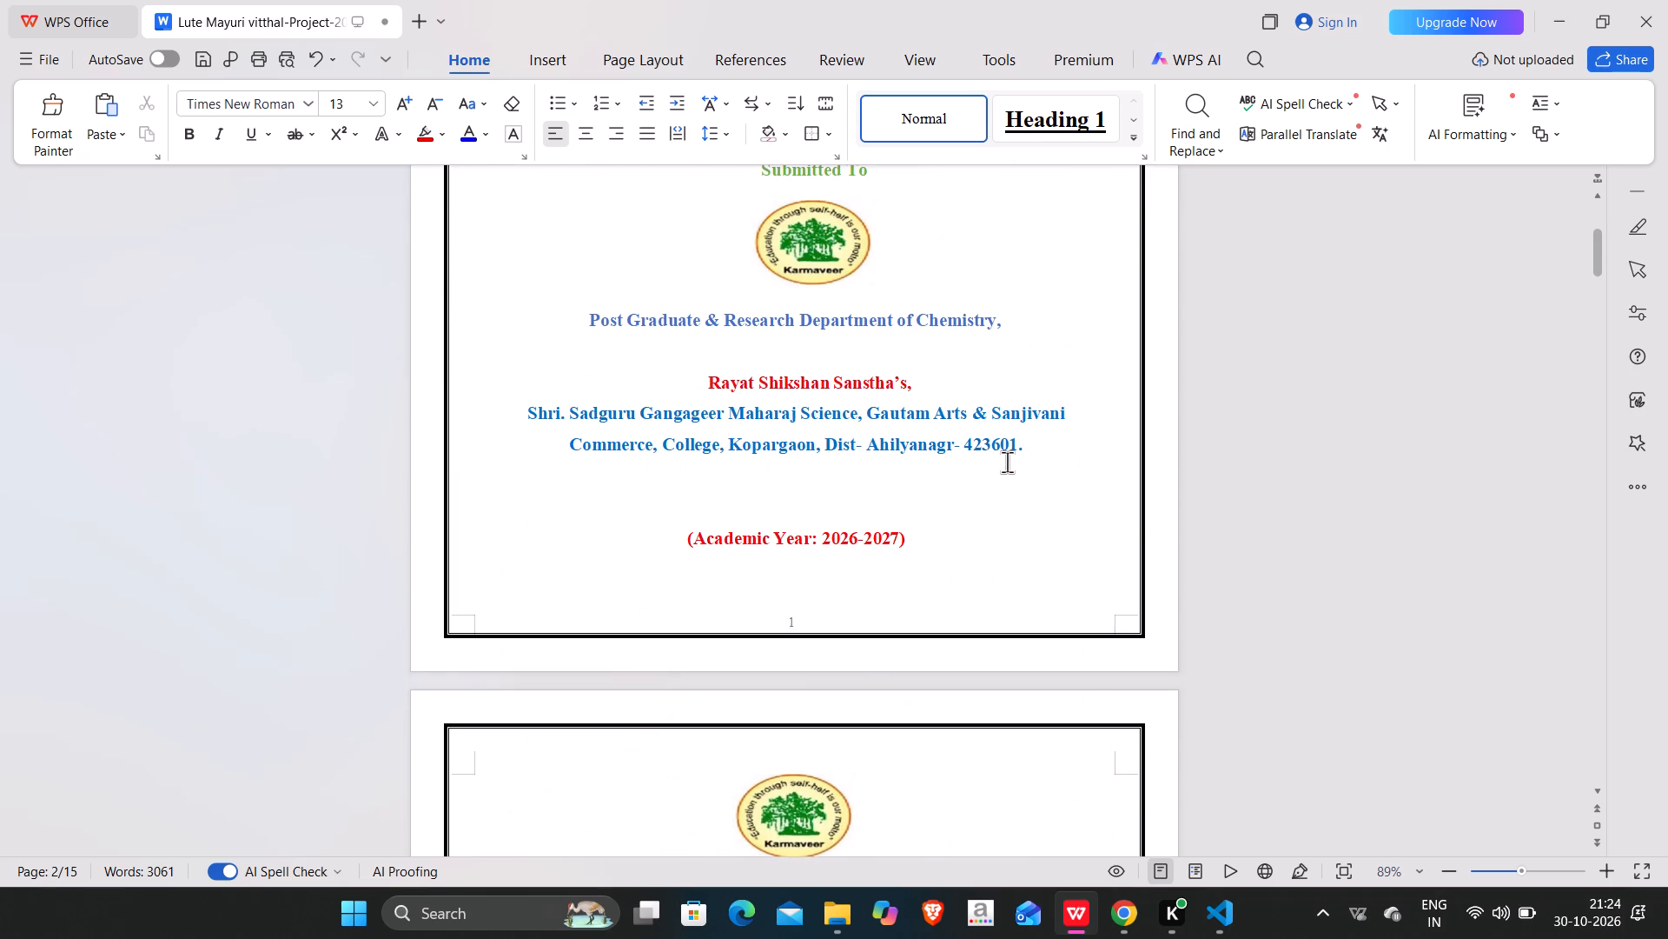
{"action": "scroll", "coordinate": [1007, 462], "scroll_direction": "up", "scroll_amount": 3}
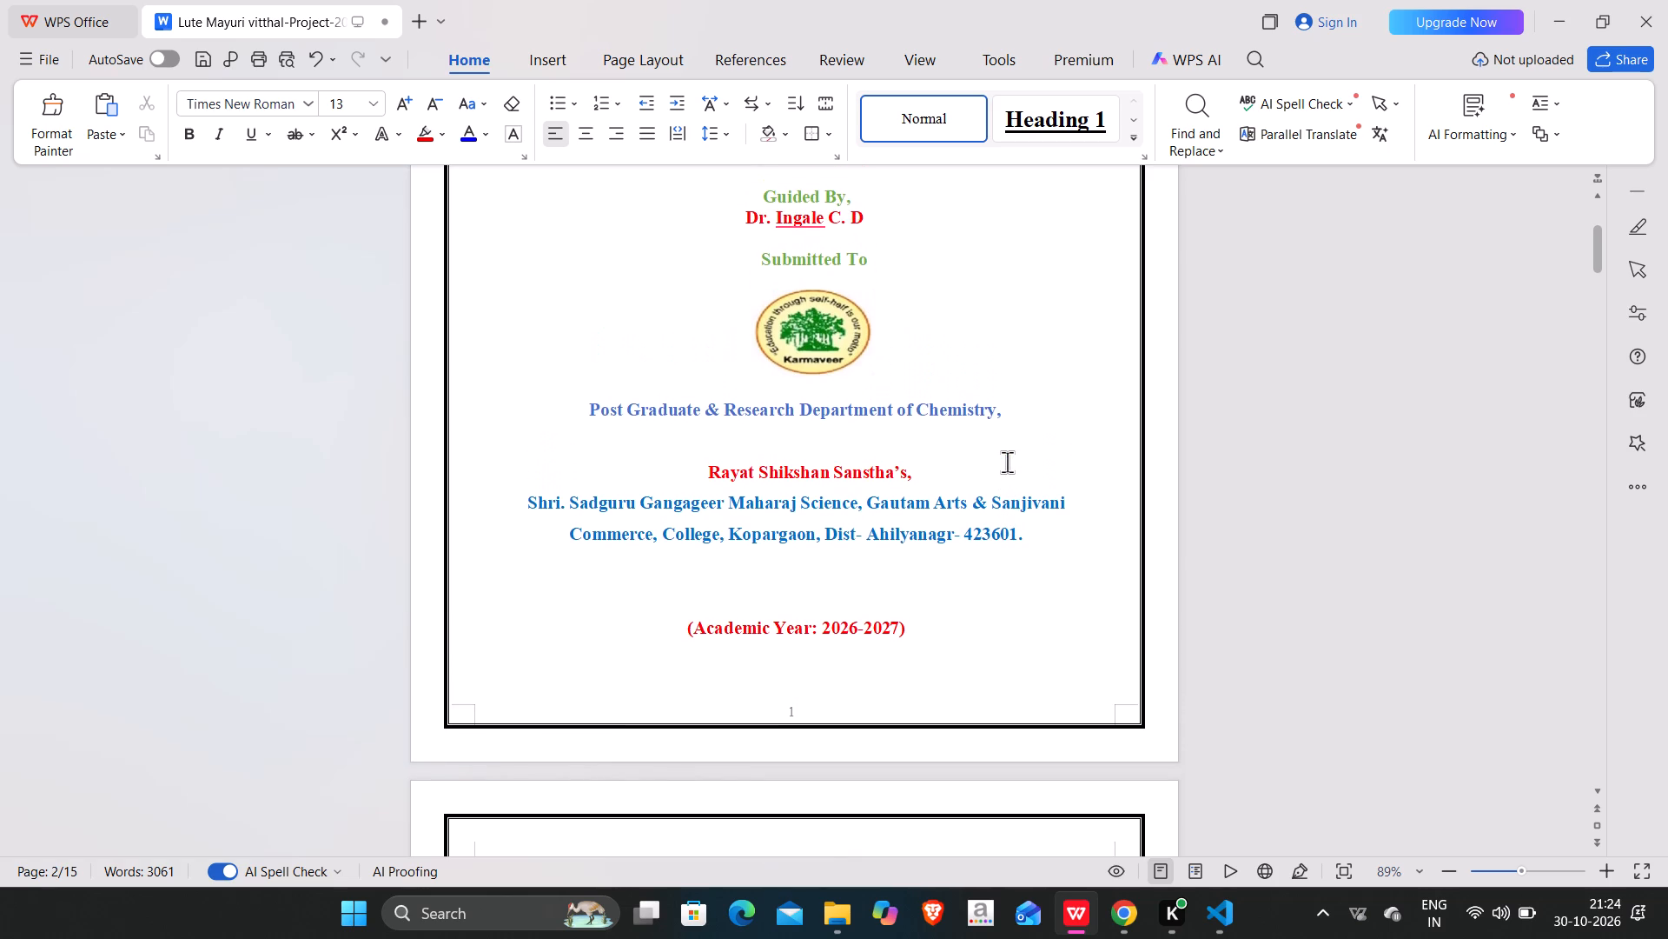
{"action": "scroll", "coordinate": [1007, 462], "scroll_direction": "up", "scroll_amount": 3}
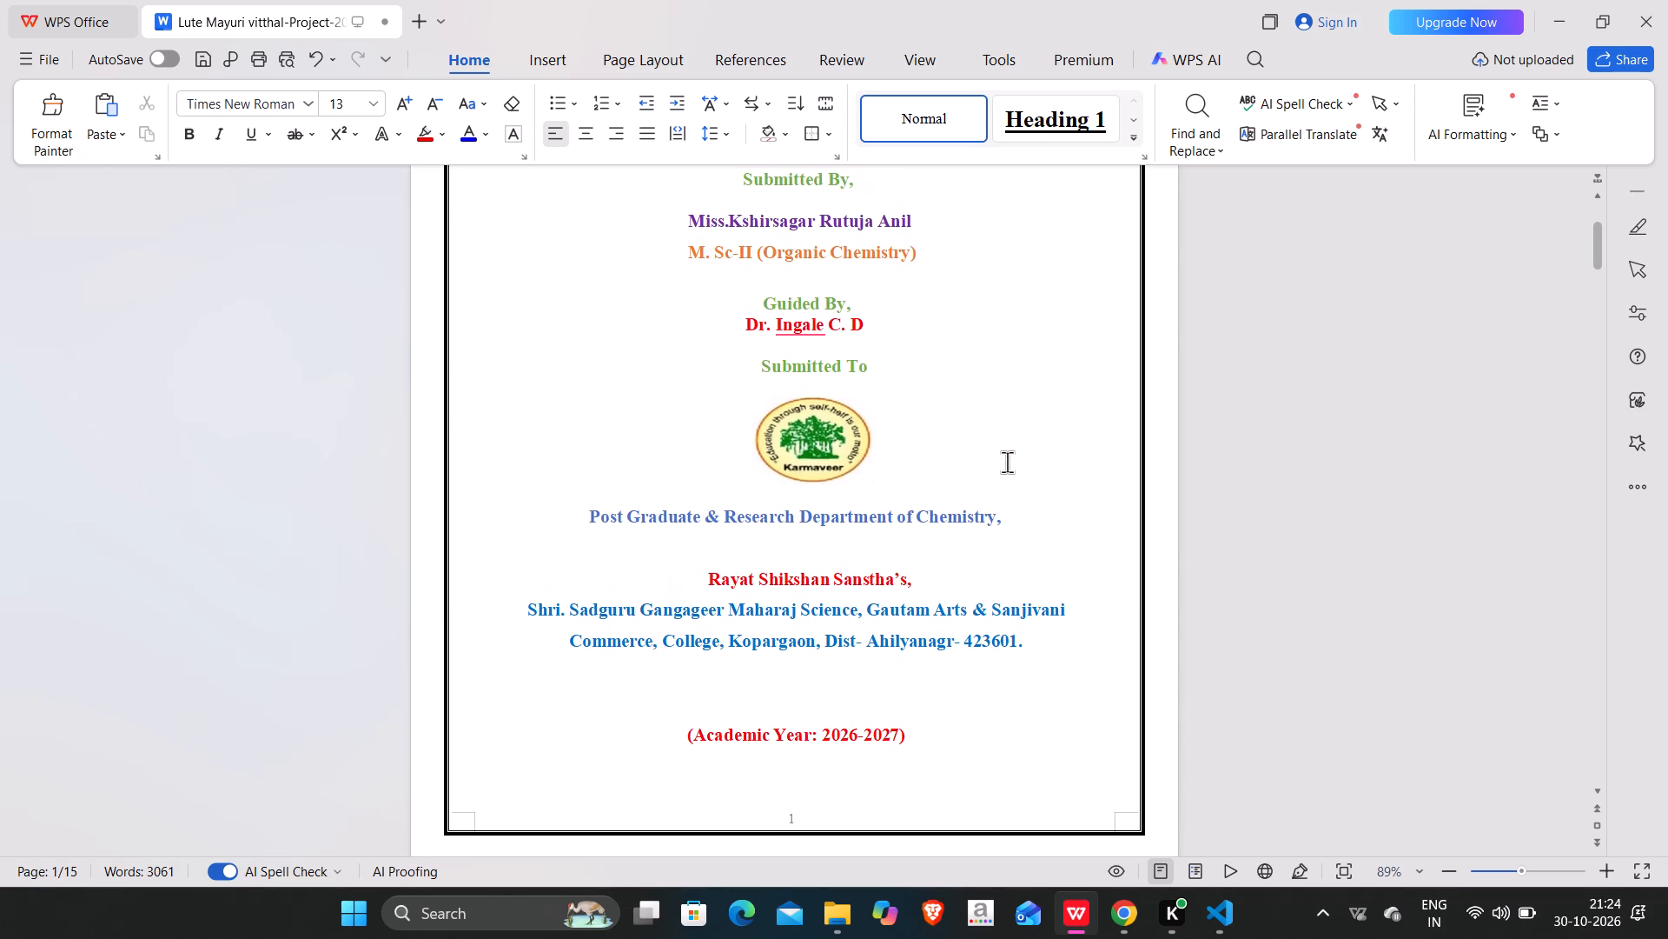
{"action": "scroll", "coordinate": [1007, 462], "scroll_direction": "up", "scroll_amount": 3}
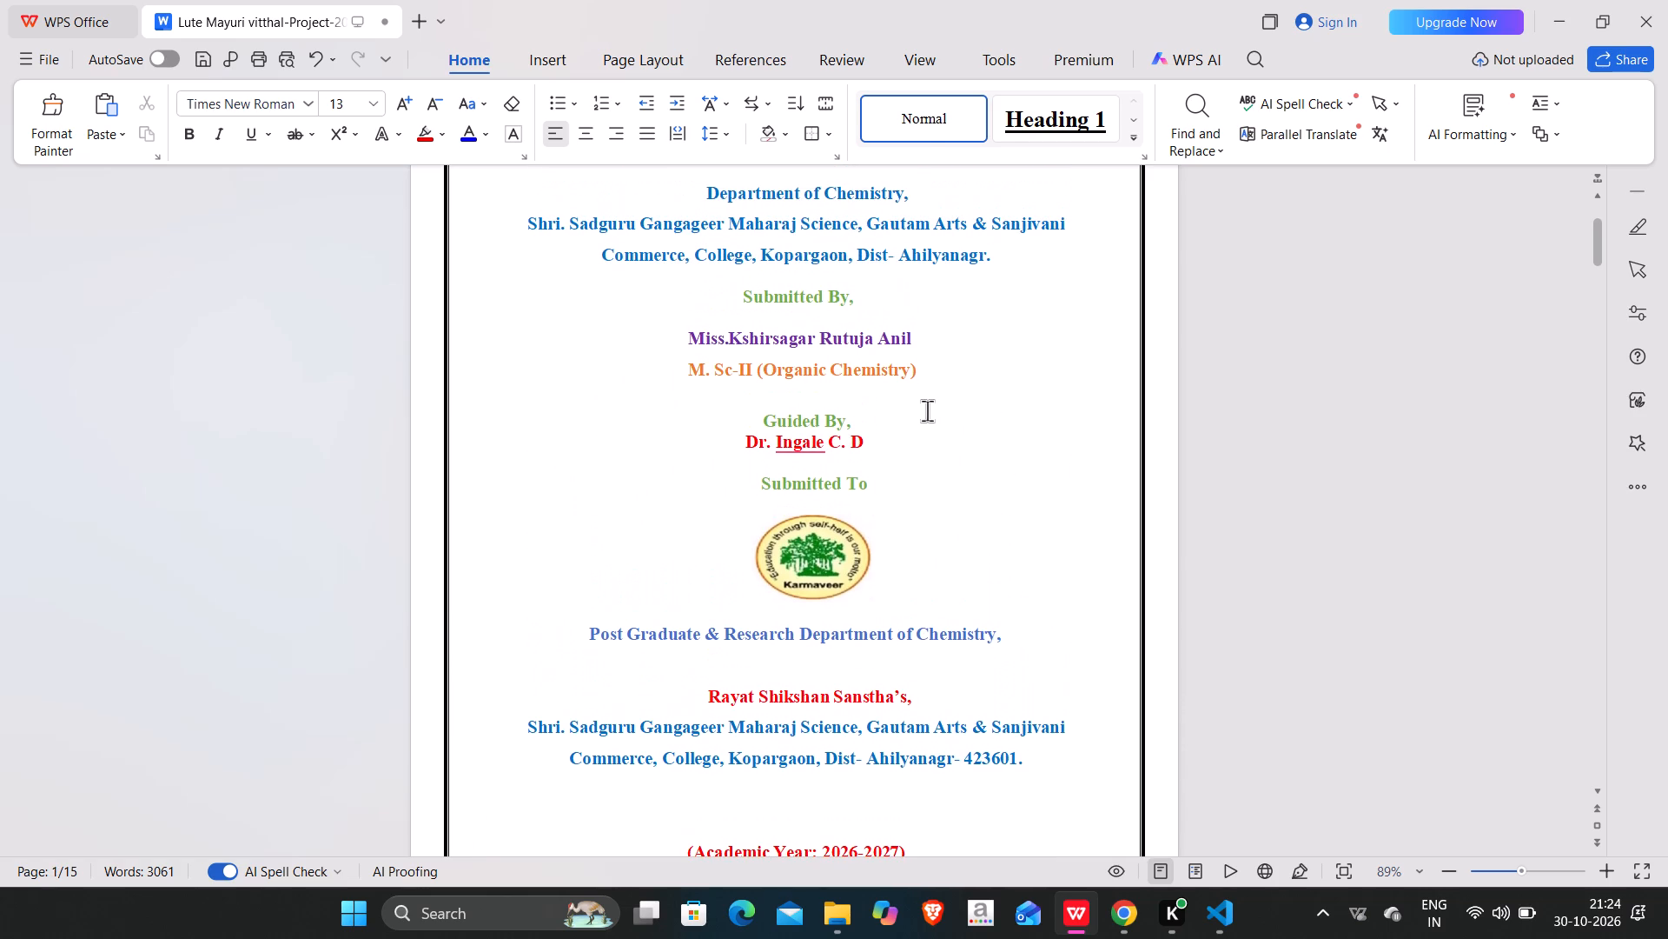
{"action": "left_click_drag", "start_coordinate": [928, 334], "coordinate": [779, 285]}
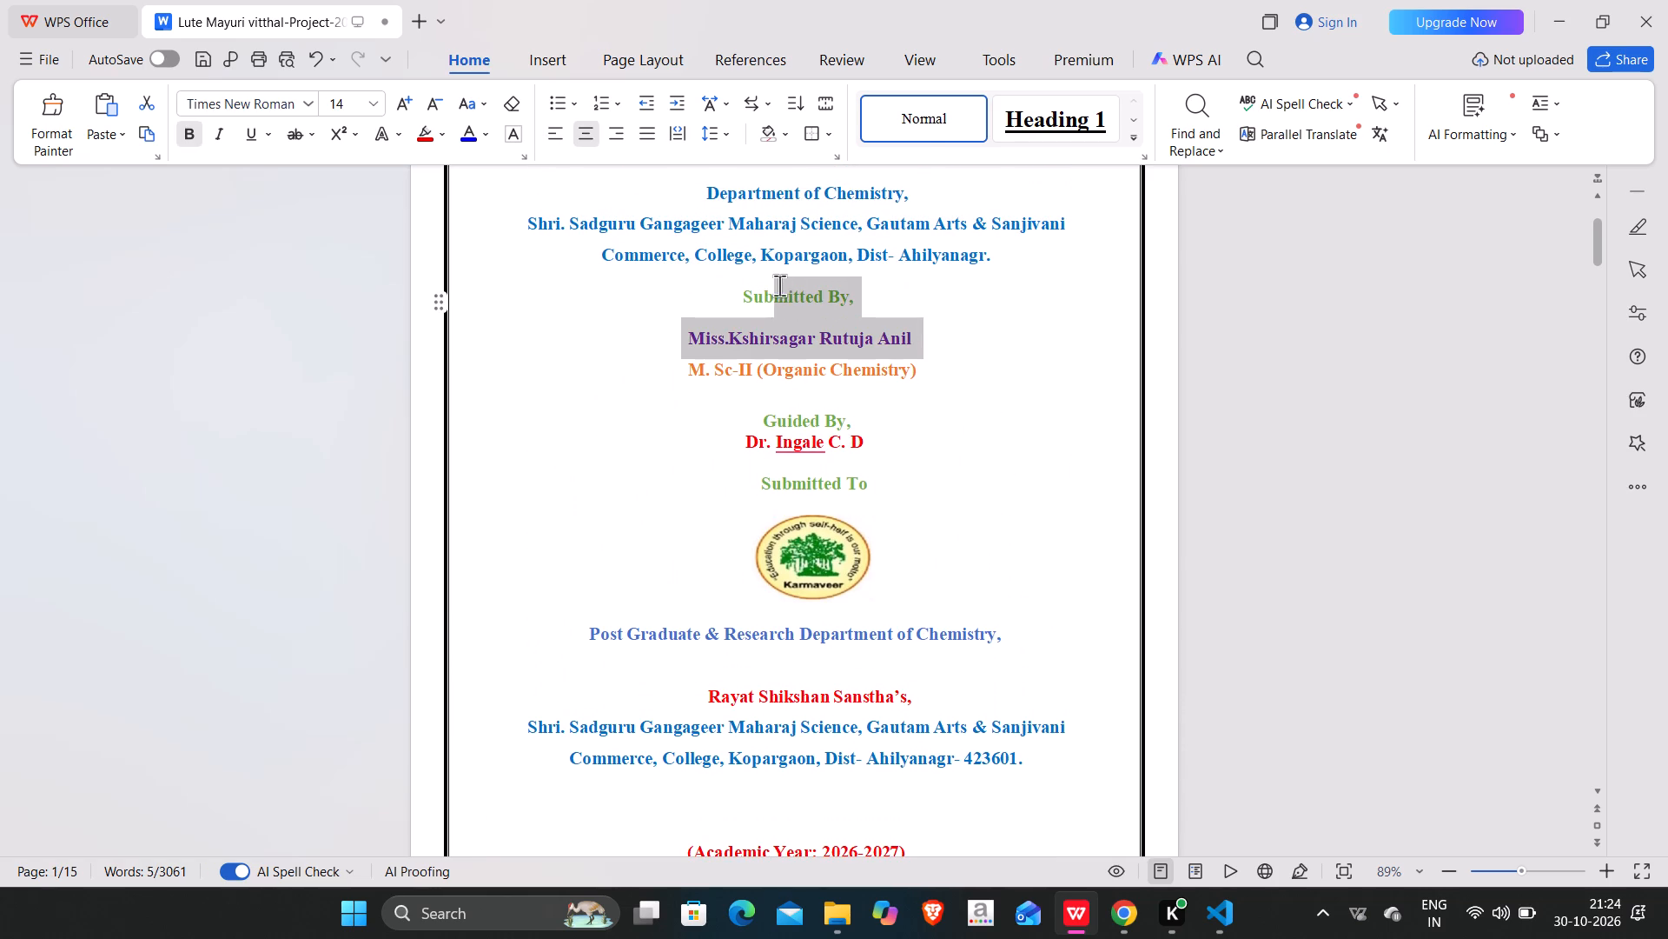
{"action": "left_click_drag", "start_coordinate": [779, 285], "coordinate": [725, 303]}
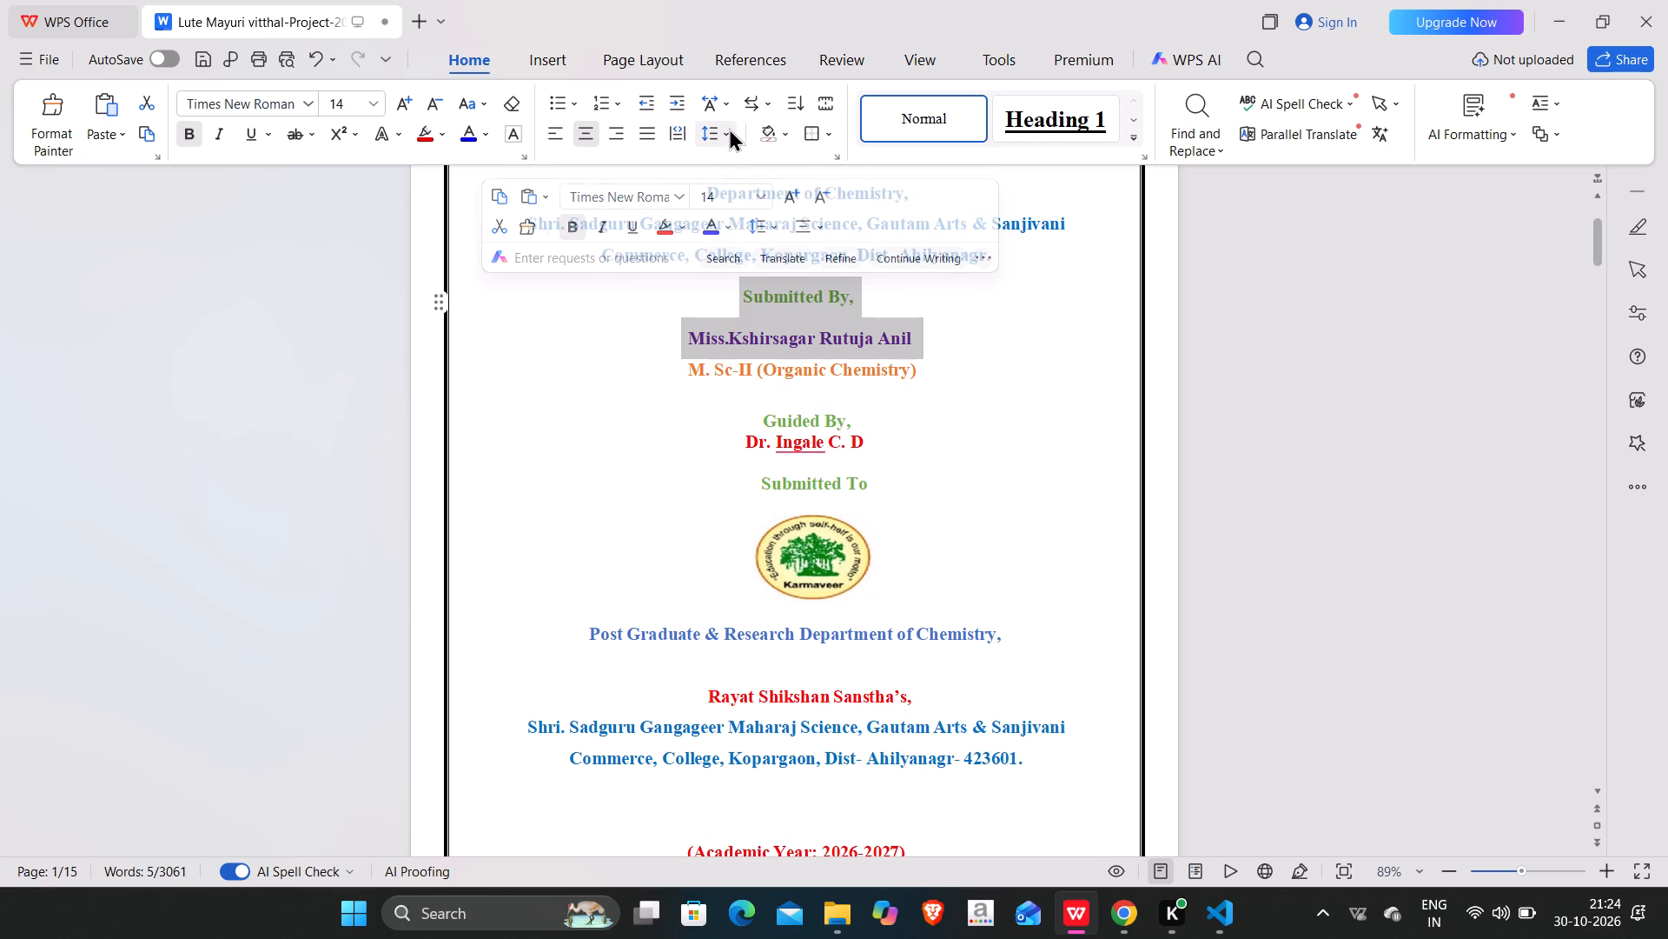
{"action": "left_click", "coordinate": [729, 128]}
{"action": "left_click", "coordinate": [762, 191]}
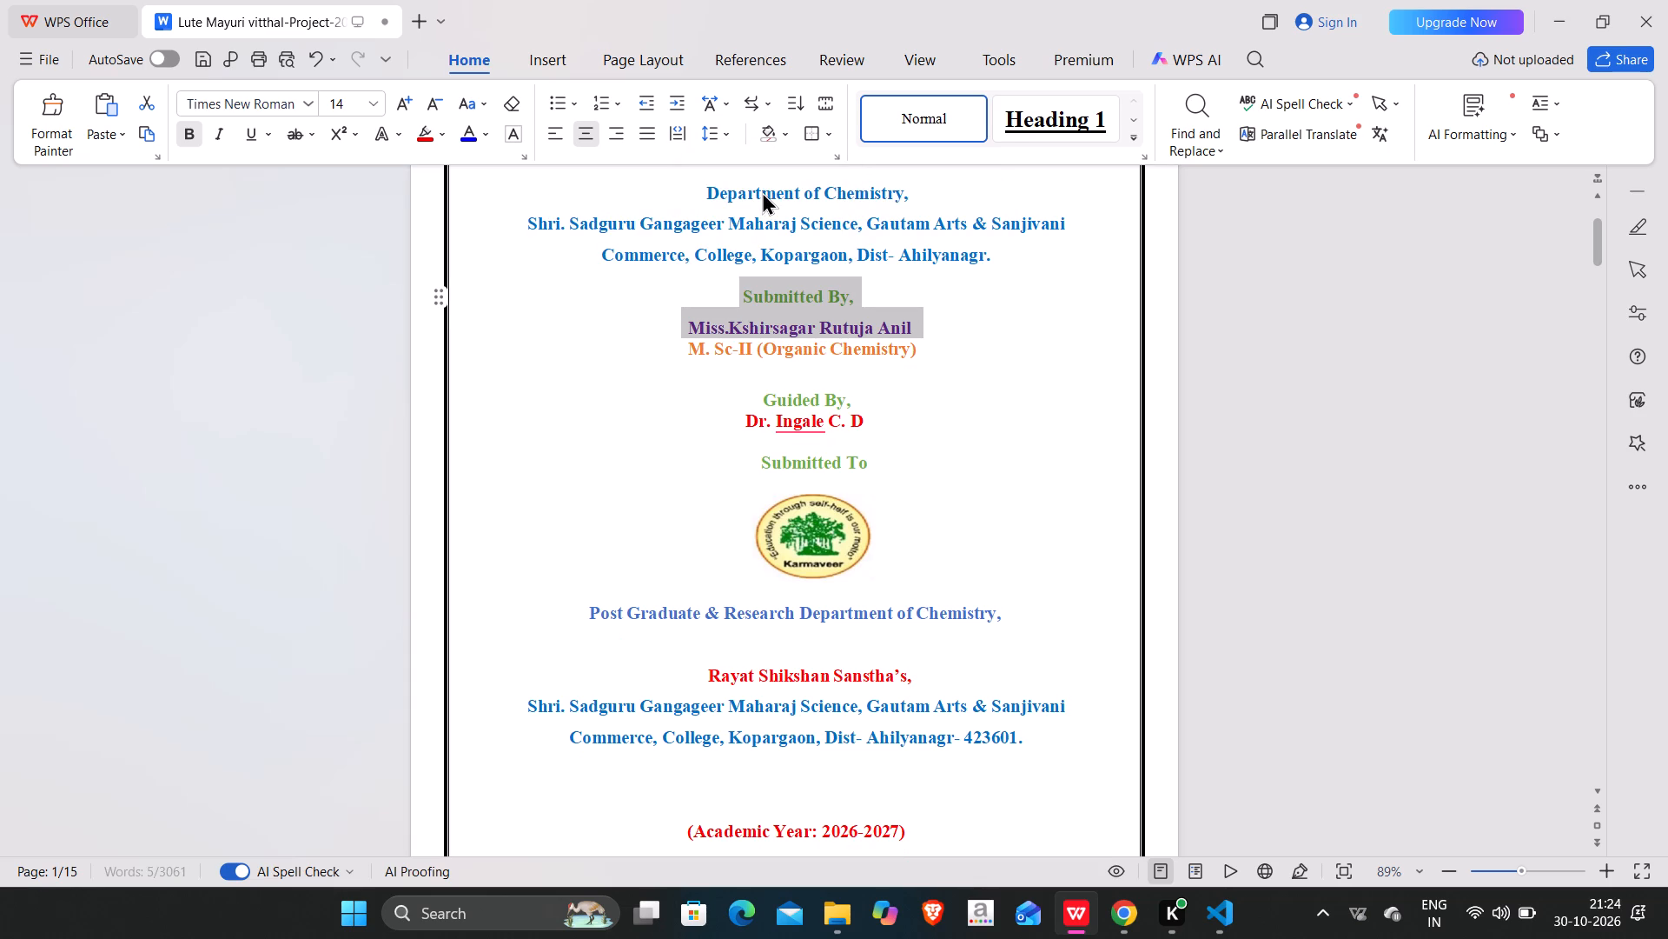
Insert a blank line between the student's name and “M. Sc-II (Organic Chemistry)” on the cover page.
{"action": "left_click", "coordinate": [923, 335]}
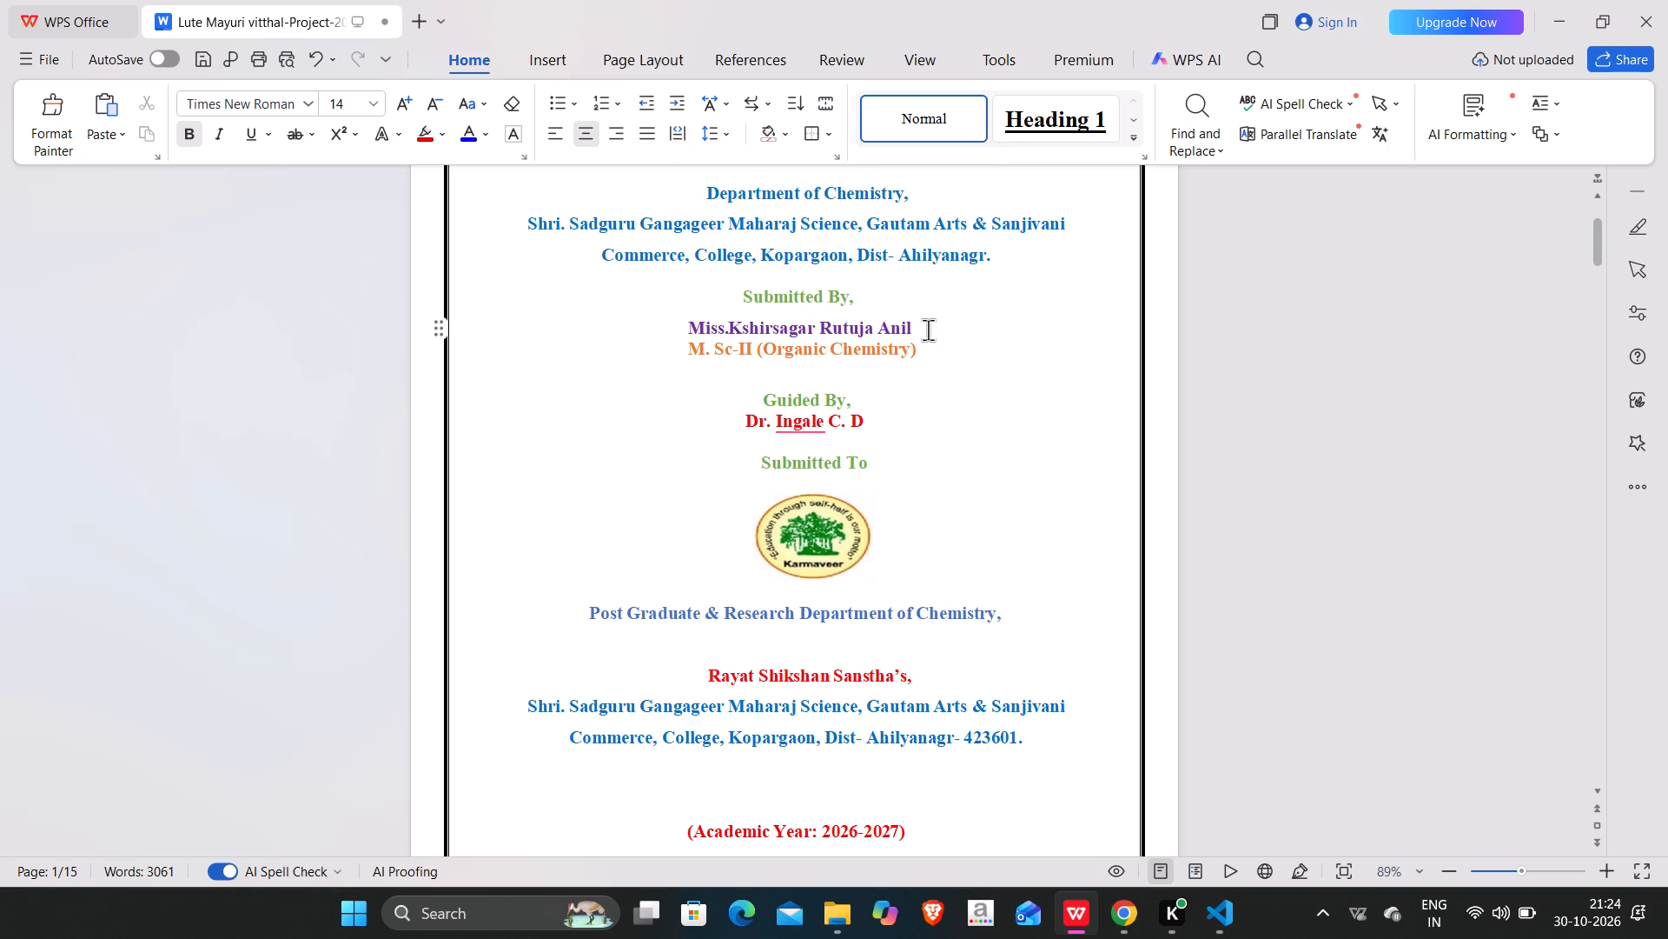
{"action": "key", "text": "Return"}
Review the layout of the cover page and the Certificate page, checking the title, name lines and spacing.
{"action": "scroll", "coordinate": [928, 330], "scroll_direction": "down", "scroll_amount": 3}
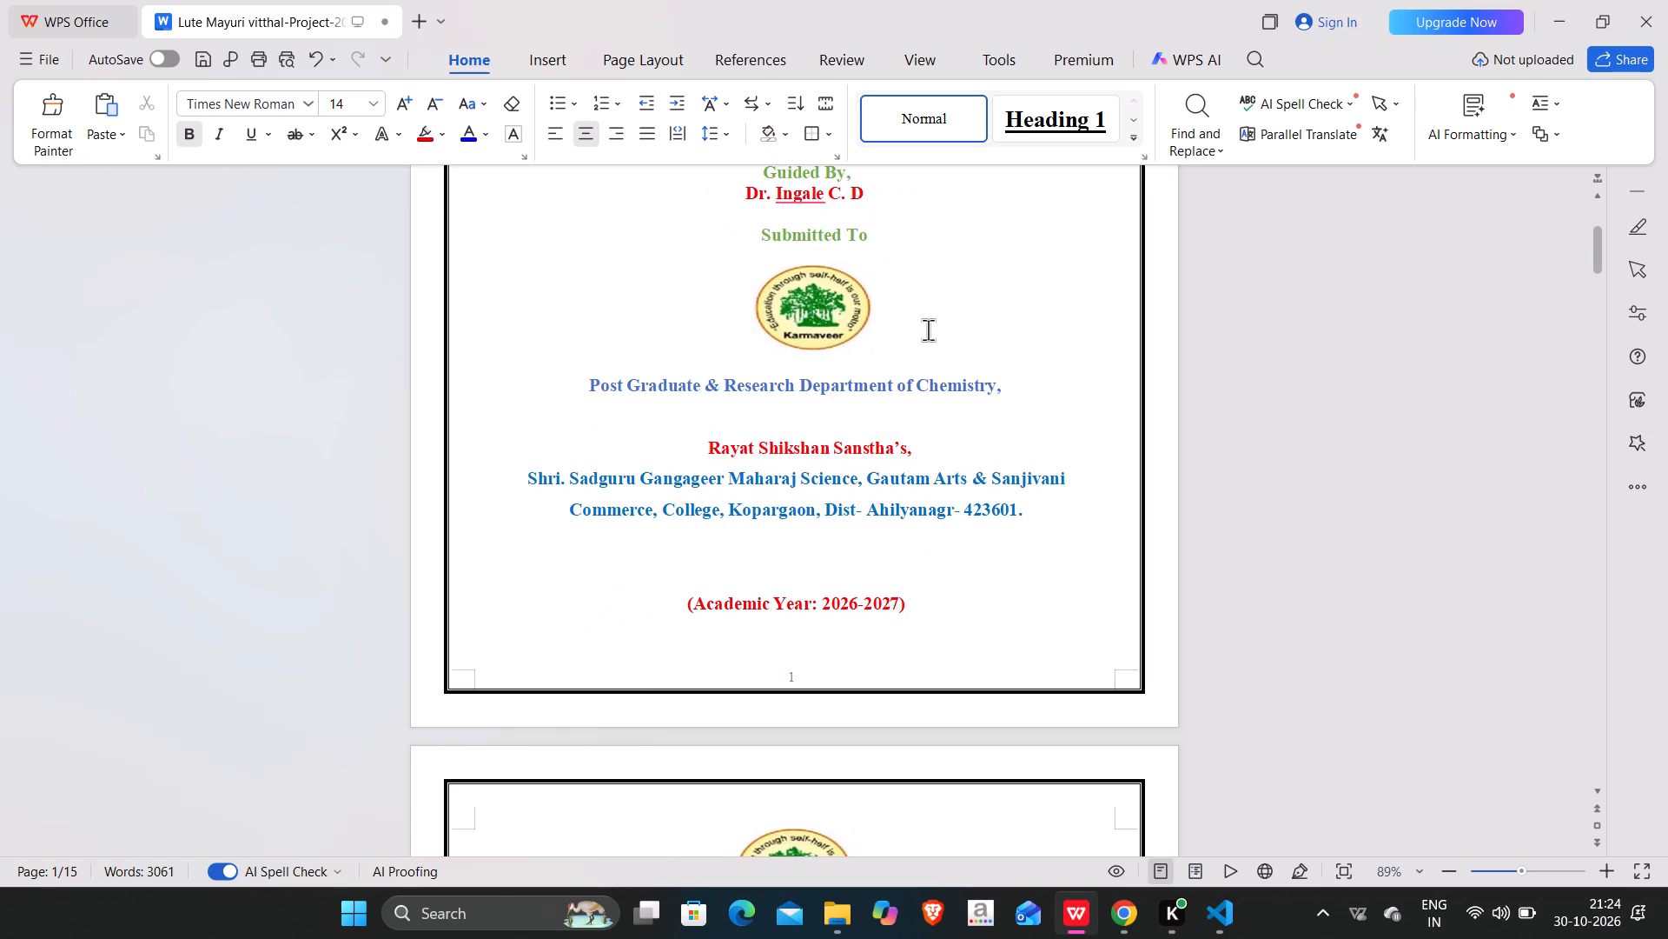
{"action": "scroll", "coordinate": [928, 330], "scroll_direction": "down", "scroll_amount": 8}
{"action": "scroll", "coordinate": [928, 330], "scroll_direction": "up", "scroll_amount": 3}
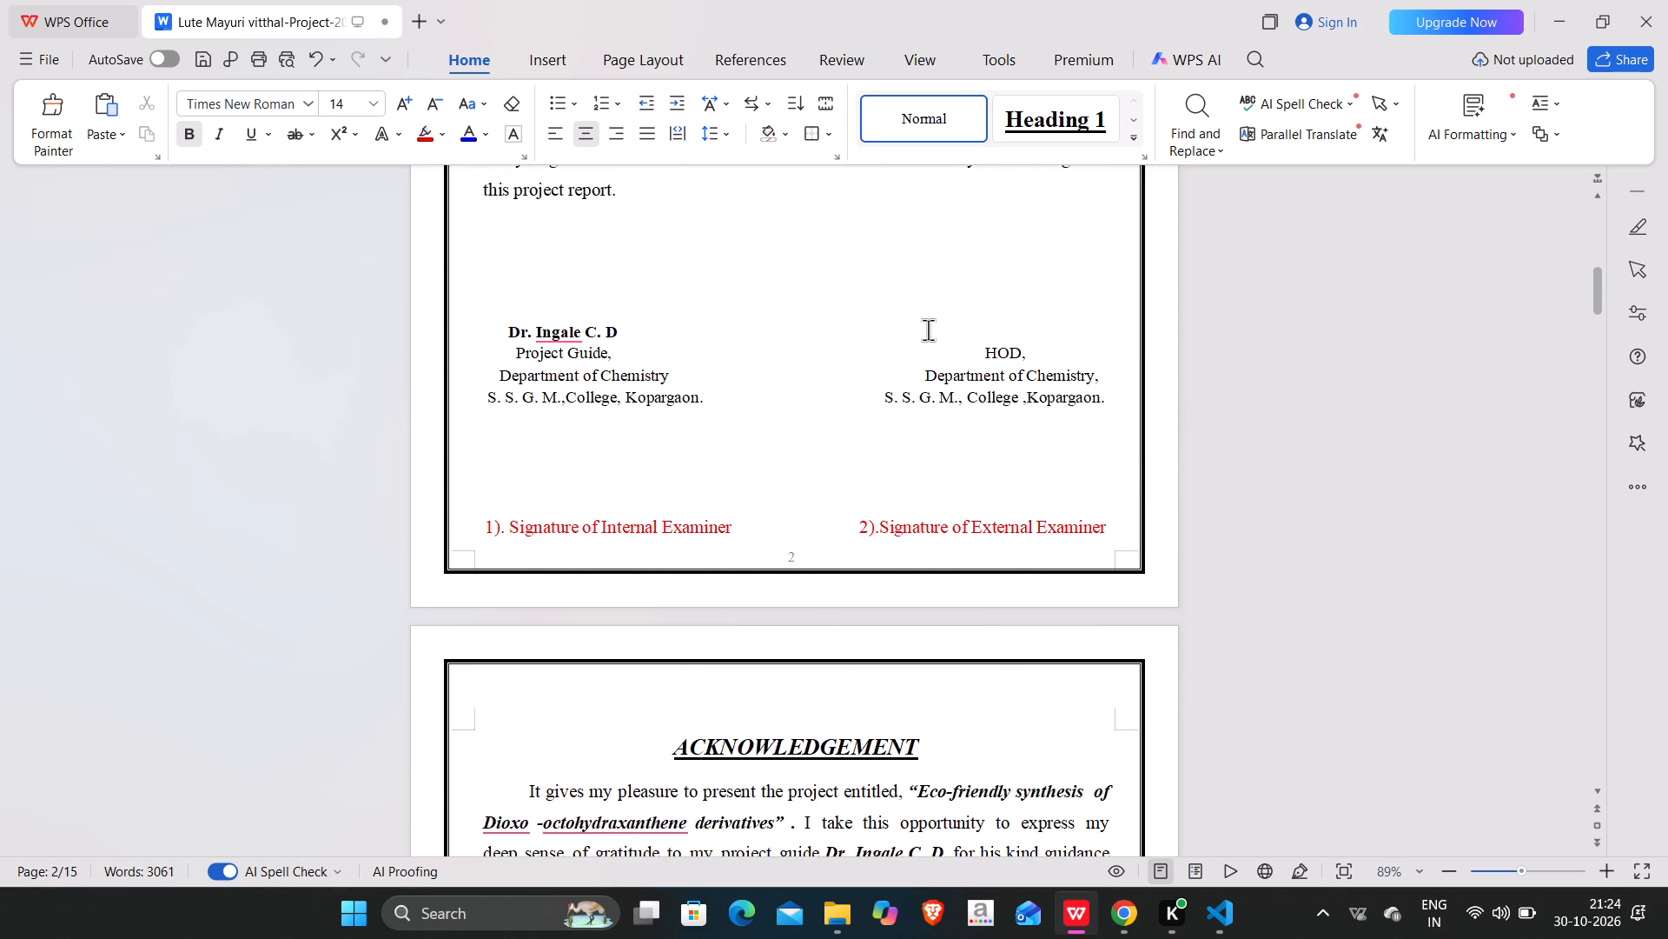
{"action": "scroll", "coordinate": [928, 330], "scroll_direction": "up", "scroll_amount": 8}
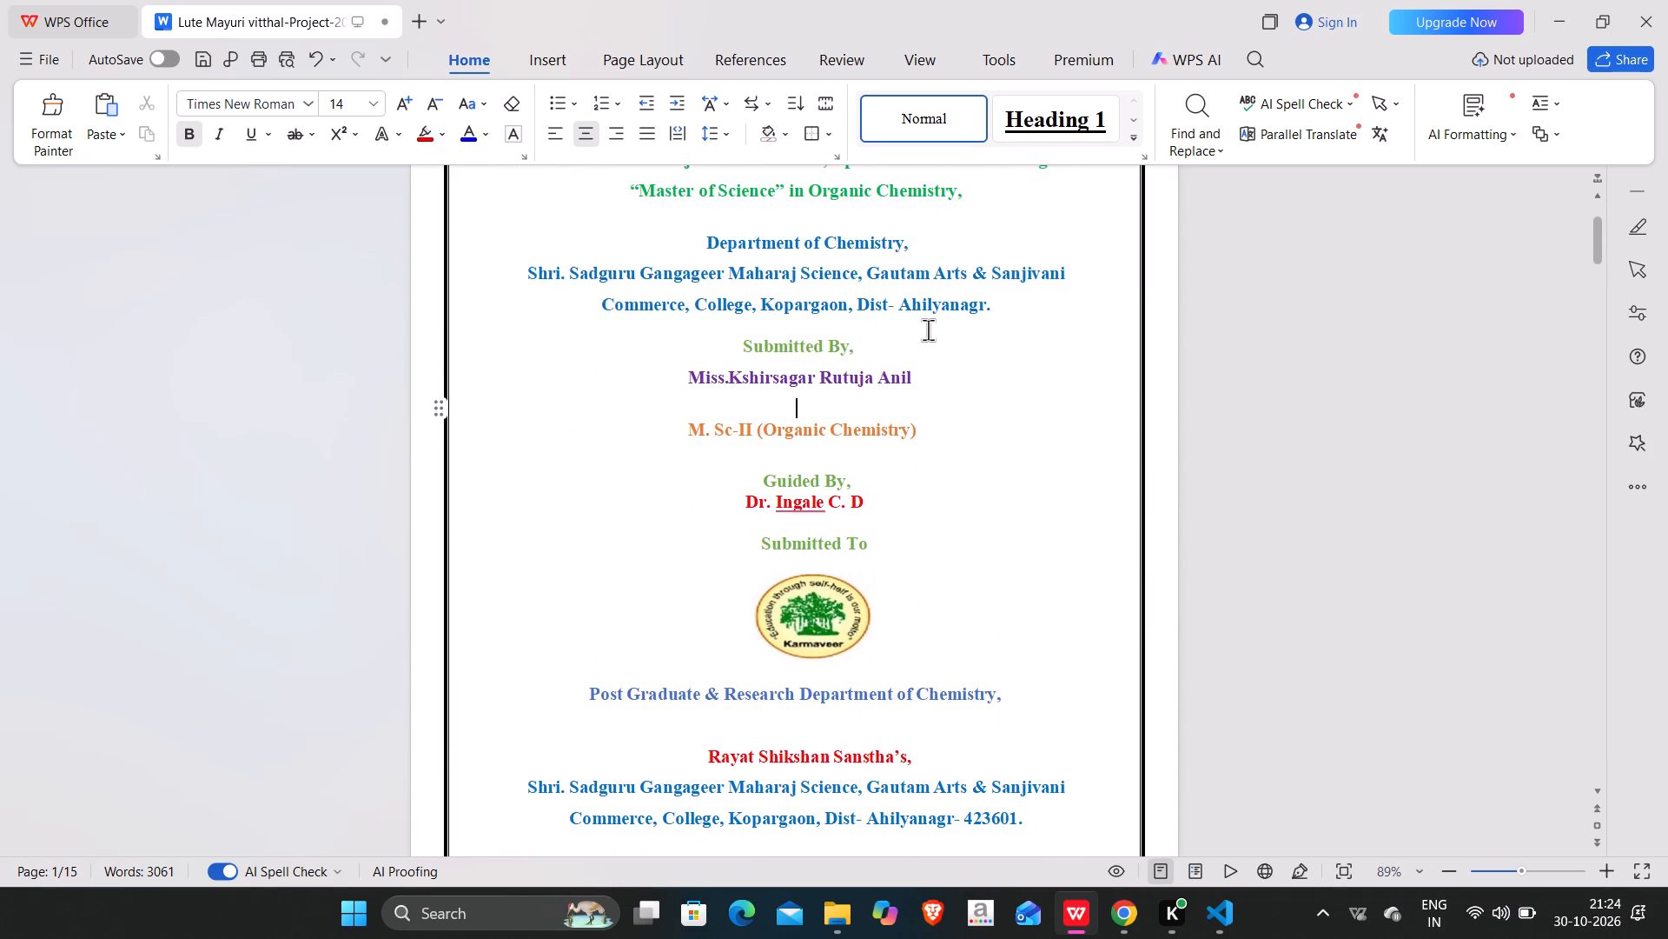
{"action": "scroll", "coordinate": [928, 330], "scroll_direction": "up", "scroll_amount": 1}
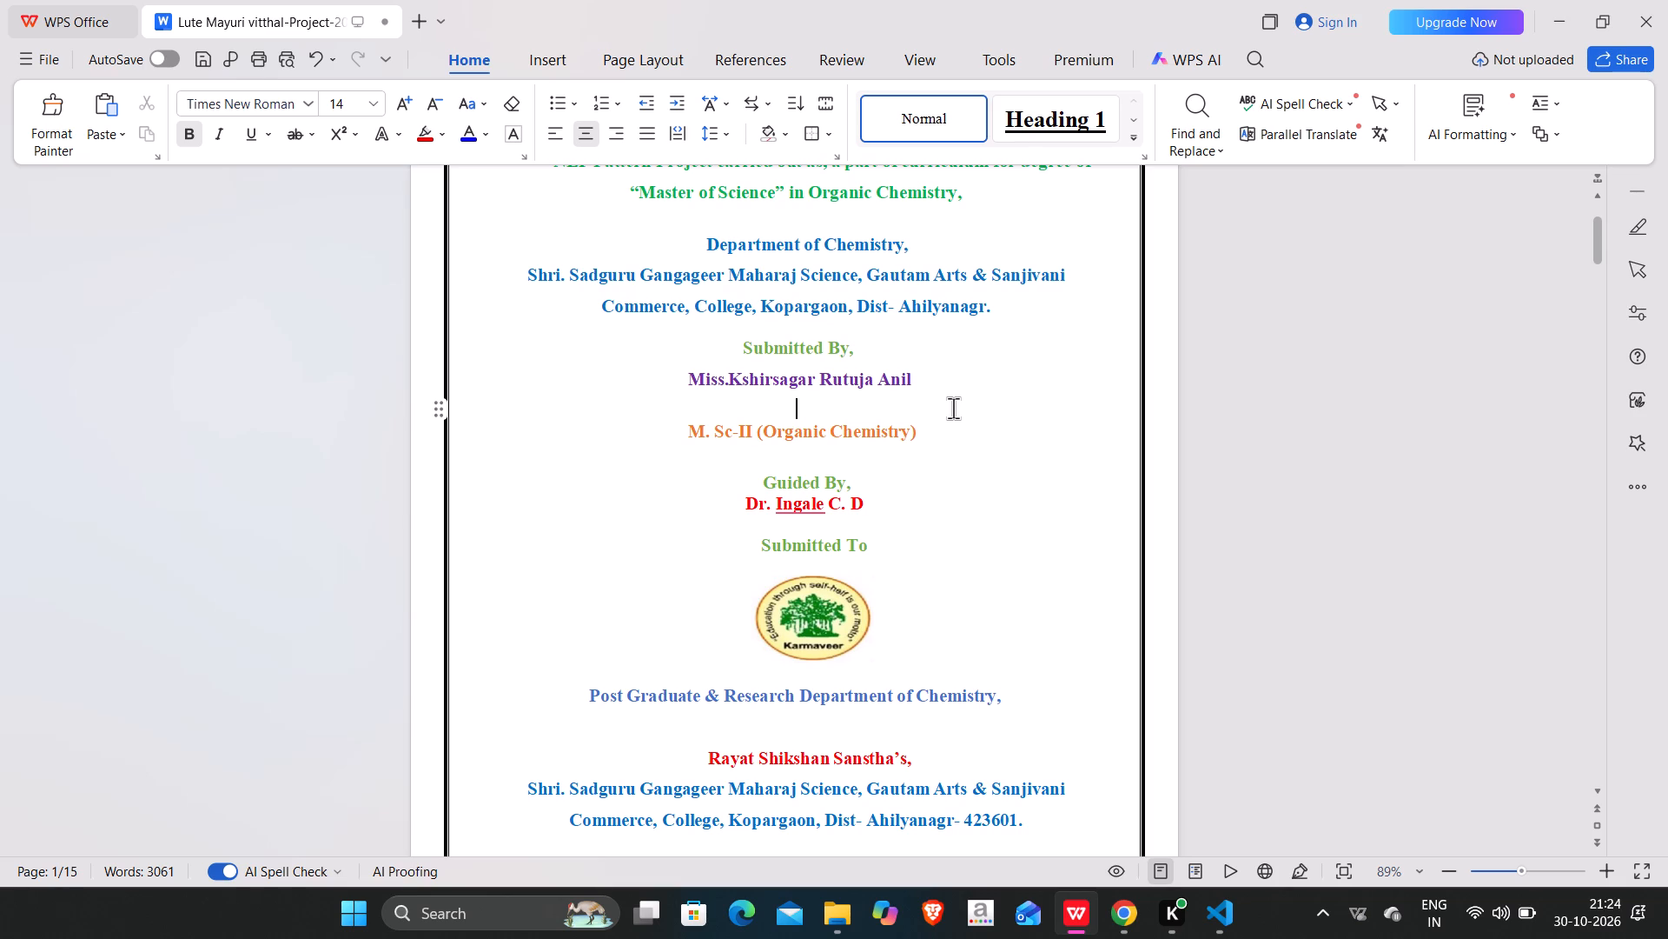
{"action": "scroll", "coordinate": [953, 408], "scroll_direction": "up", "scroll_amount": 3}
{"action": "scroll", "coordinate": [953, 408], "scroll_direction": "down", "scroll_amount": 3}
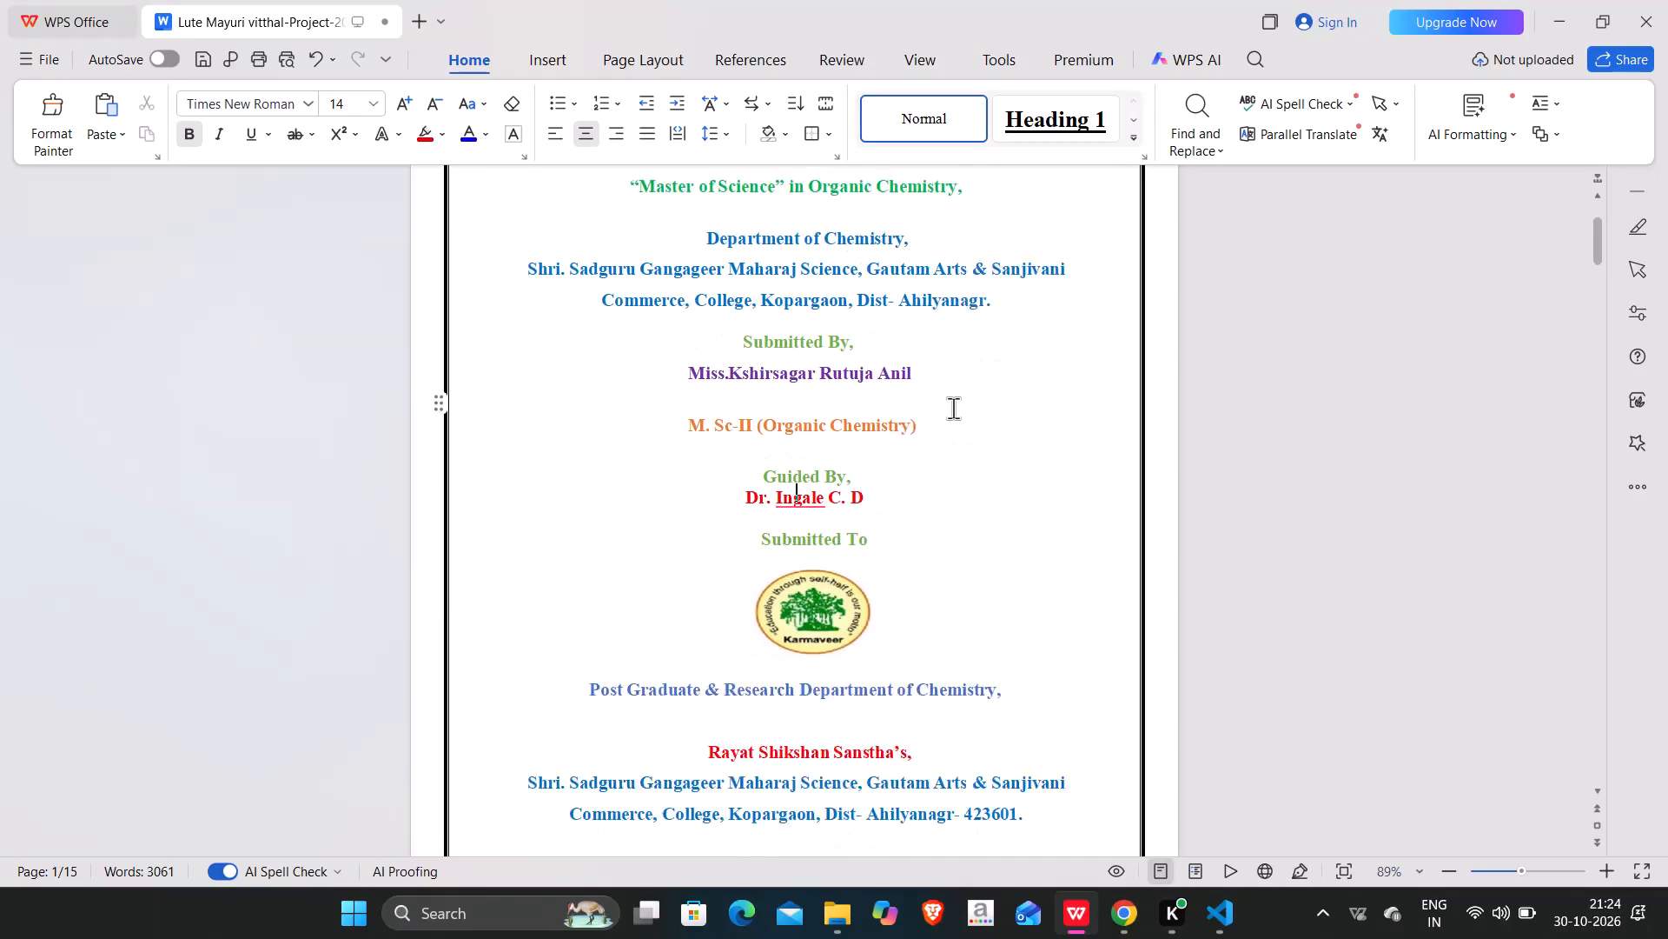
{"action": "scroll", "coordinate": [953, 408], "scroll_direction": "down", "scroll_amount": 10}
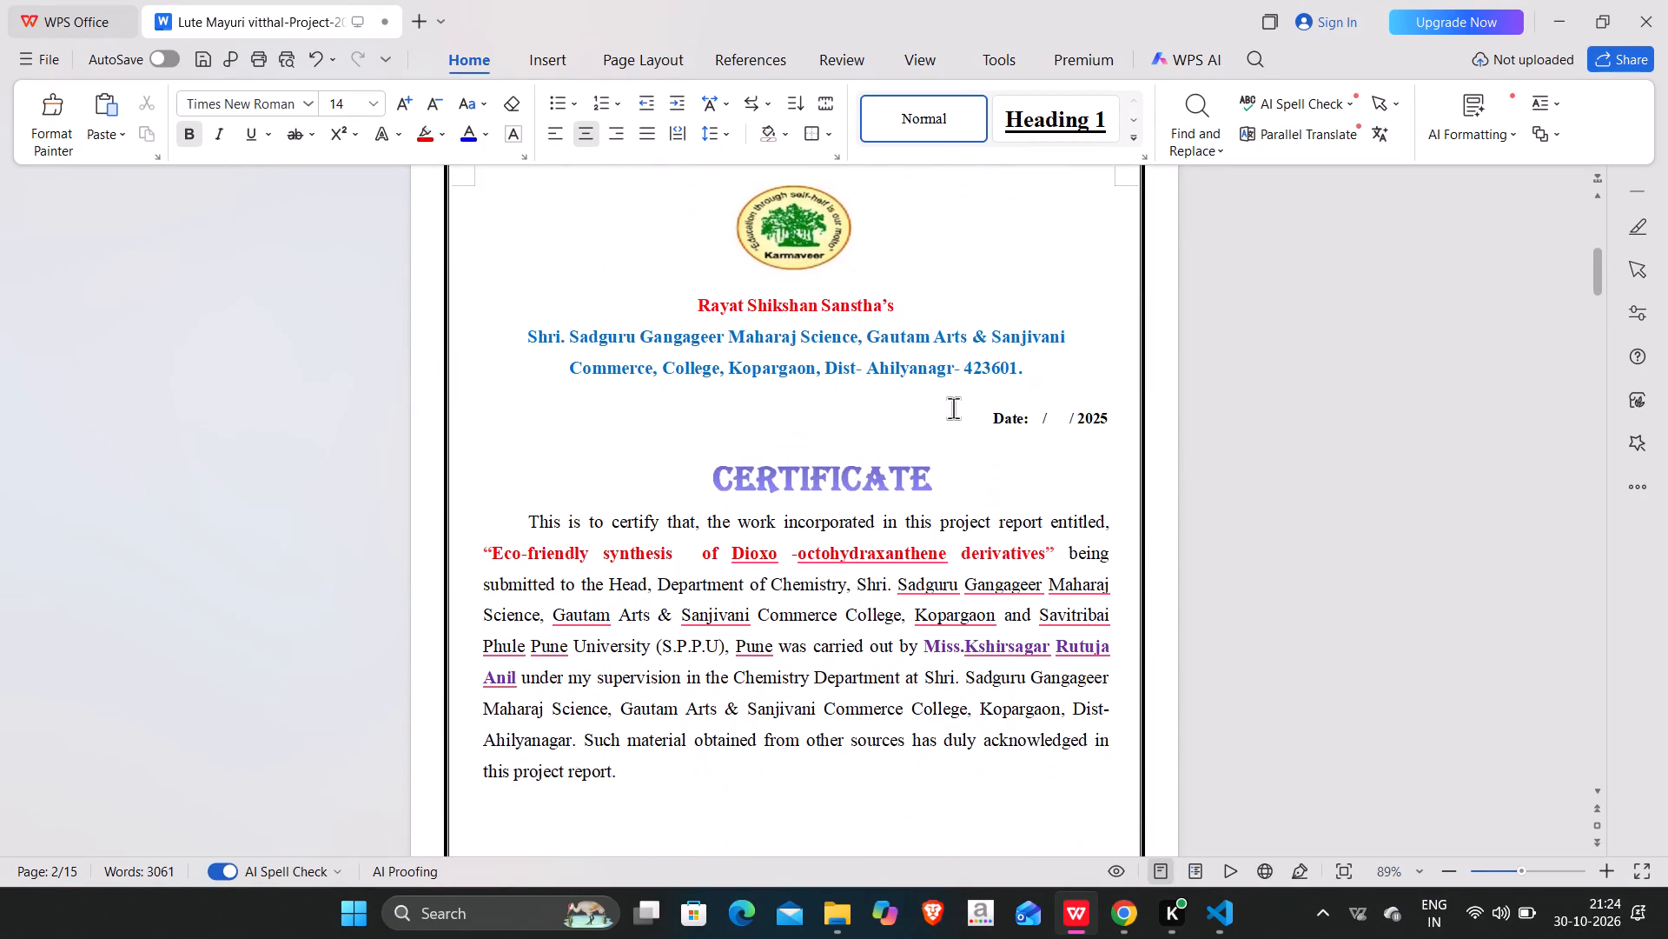
{"action": "scroll", "coordinate": [953, 408], "scroll_direction": "down", "scroll_amount": 2}
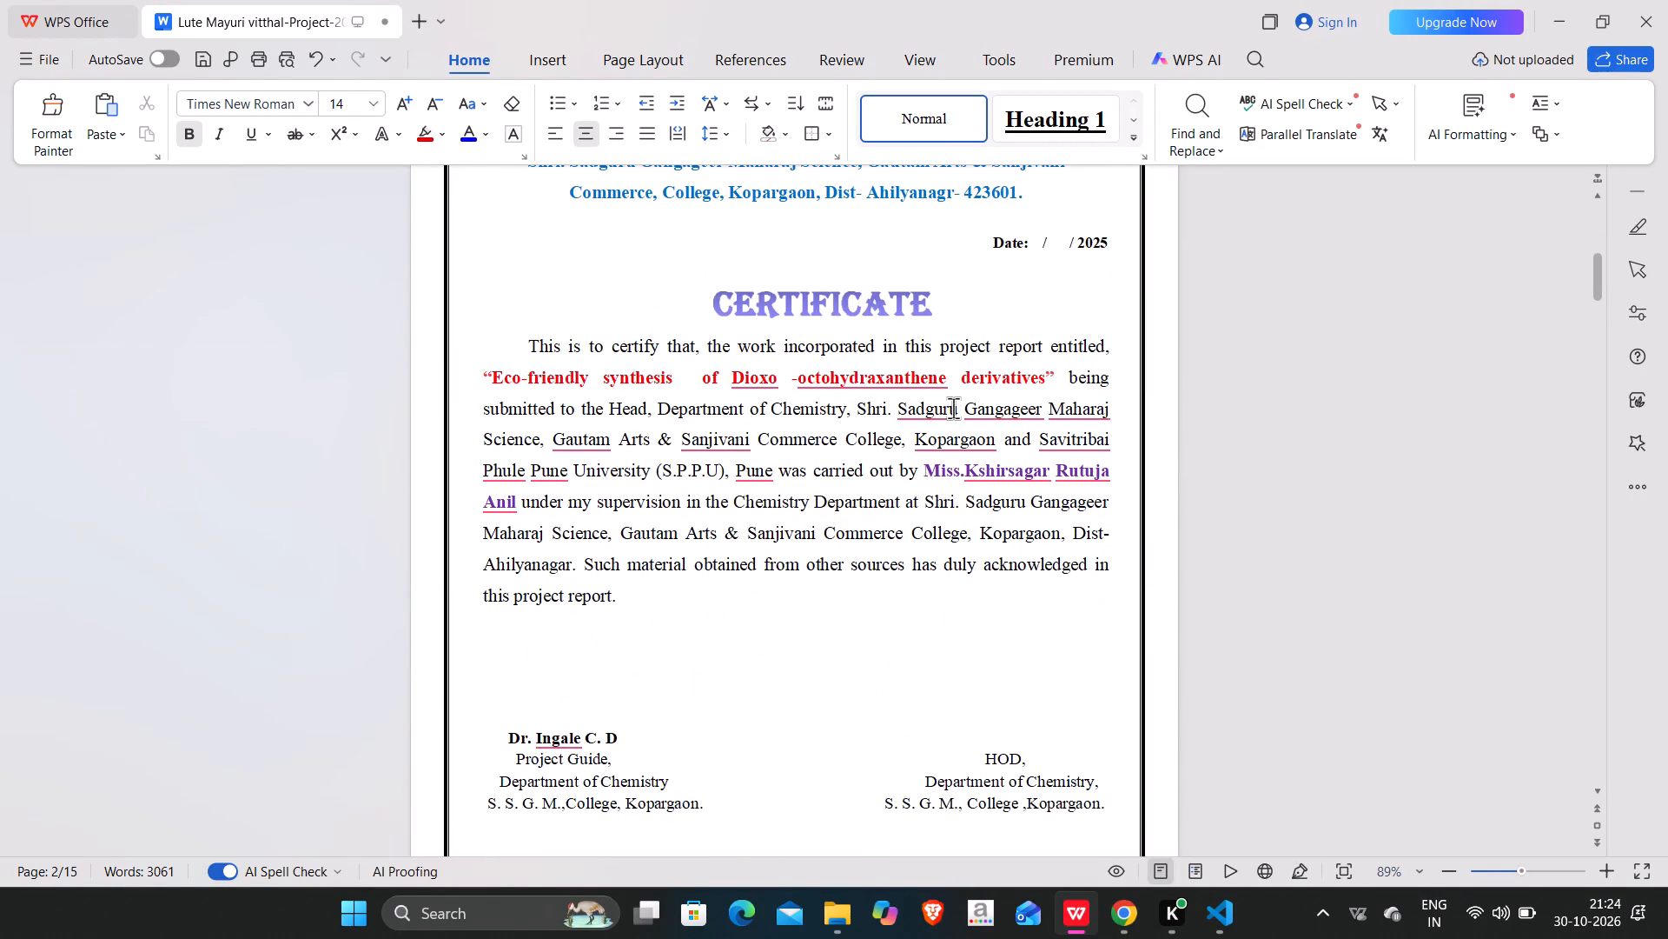
{"action": "scroll", "coordinate": [953, 408], "scroll_direction": "up", "scroll_amount": 8}
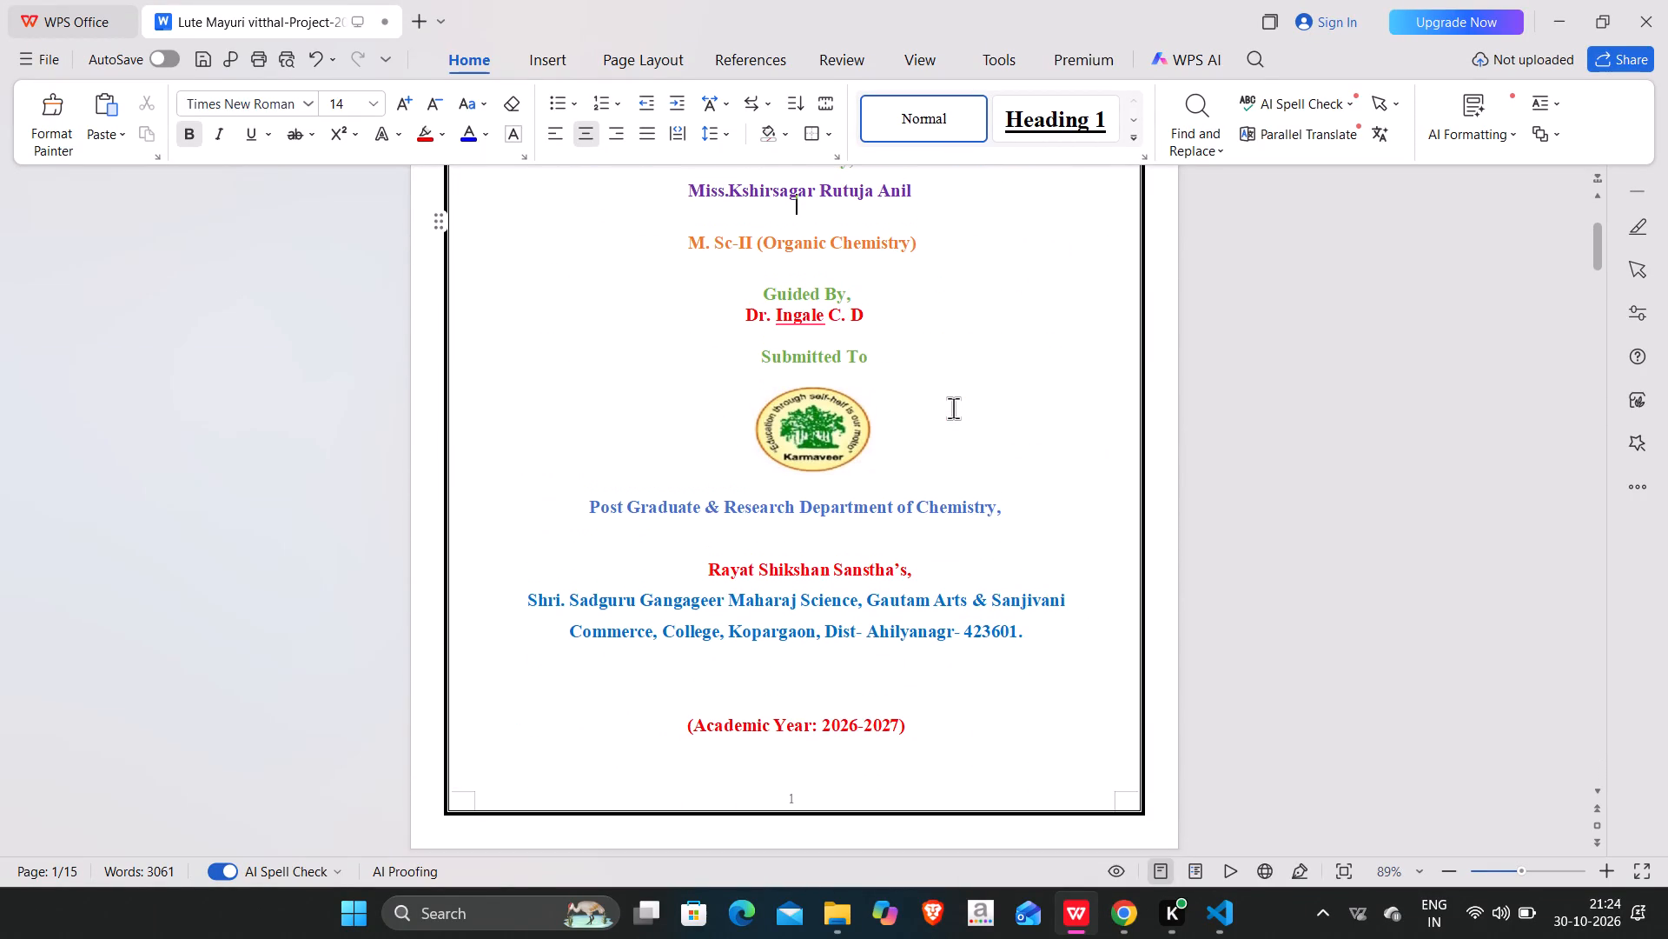
{"action": "scroll", "coordinate": [953, 408], "scroll_direction": "up", "scroll_amount": 2}
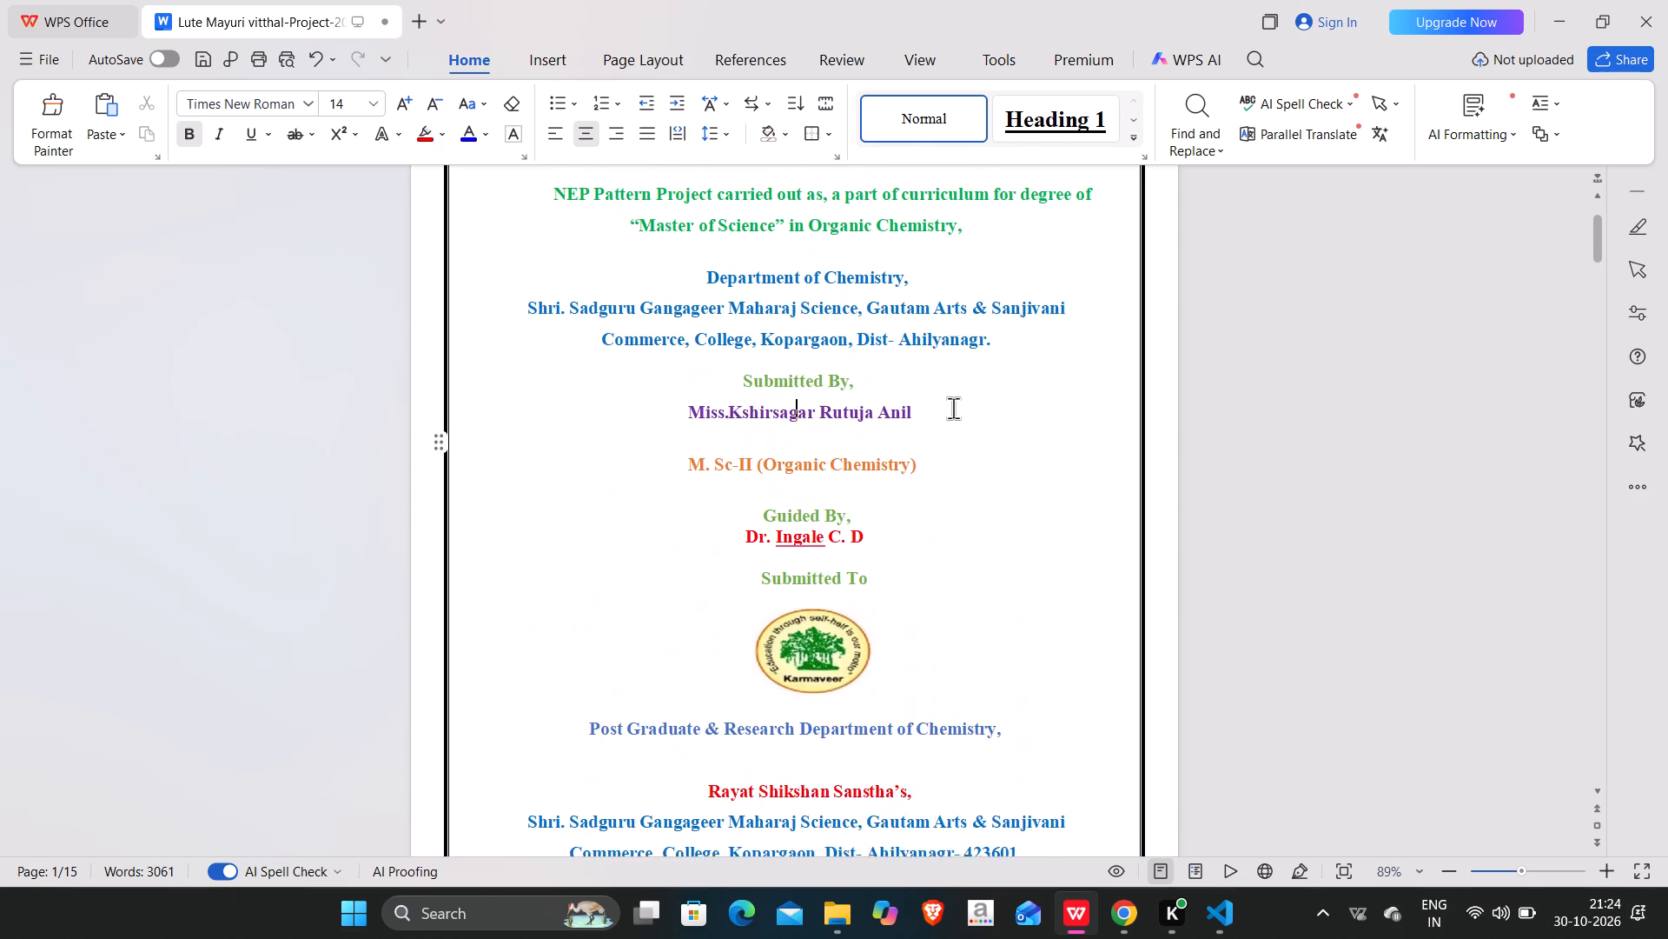
{"action": "scroll", "coordinate": [953, 408], "scroll_direction": "up", "scroll_amount": 5}
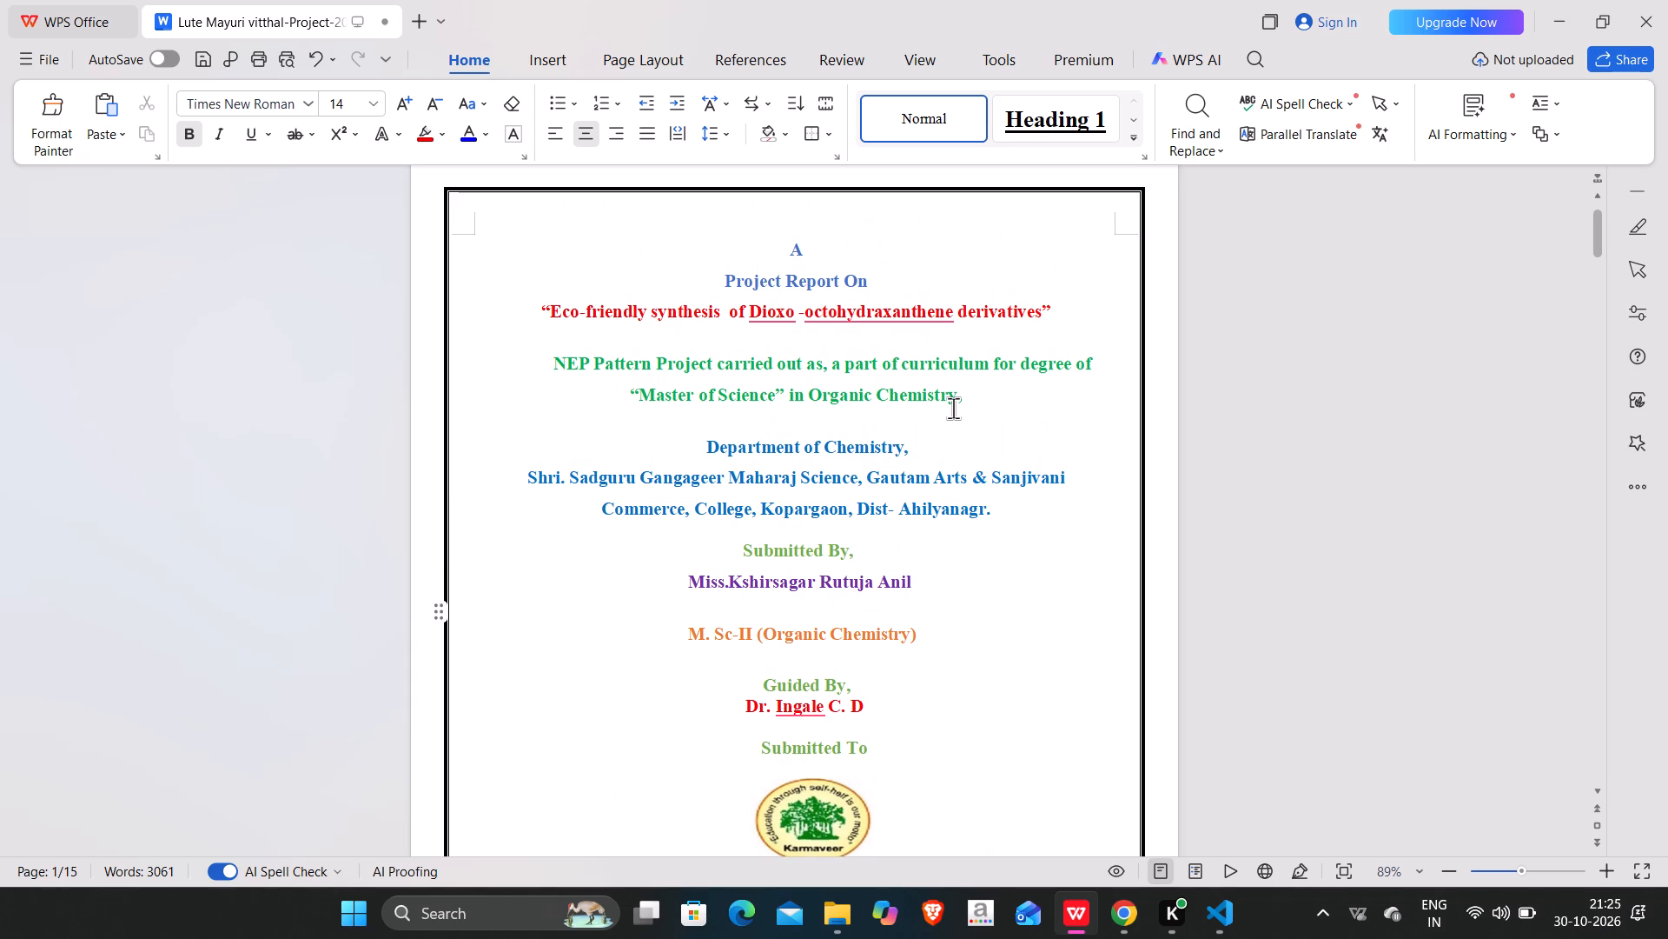
{"action": "scroll", "coordinate": [953, 408], "scroll_direction": "down", "scroll_amount": 2}
{"action": "scroll", "coordinate": [953, 408], "scroll_direction": "up", "scroll_amount": 1}
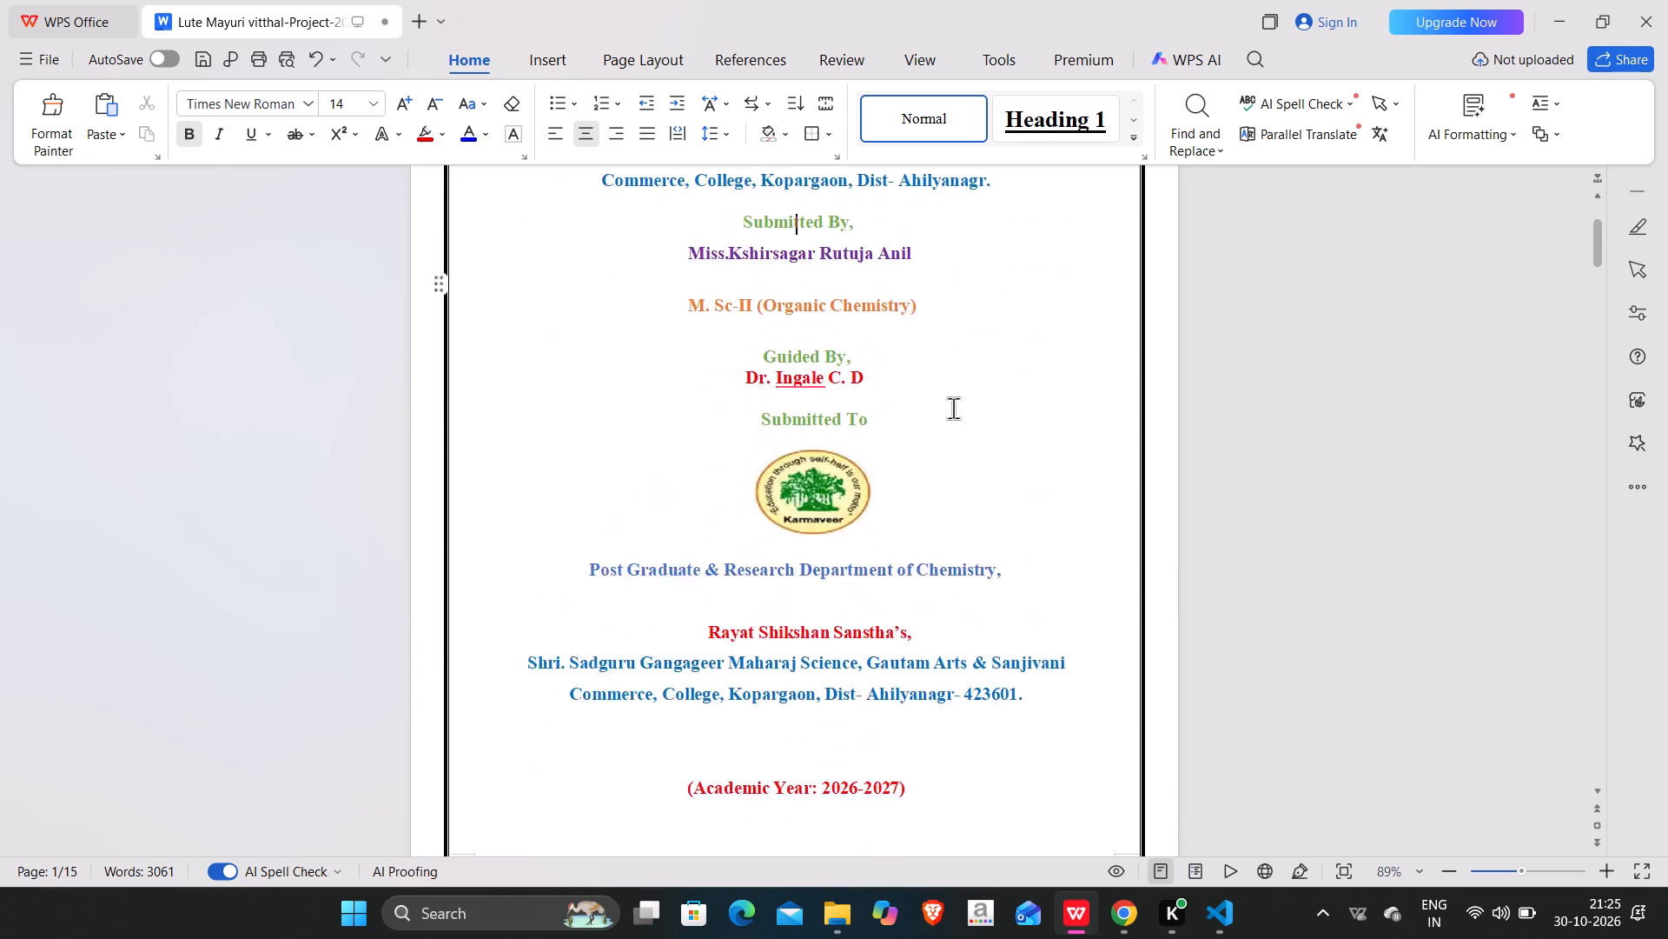
{"action": "scroll", "coordinate": [953, 408], "scroll_direction": "up", "scroll_amount": 4}
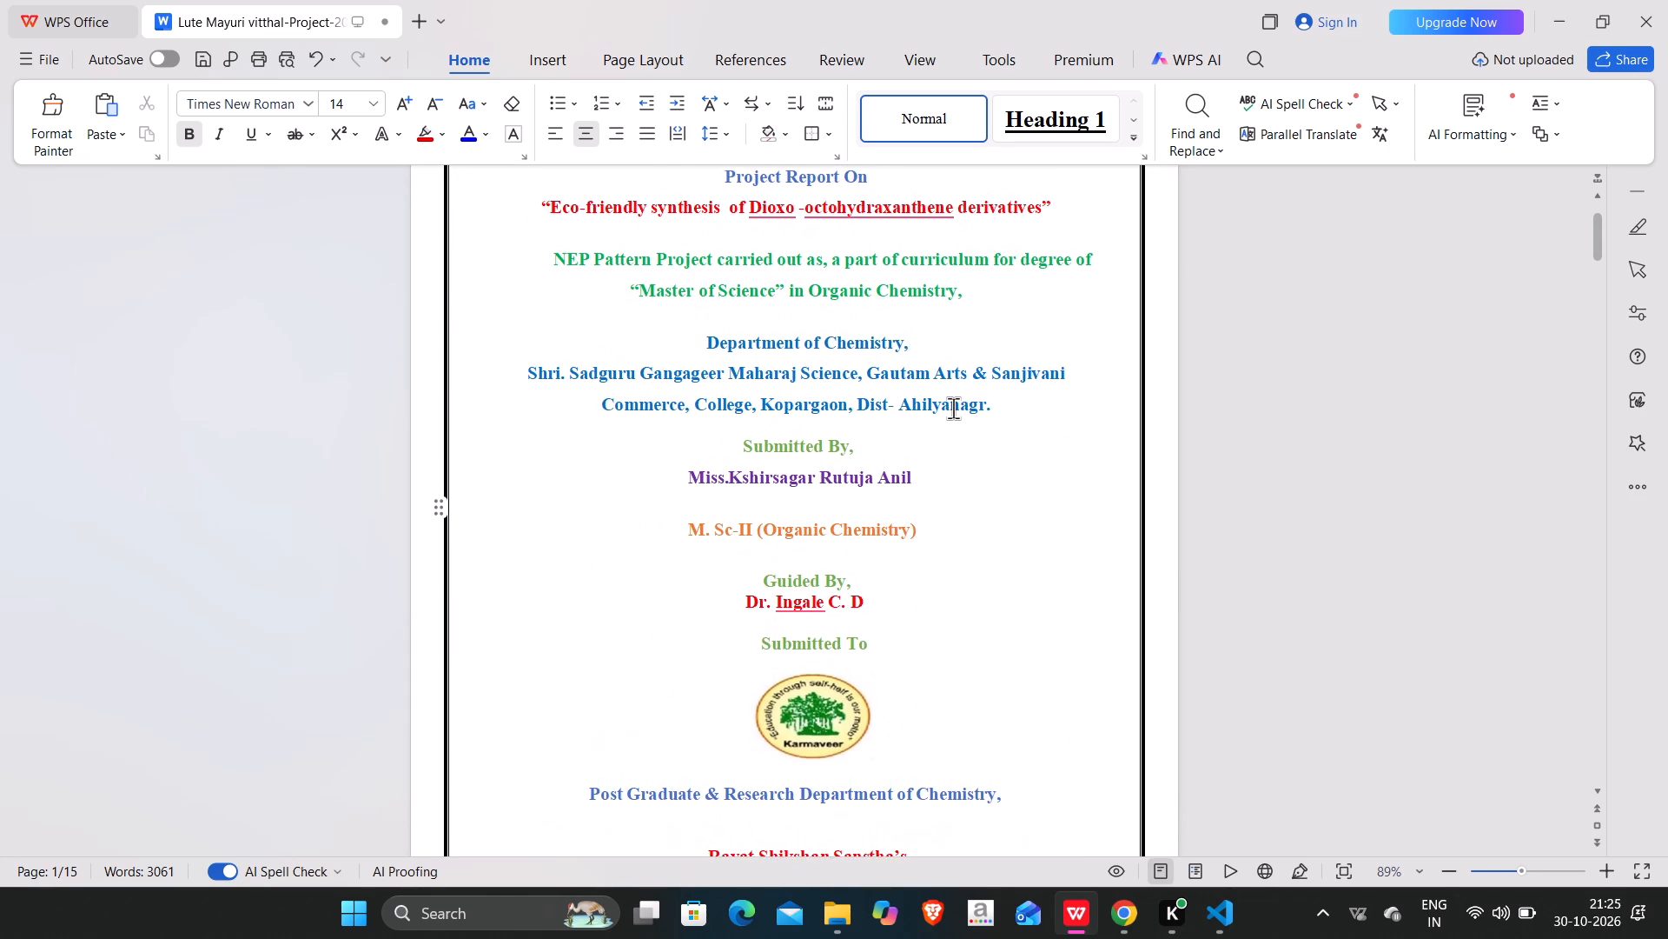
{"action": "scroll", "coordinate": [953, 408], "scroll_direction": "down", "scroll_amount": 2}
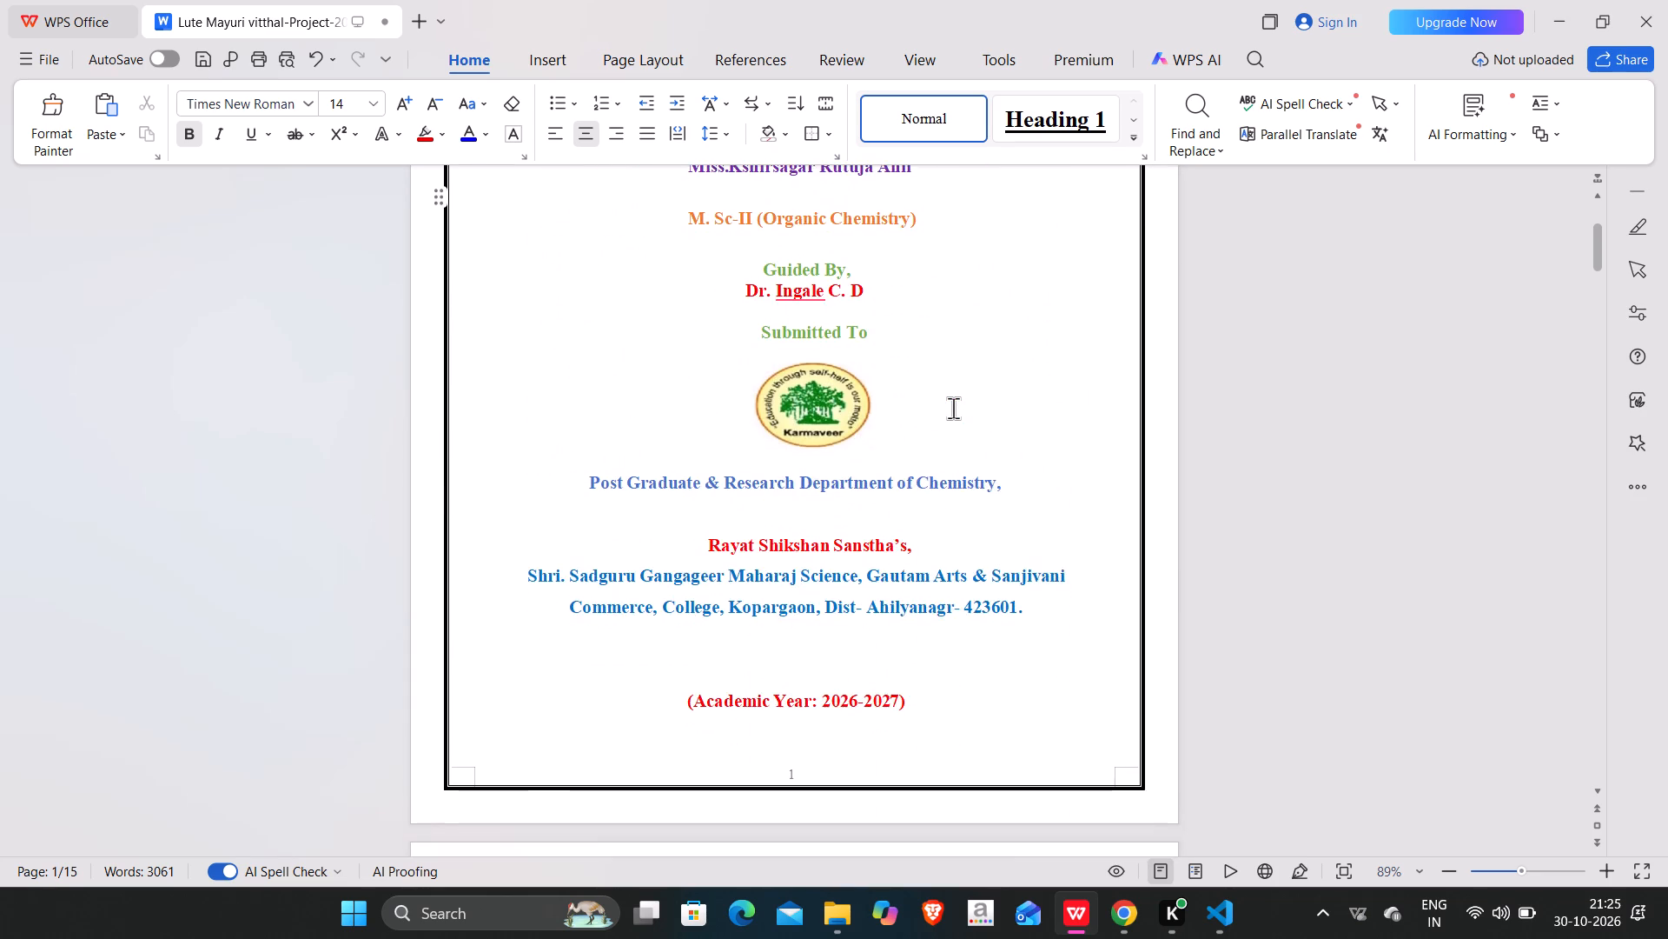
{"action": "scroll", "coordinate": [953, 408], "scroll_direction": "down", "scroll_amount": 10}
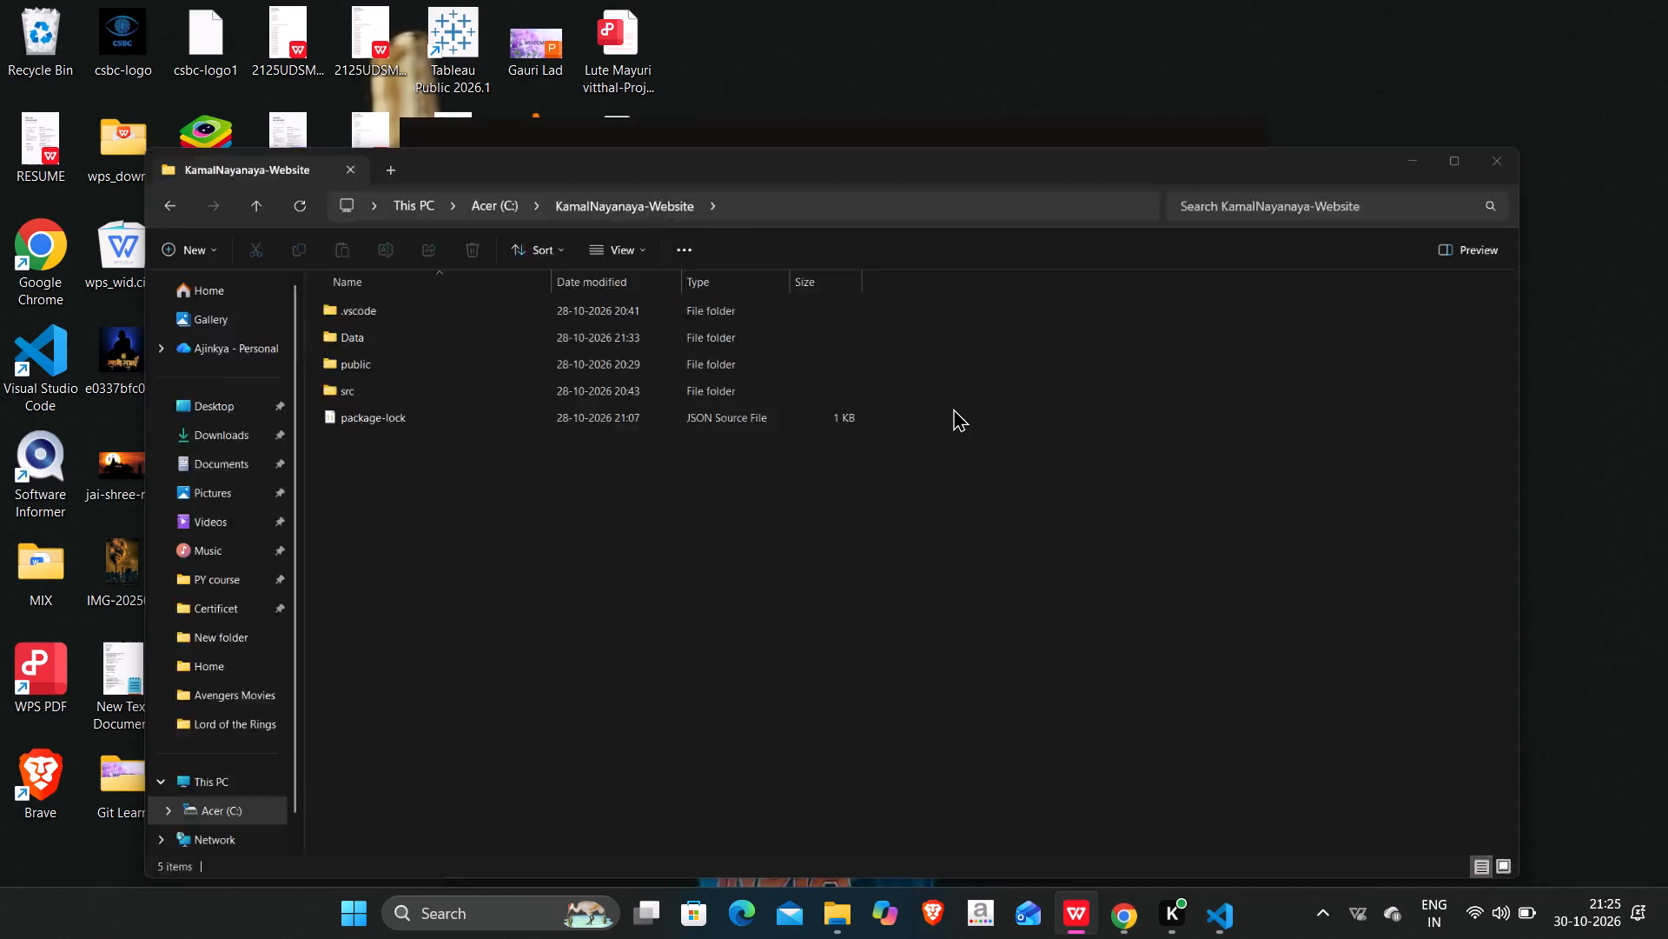
Switch to the desktop and delete the three student project PDF files, leaving the Word version of the report.
{"action": "left_click_drag", "start_coordinate": [640, 253], "coordinate": [641, 45]}
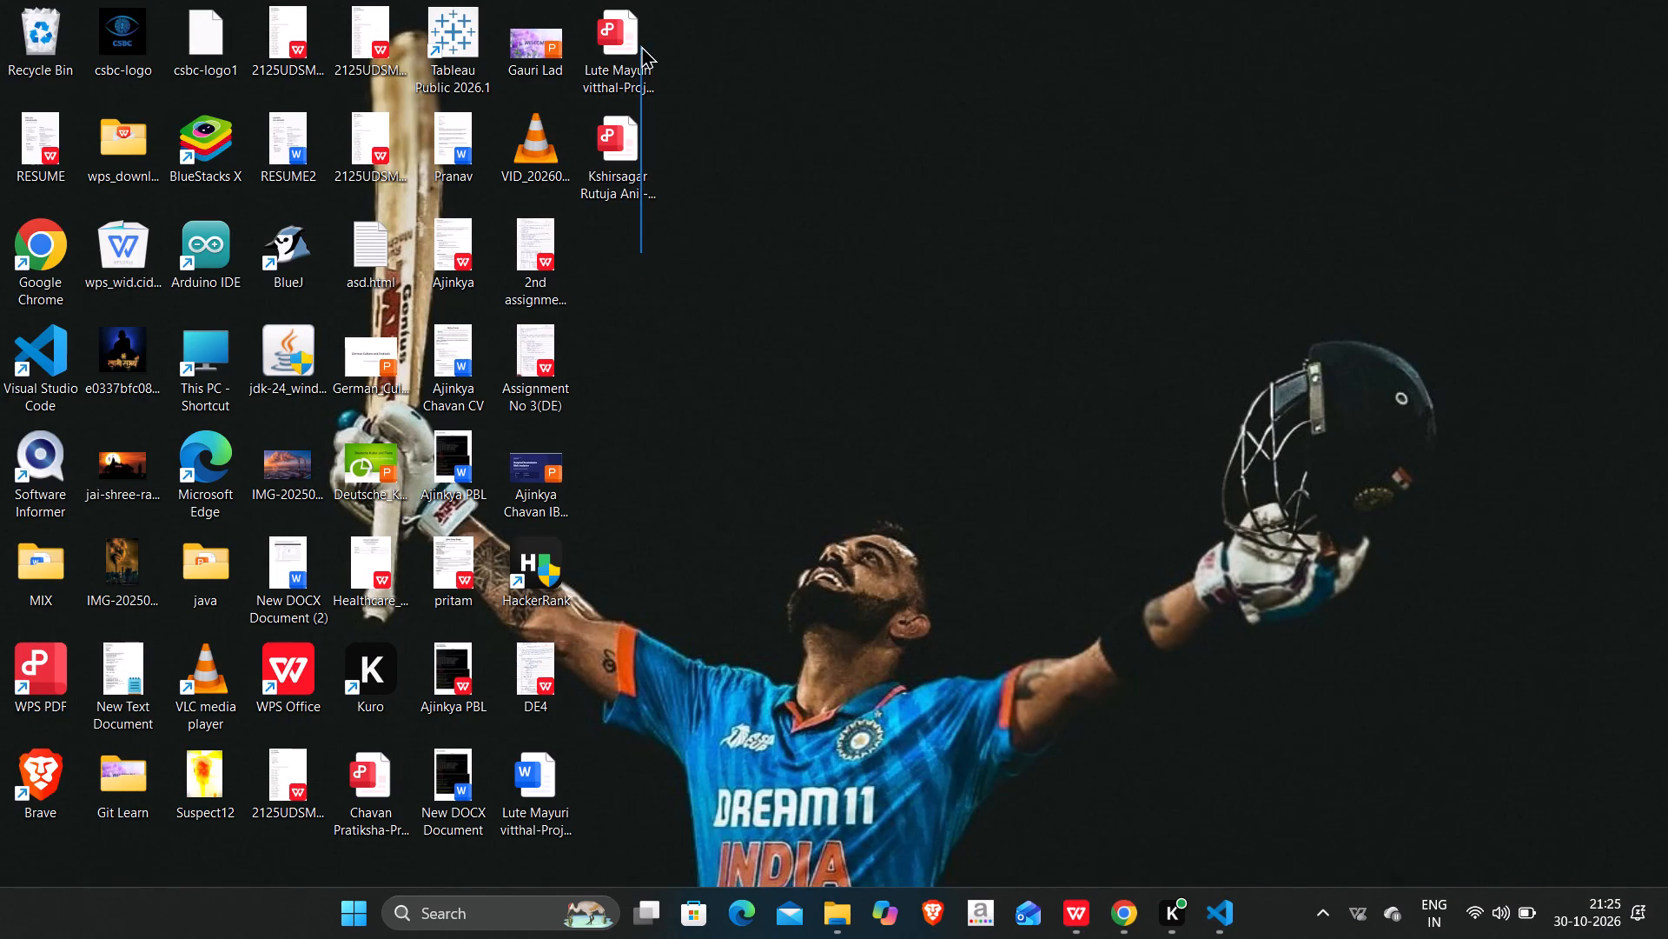
{"action": "left_click_drag", "start_coordinate": [641, 45], "coordinate": [622, 38]}
{"action": "key", "text": "Delete"}
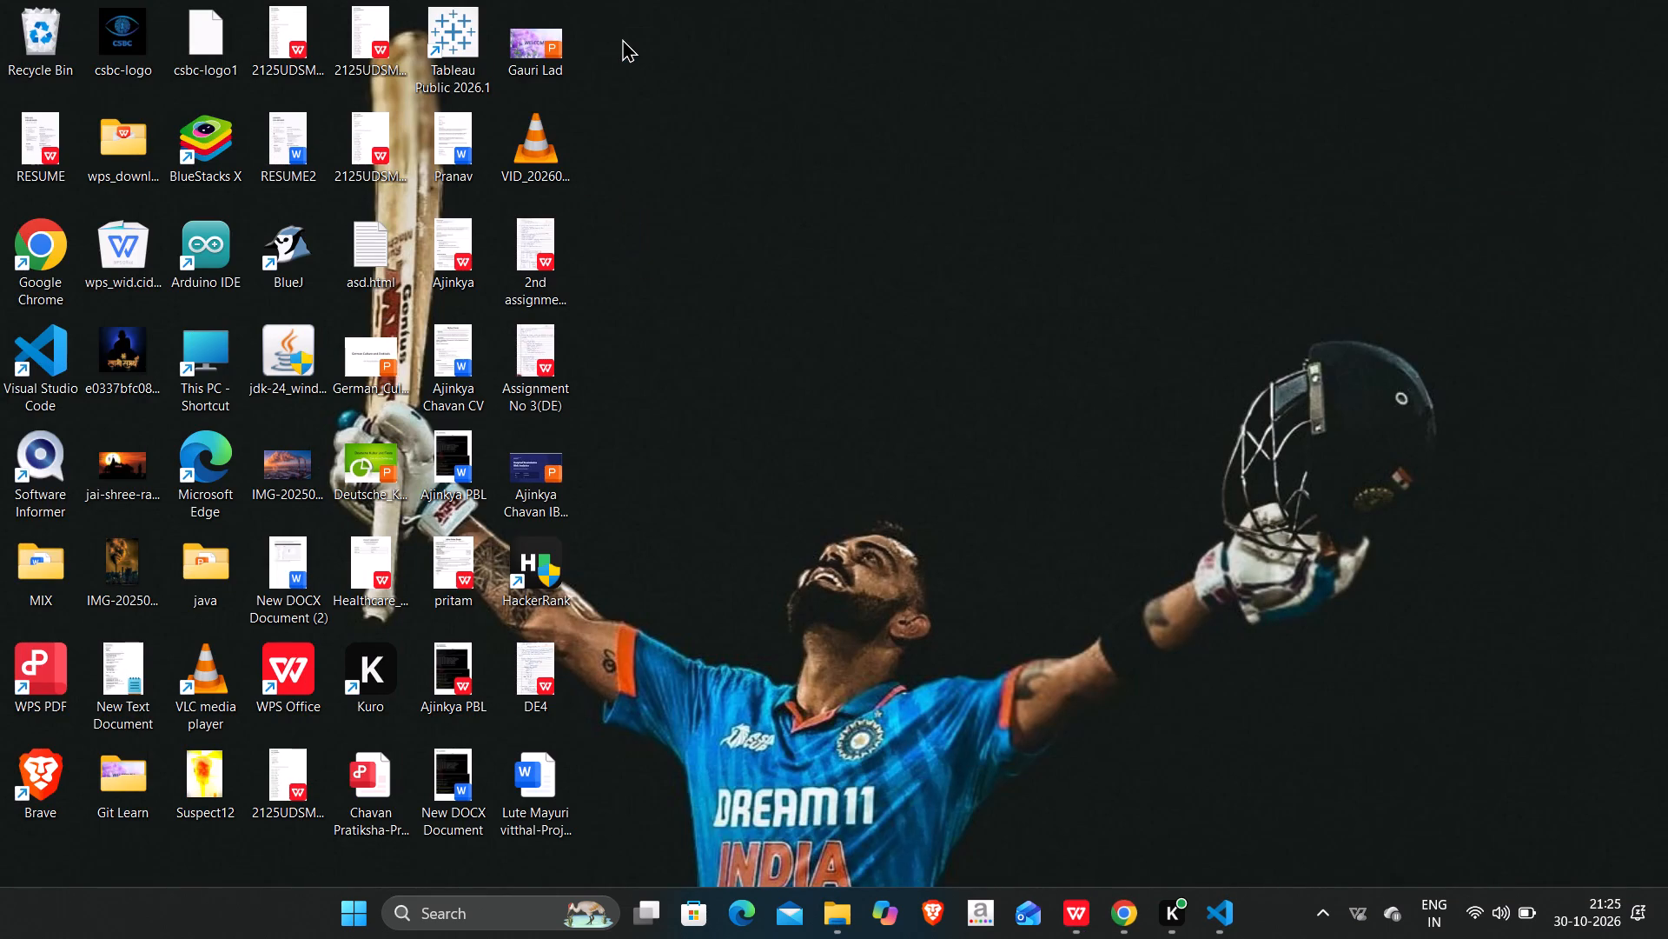
{"action": "left_click", "coordinate": [387, 782]}
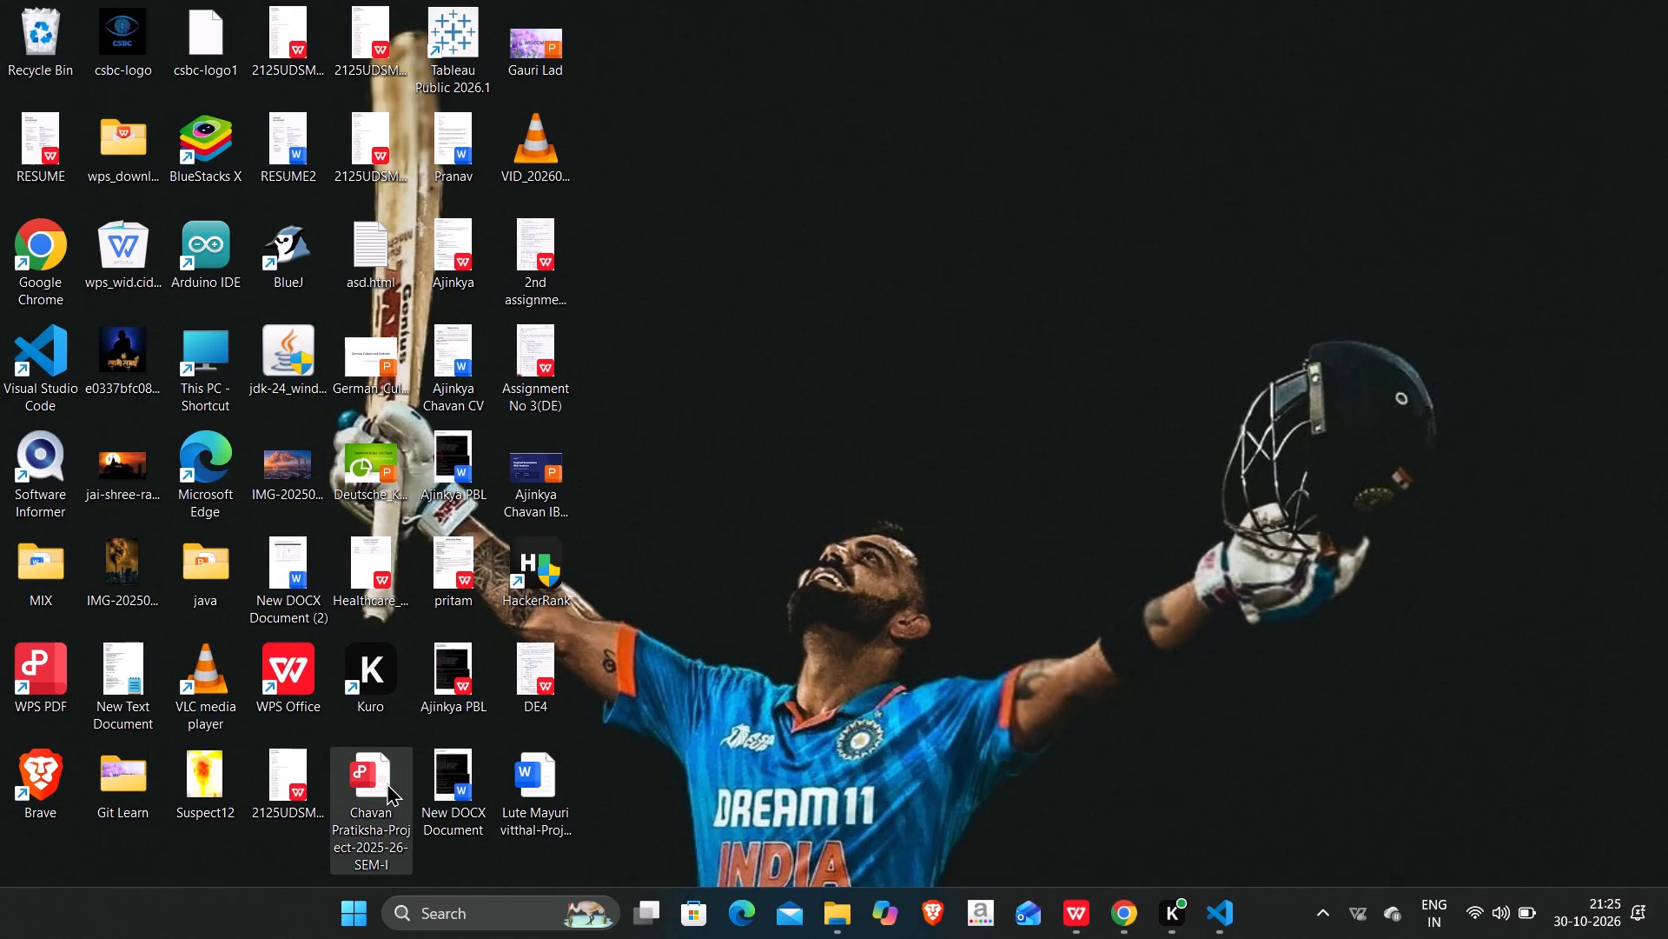
{"action": "key", "text": "Delete"}
Return to the report in WPS Office and copy the student's name, without “Miss.”, from below “Submitted By,” on the cover page.
{"action": "key", "text": "alt+Tab"}
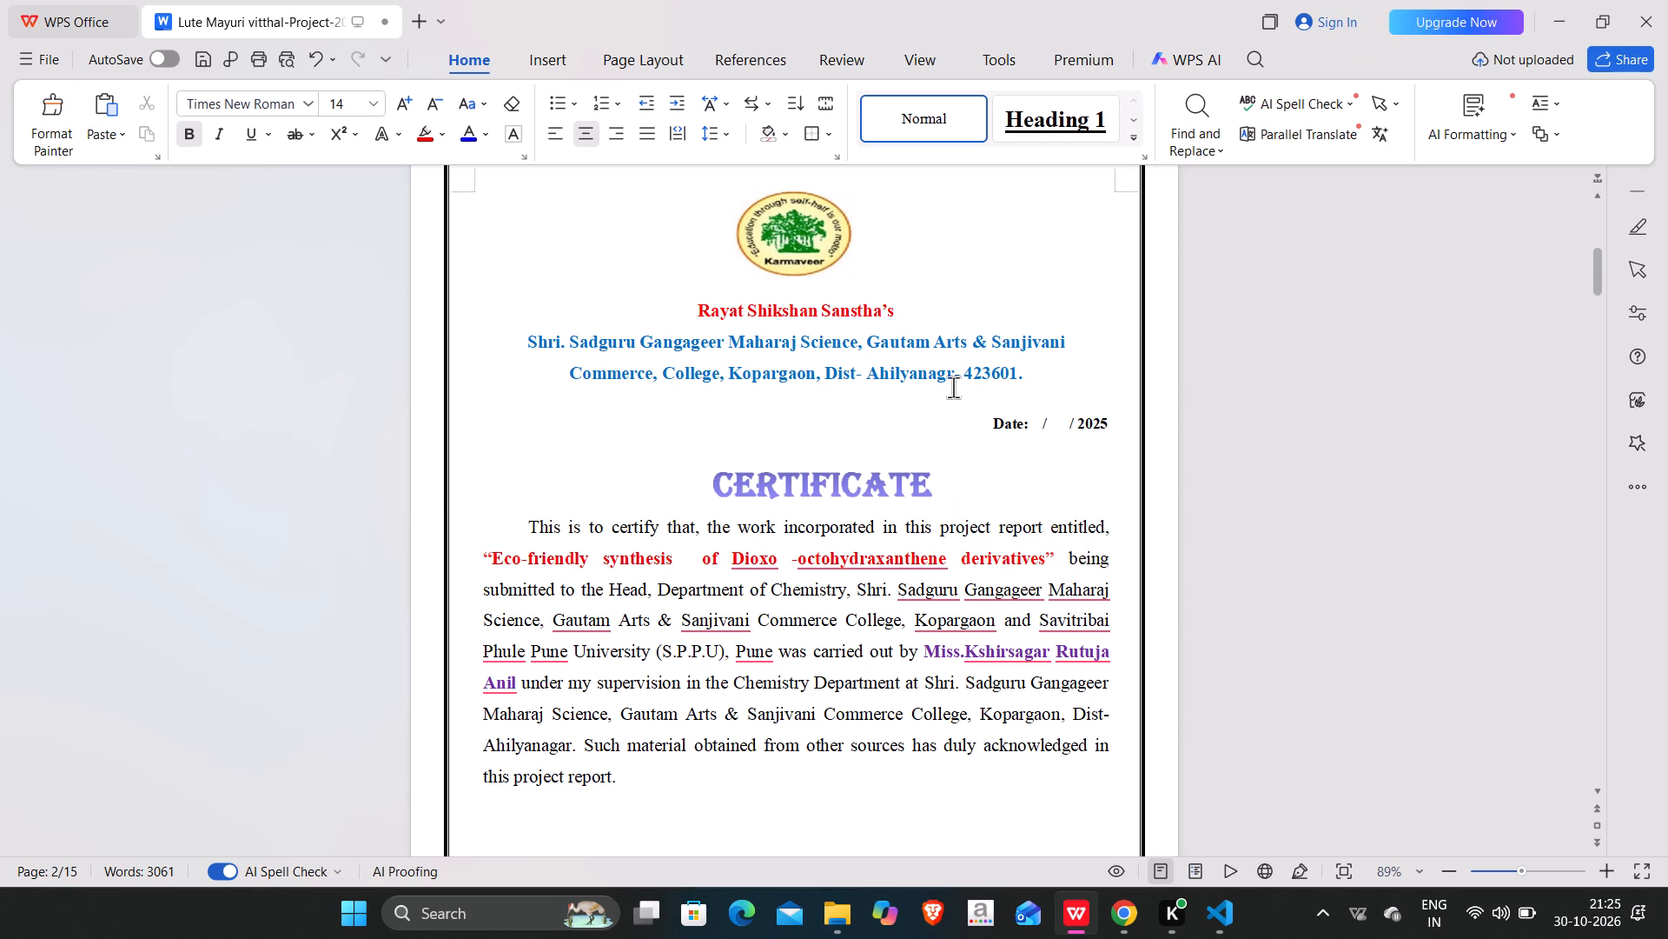
{"action": "scroll", "coordinate": [947, 383], "scroll_direction": "up", "scroll_amount": 10}
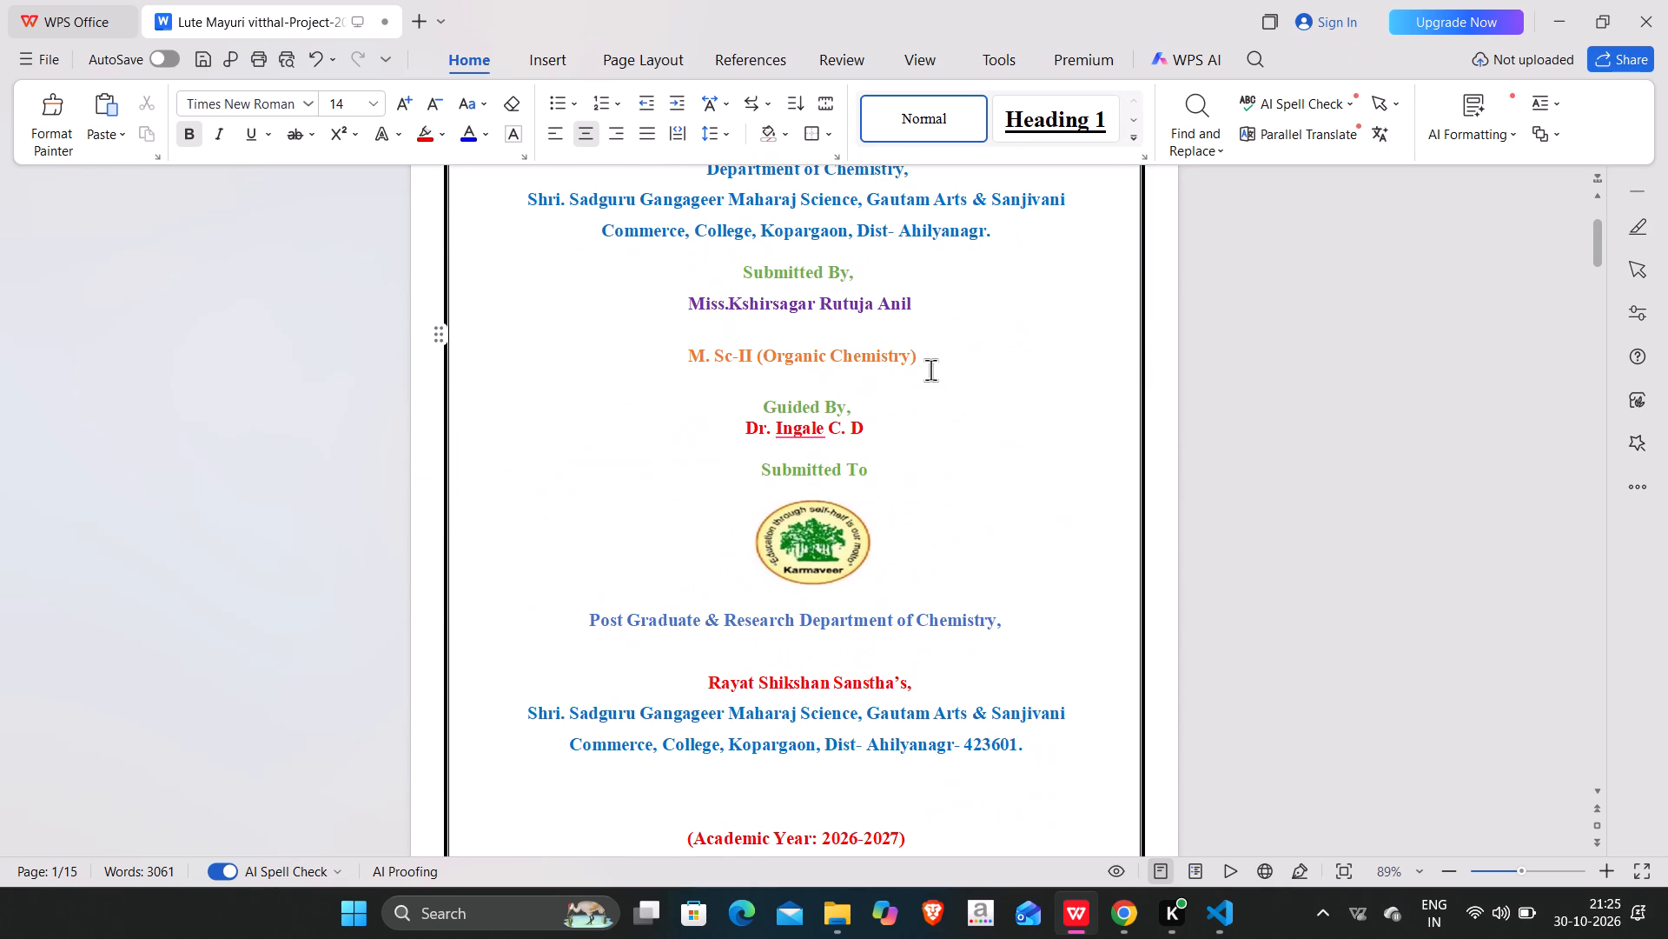
{"action": "left_click_drag", "start_coordinate": [917, 309], "coordinate": [837, 306]}
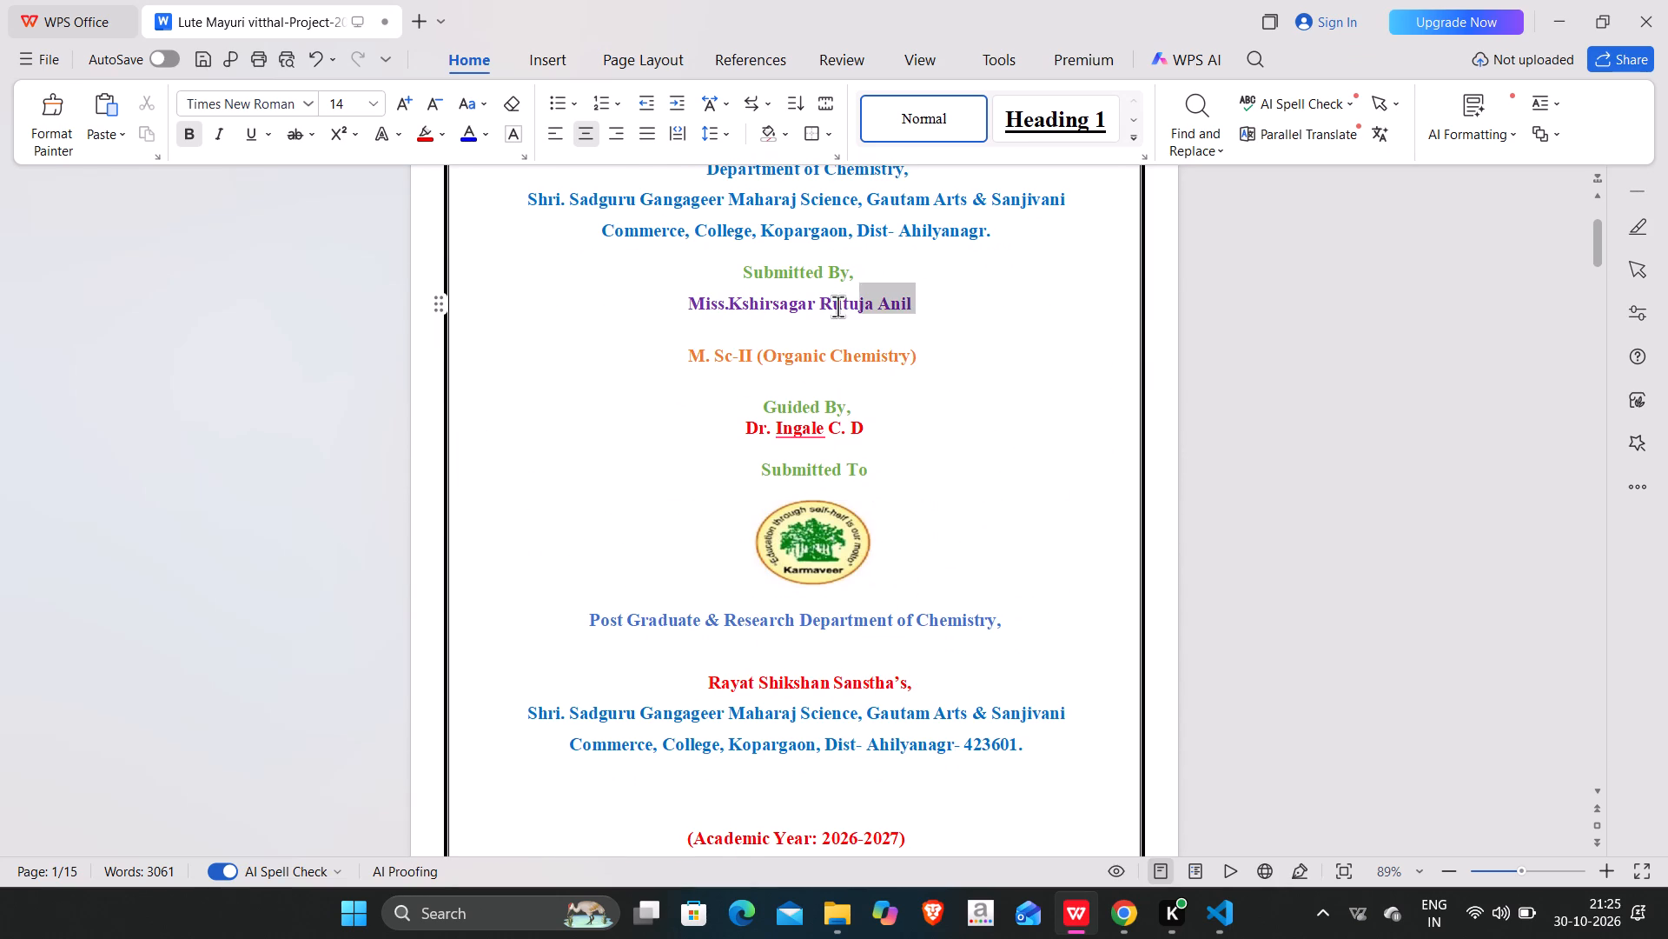
{"action": "left_click_drag", "start_coordinate": [837, 306], "coordinate": [734, 305]}
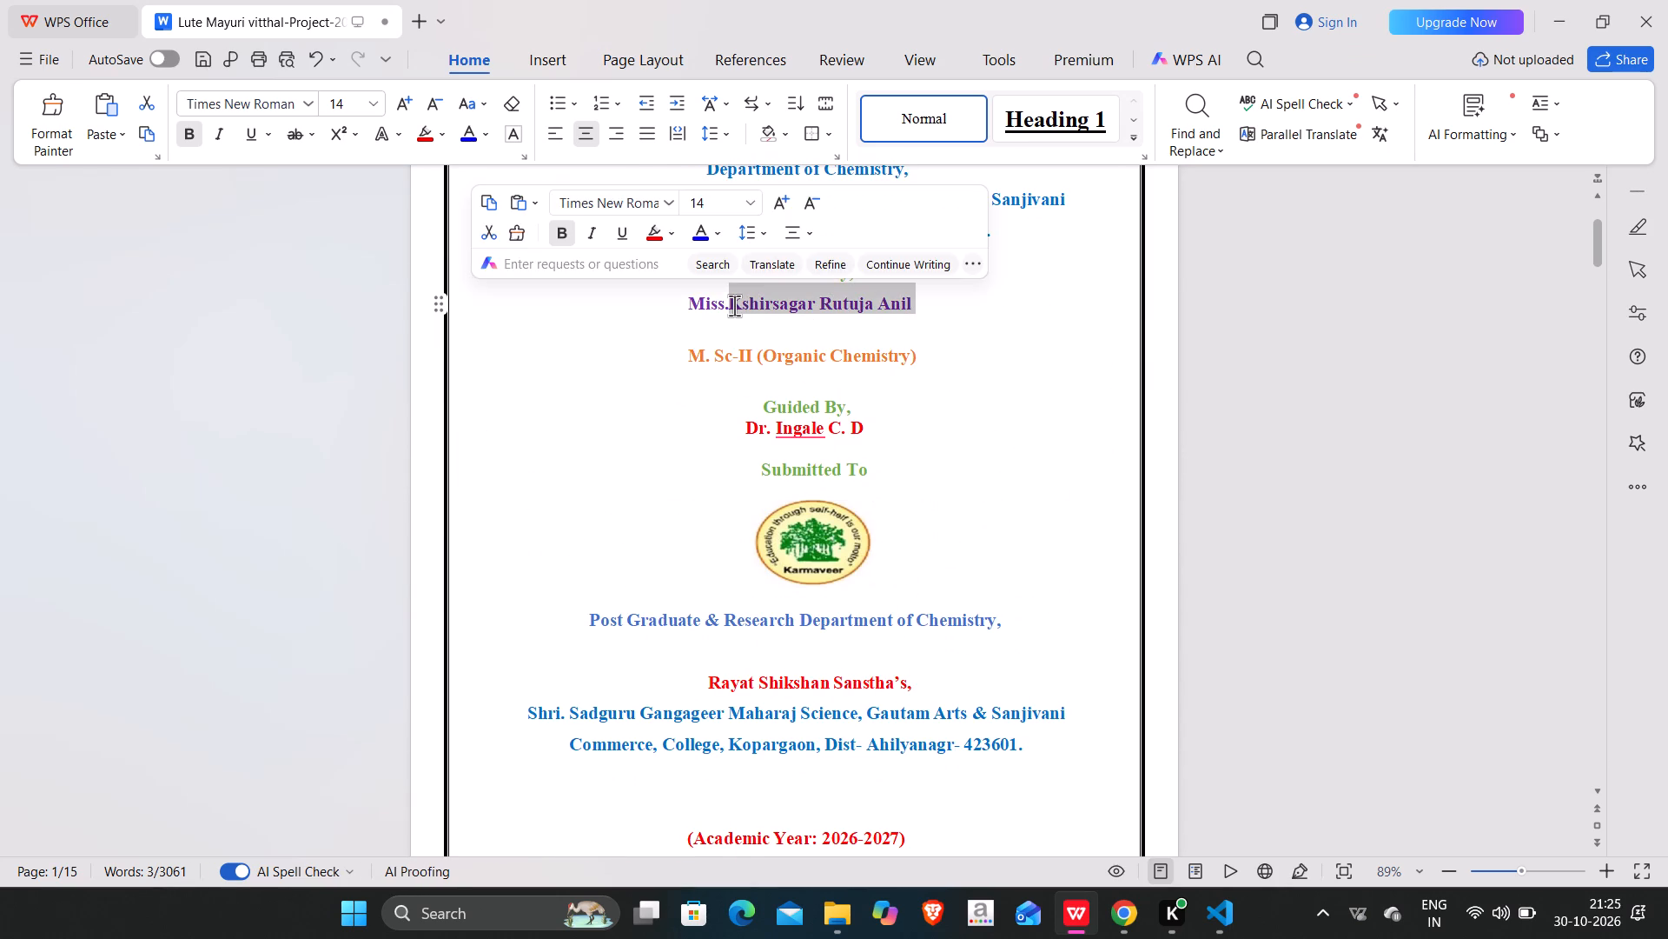
{"action": "key", "text": "ctrl+c"}
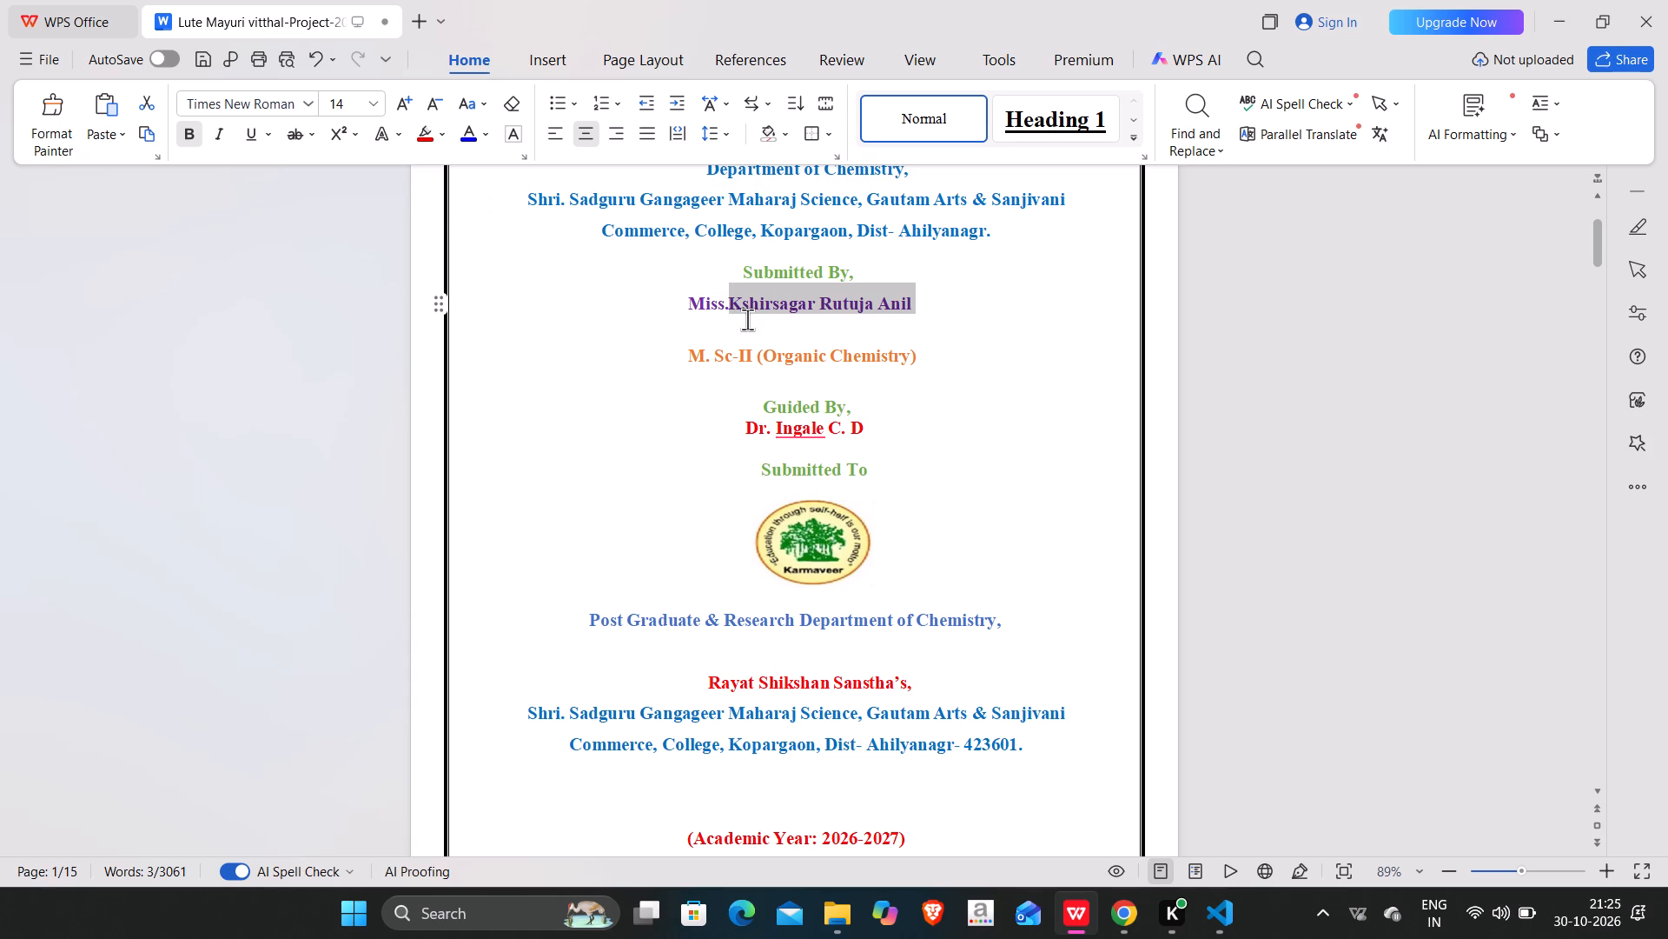
Review the cover page and the Certificate page, checking the title, student's name and signature block.
{"action": "scroll", "coordinate": [747, 319], "scroll_direction": "up", "scroll_amount": 6}
{"action": "scroll", "coordinate": [747, 319], "scroll_direction": "right", "scroll_amount": 2}
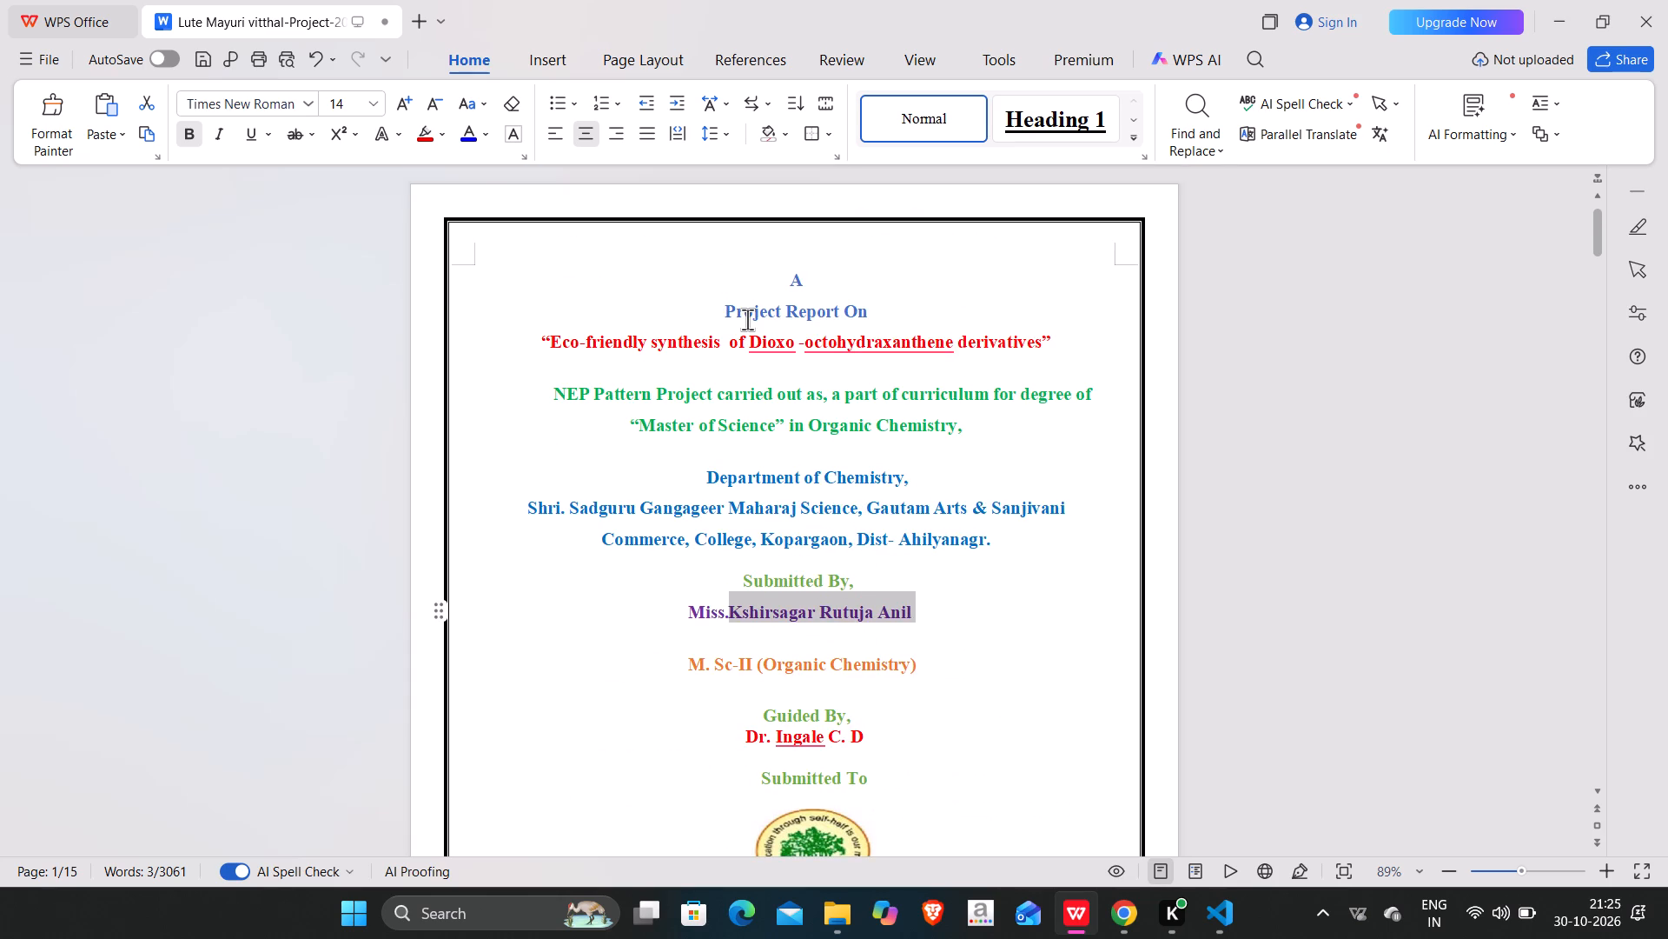
{"action": "scroll", "coordinate": [747, 319], "scroll_direction": "right", "scroll_amount": 2}
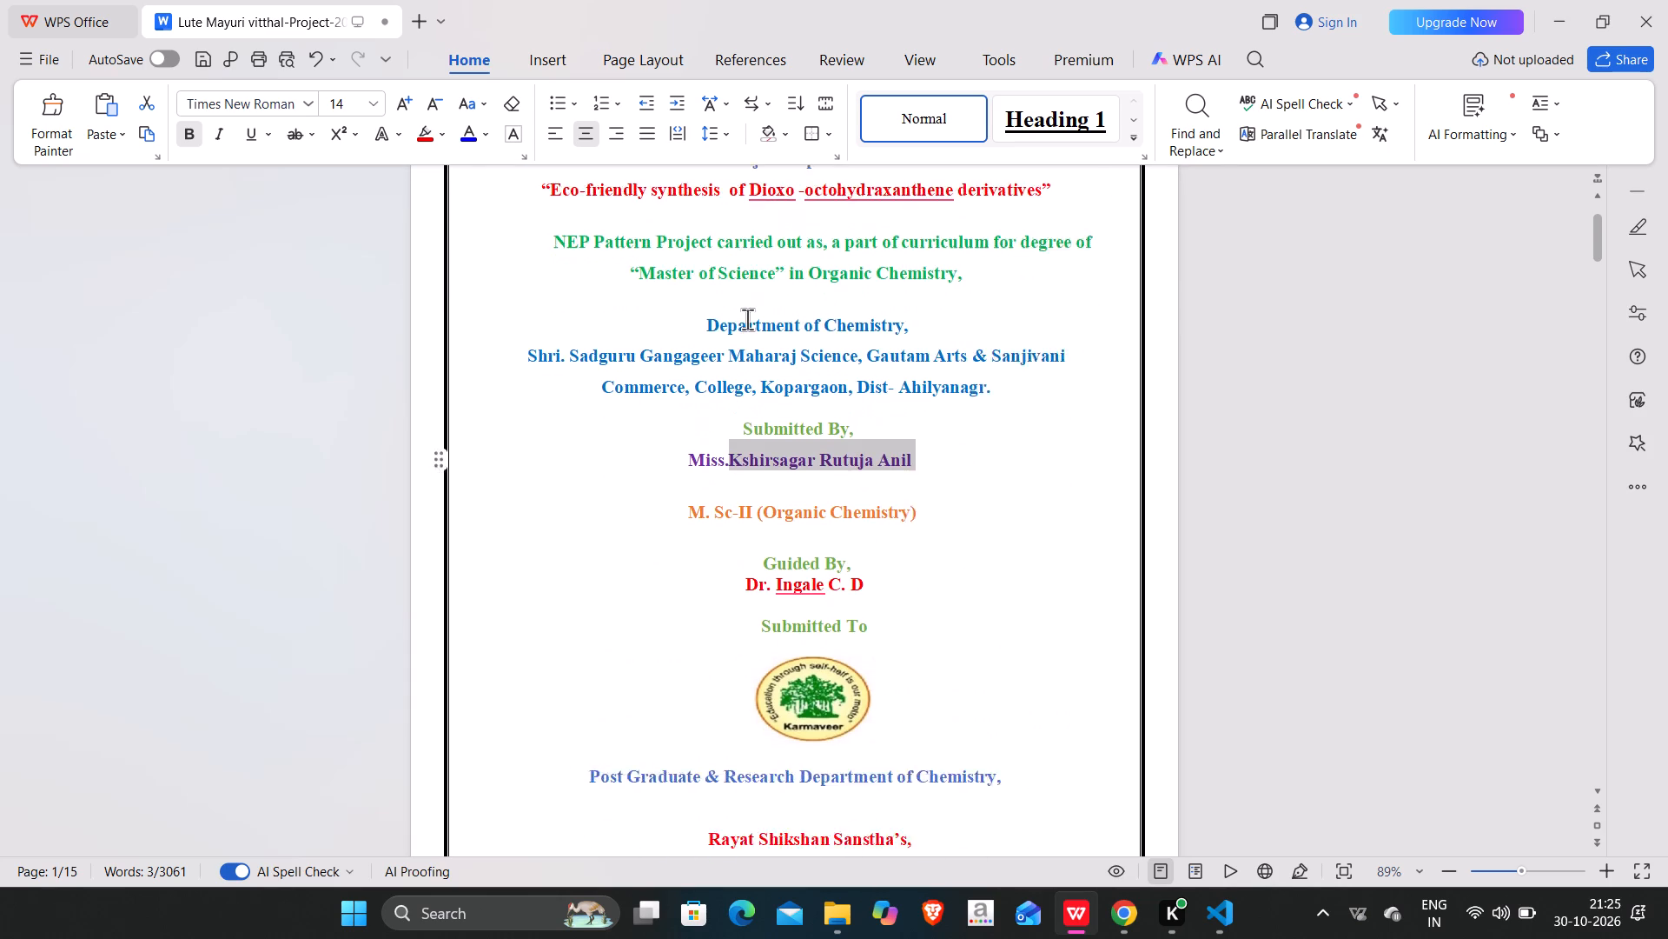
{"action": "scroll", "coordinate": [747, 319], "scroll_direction": "right", "scroll_amount": 1}
{"action": "scroll", "coordinate": [747, 319], "scroll_direction": "down", "scroll_amount": 9}
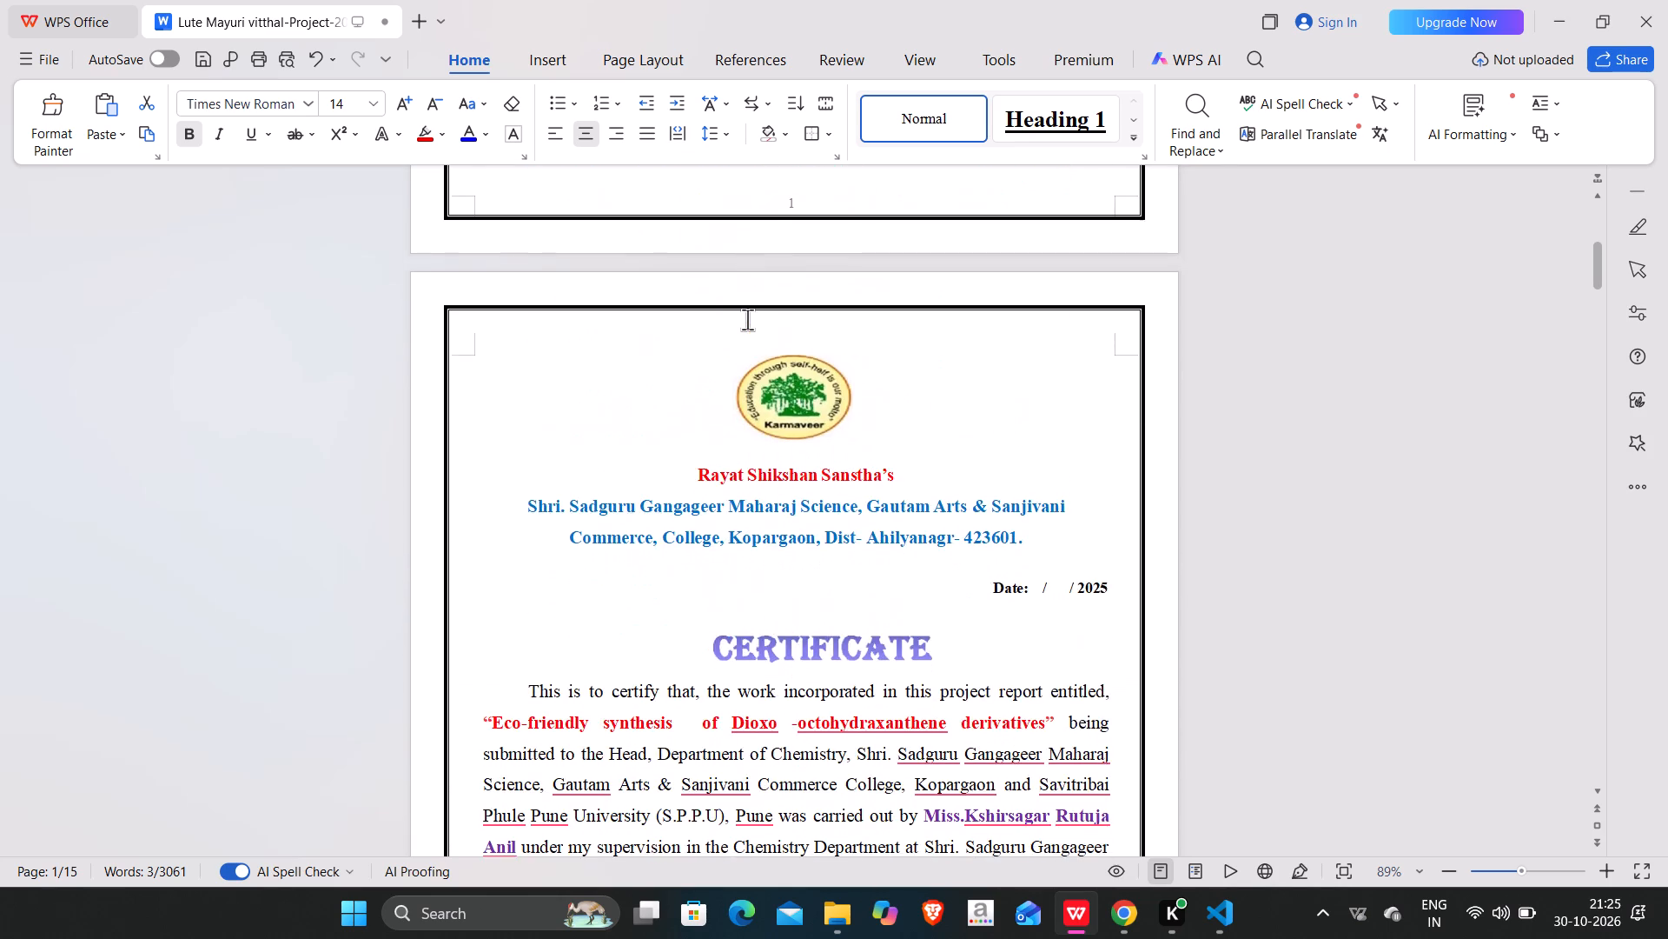
{"action": "scroll", "coordinate": [747, 319], "scroll_direction": "down", "scroll_amount": 5}
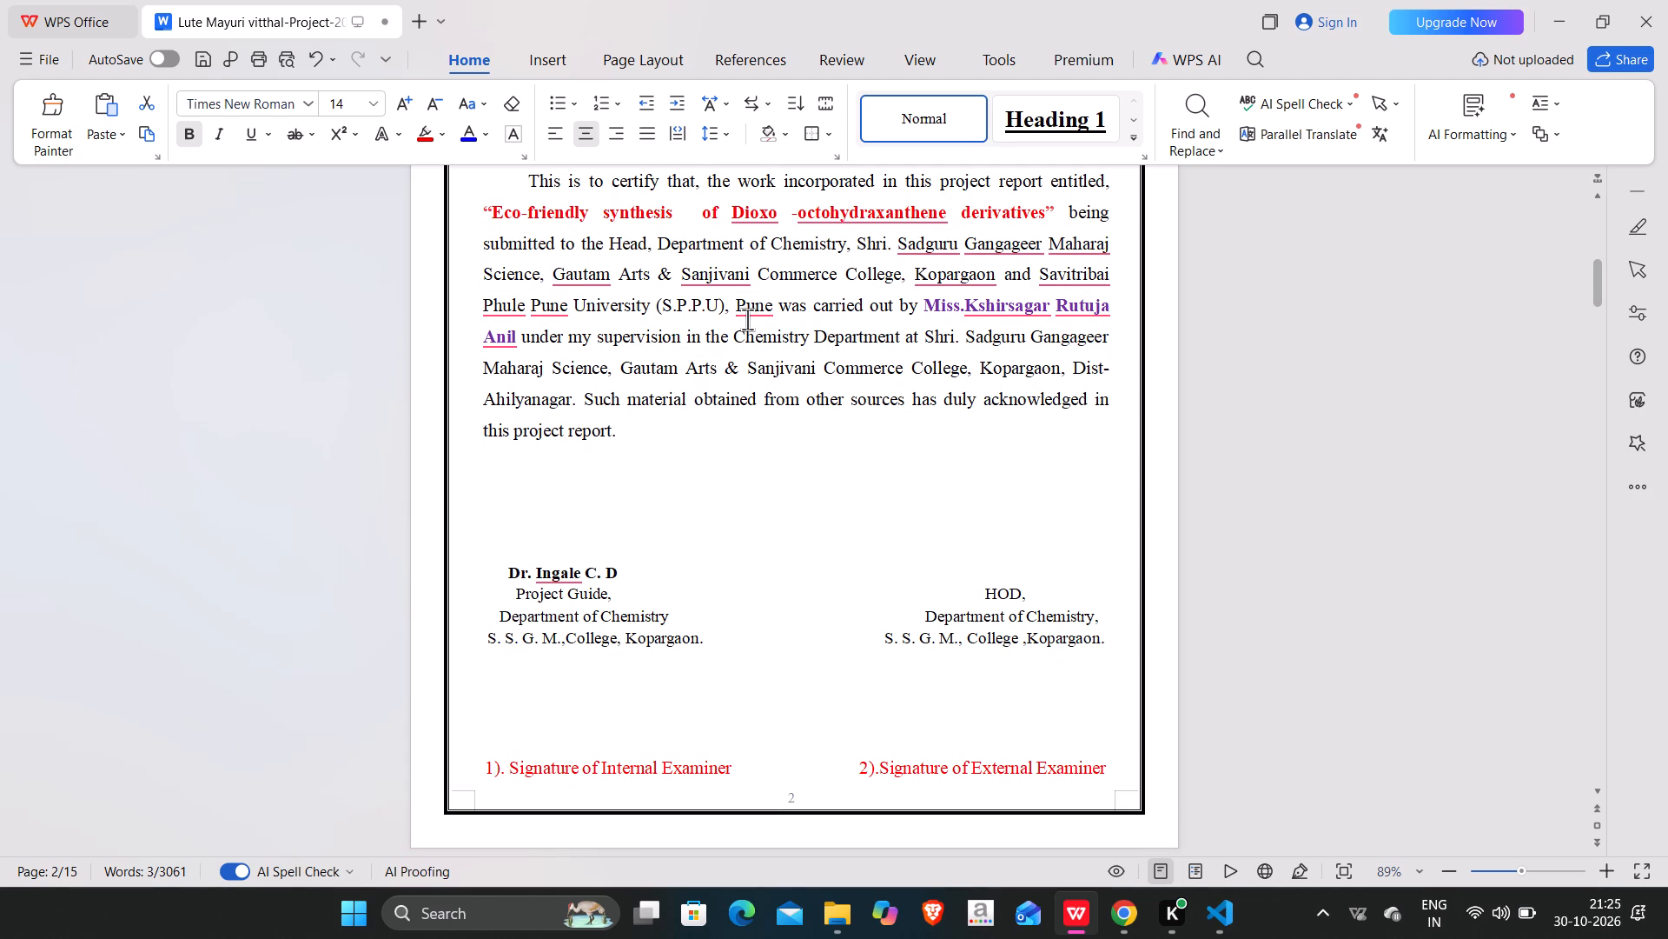
{"action": "scroll", "coordinate": [747, 319], "scroll_direction": "down", "scroll_amount": 1}
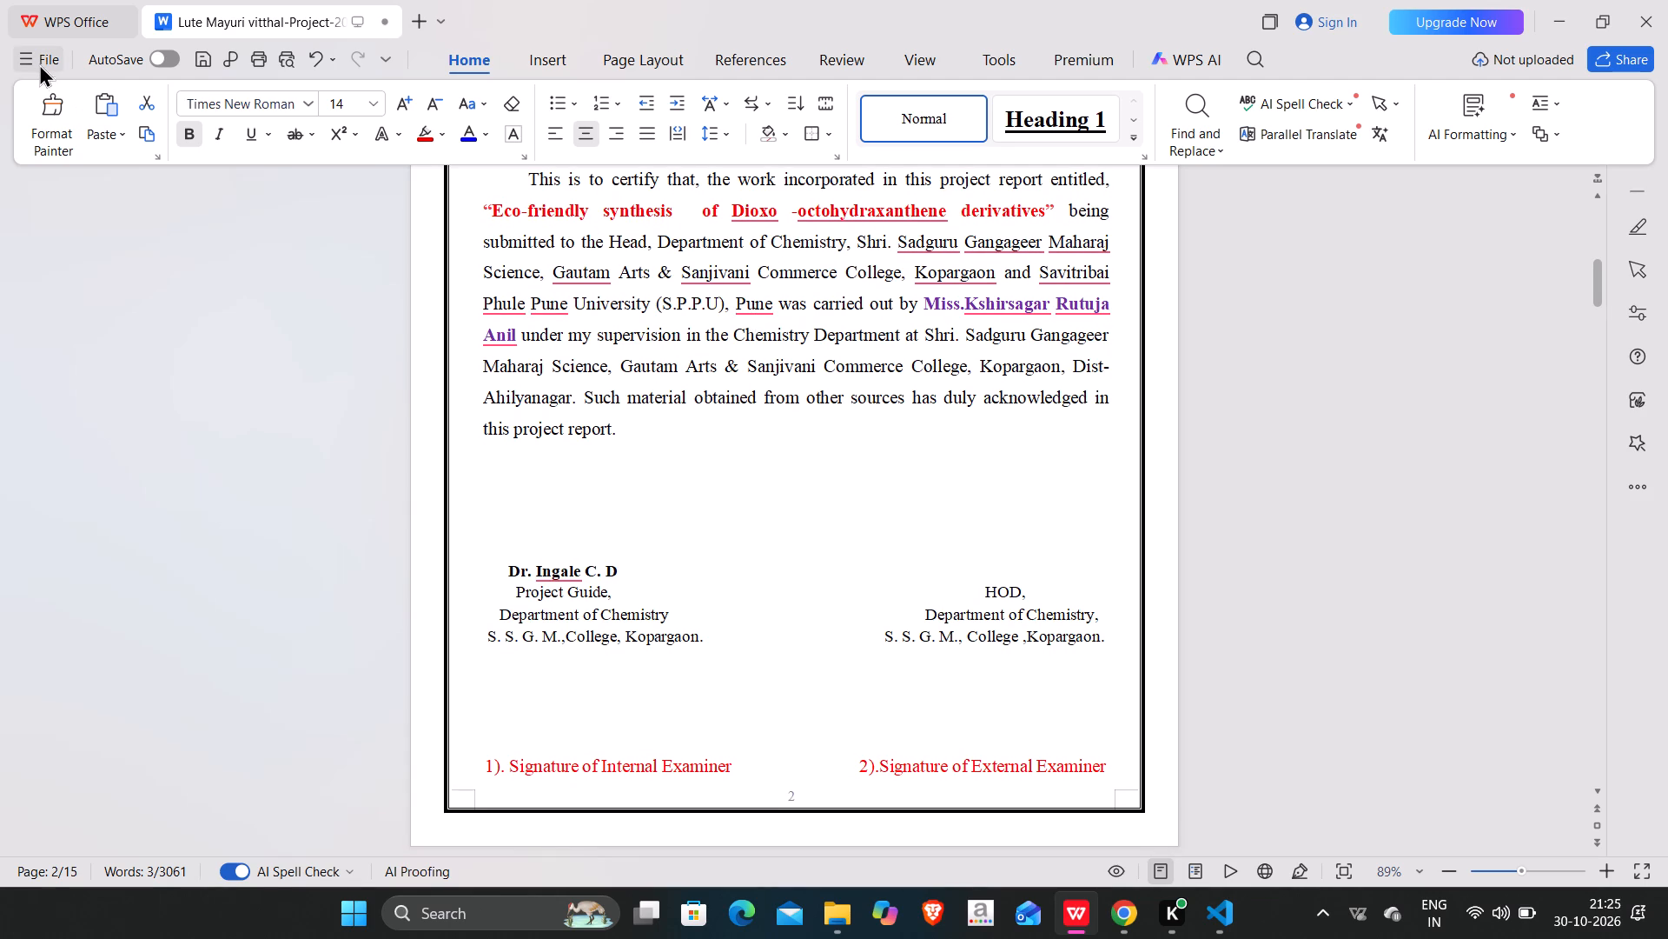
Save a copy of the report to the Desktop in PDF format, pasting the copied student's name over the name at the start of the file name.
{"action": "left_click", "coordinate": [35, 58]}
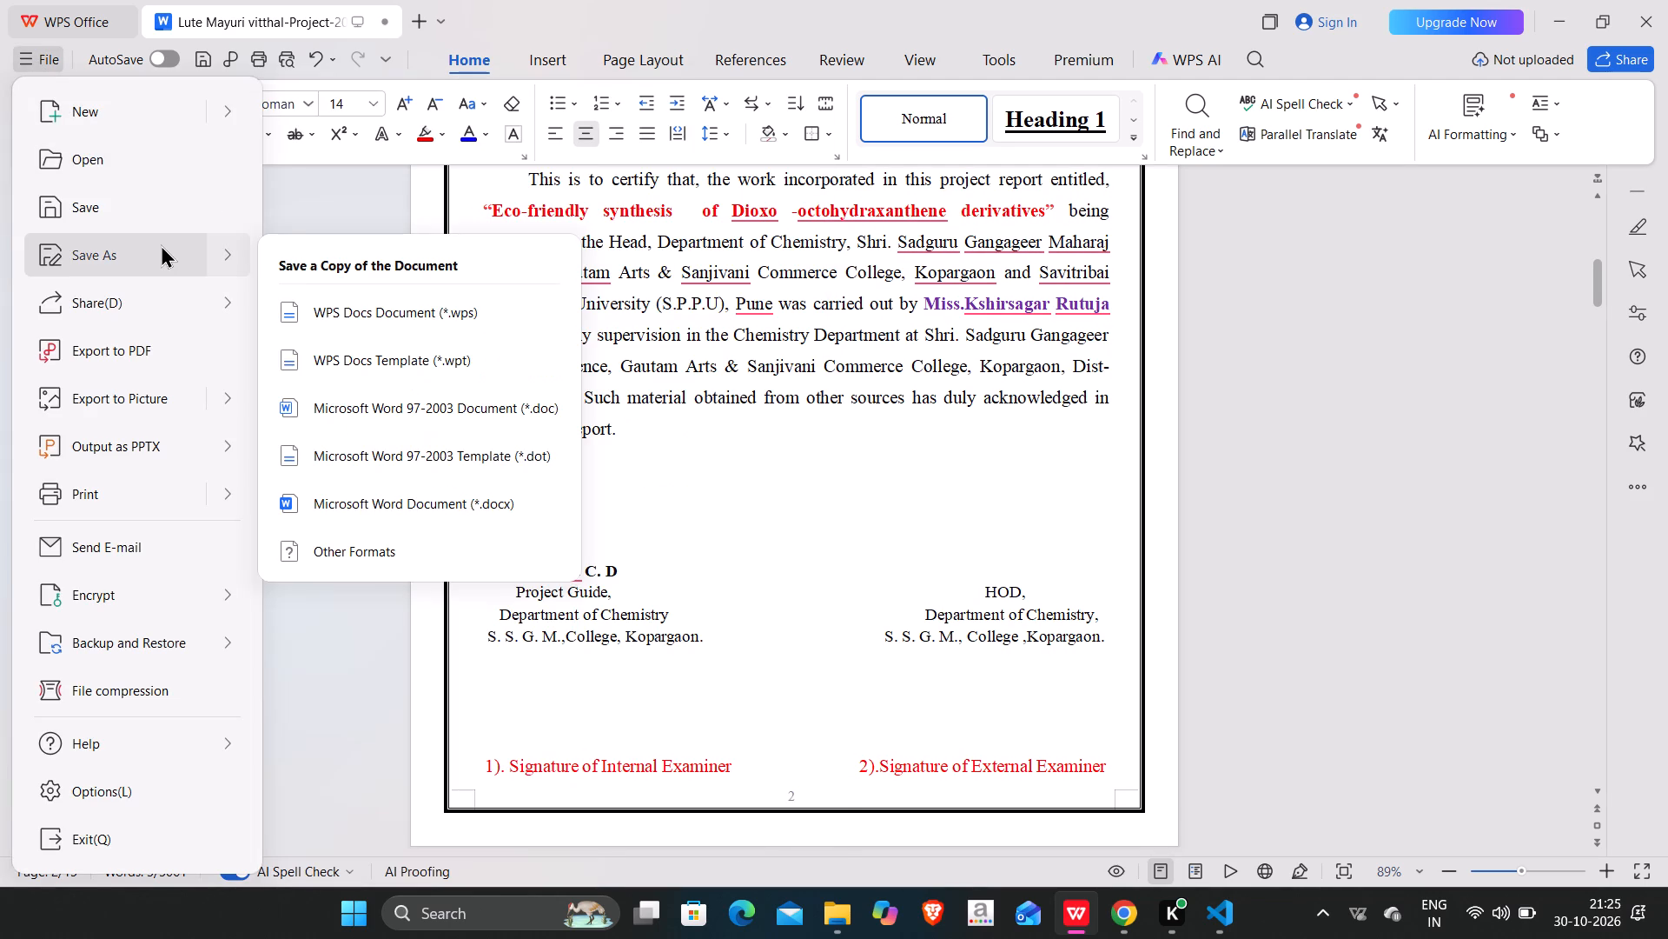
{"action": "left_click", "coordinate": [161, 244]}
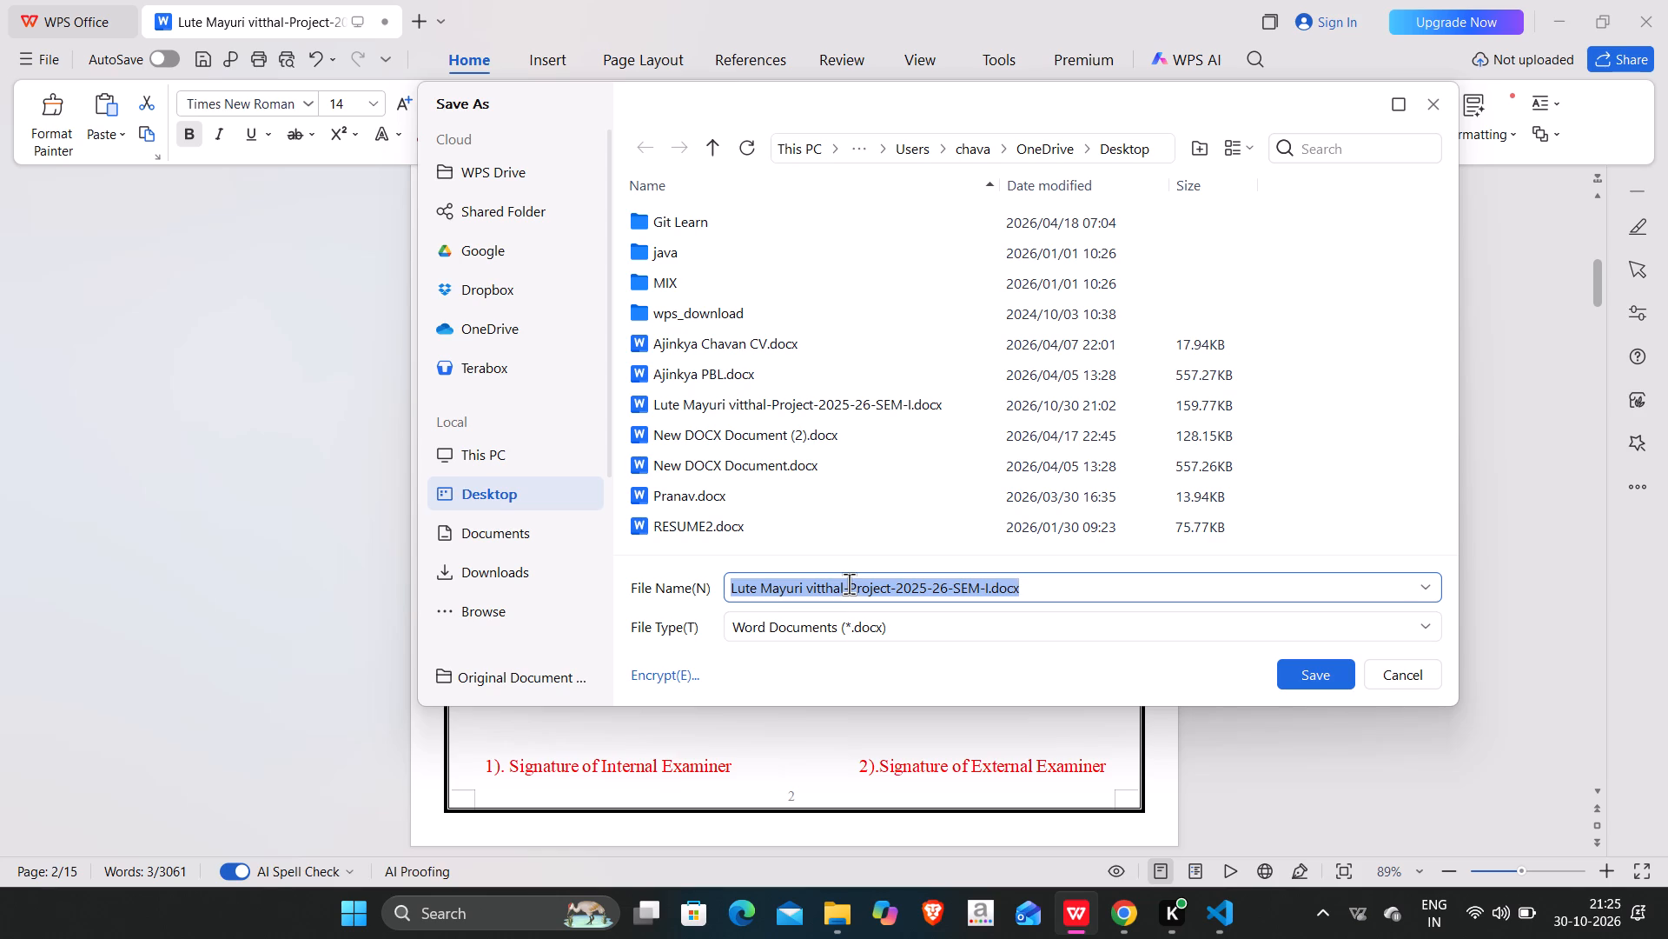
{"action": "left_click_drag", "start_coordinate": [841, 589], "coordinate": [765, 583]}
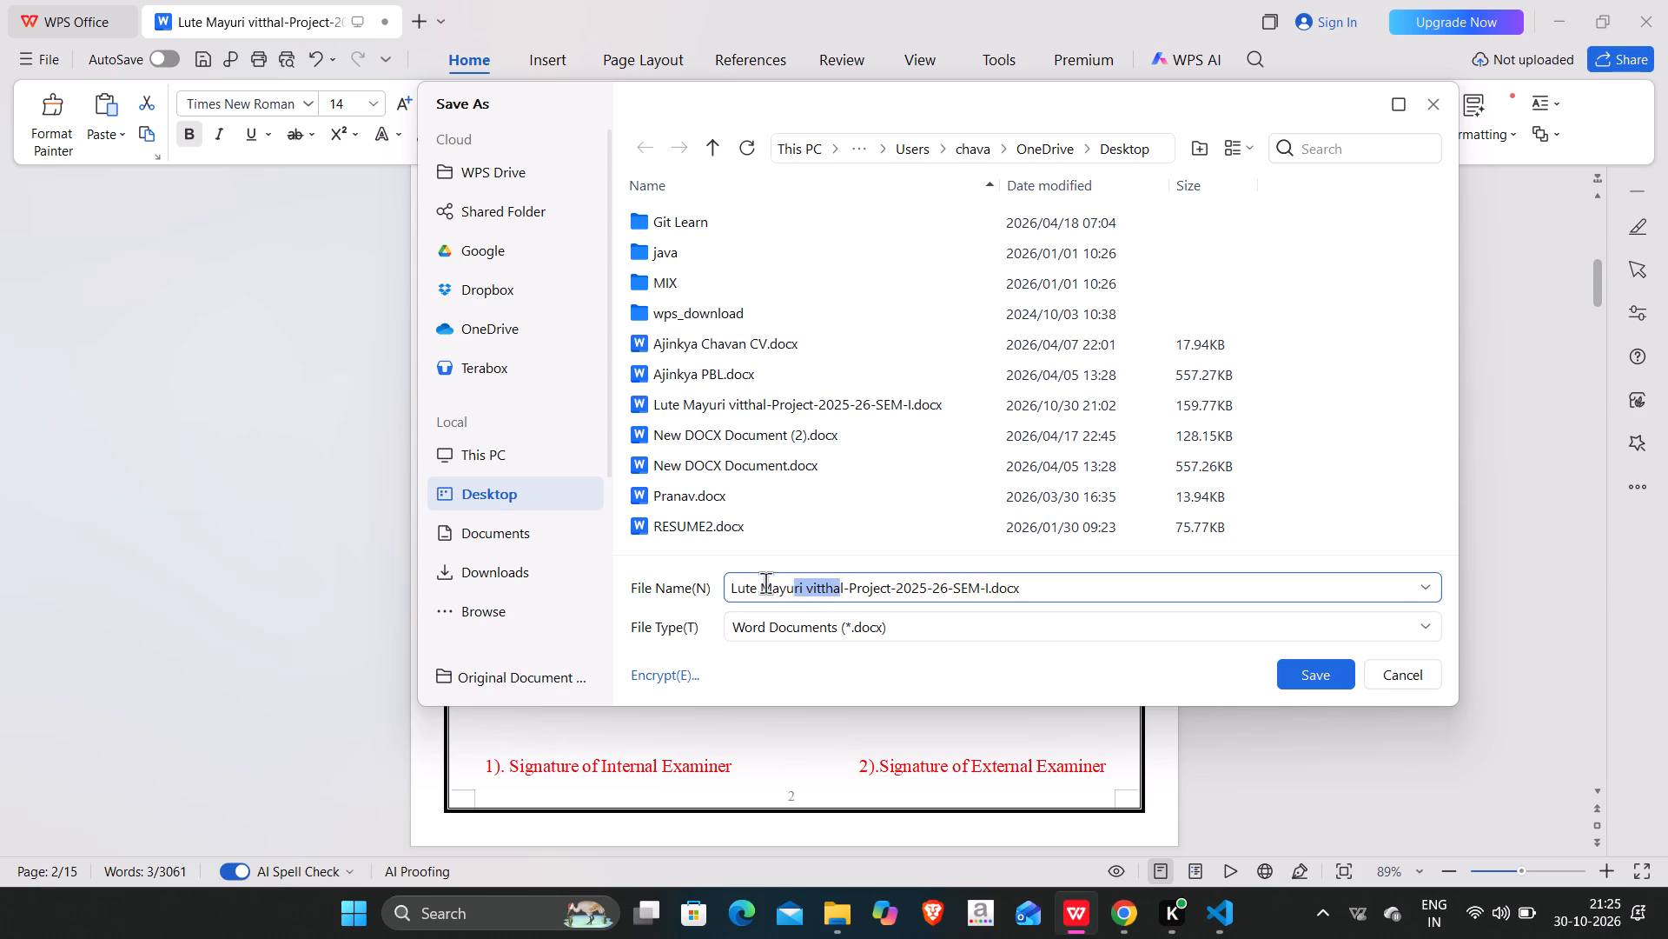
{"action": "left_click_drag", "start_coordinate": [765, 583], "coordinate": [723, 583]}
{"action": "key", "text": "ctrl+v"}
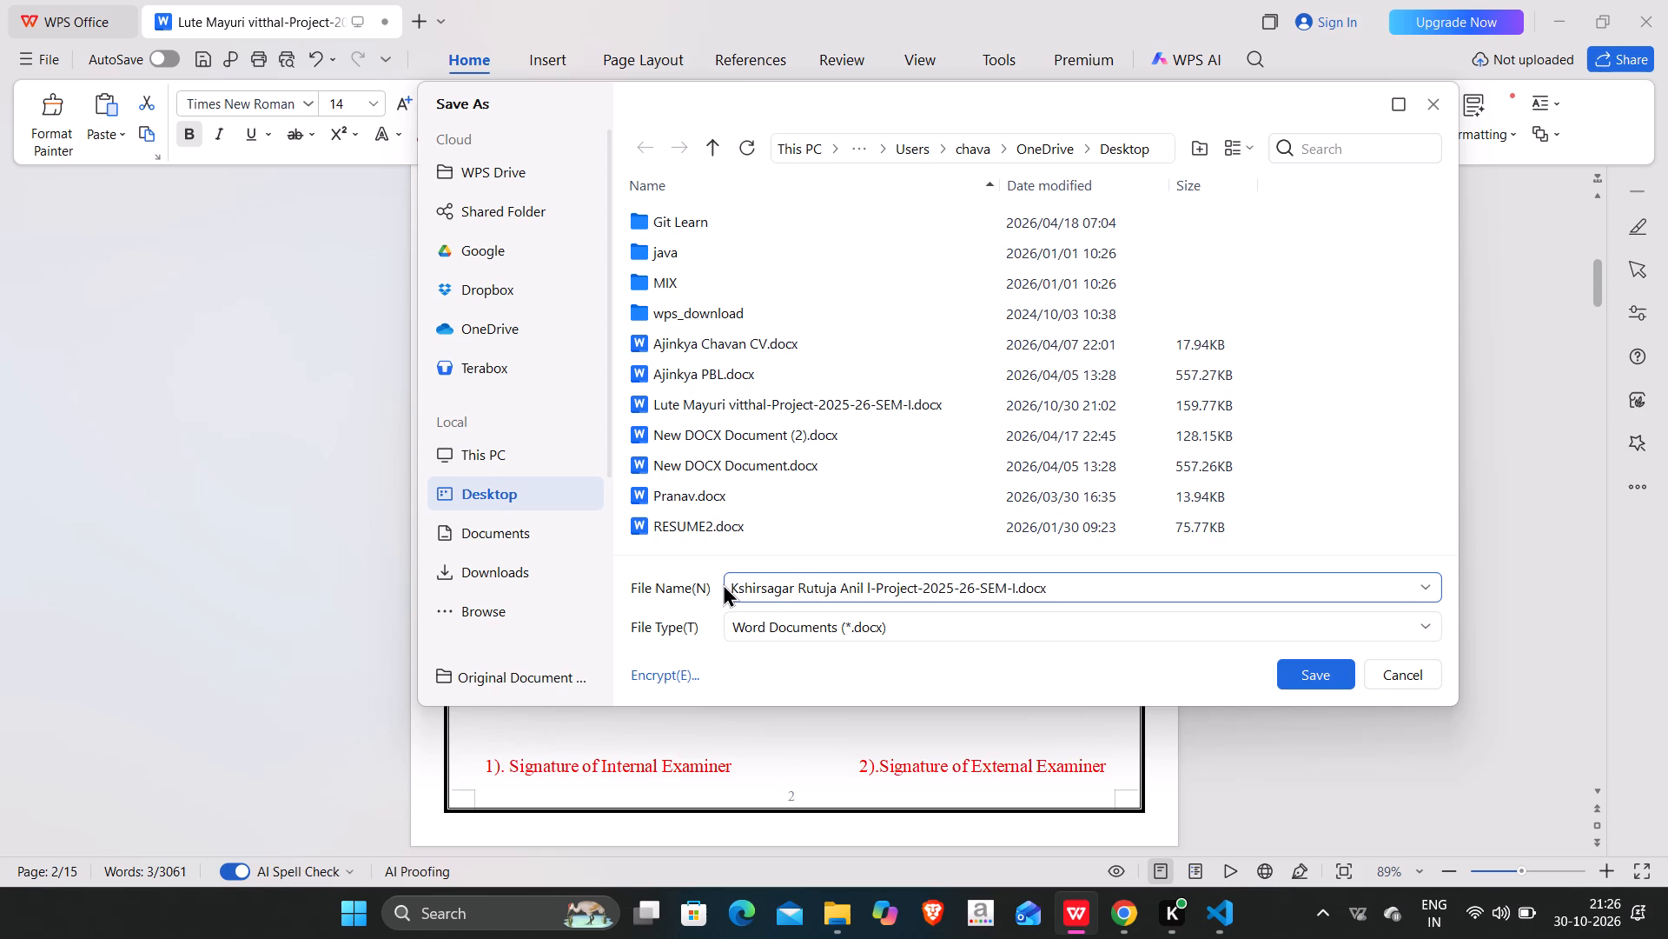
{"action": "left_click", "coordinate": [839, 627]}
{"action": "scroll", "coordinate": [846, 738], "scroll_direction": "down", "scroll_amount": 6}
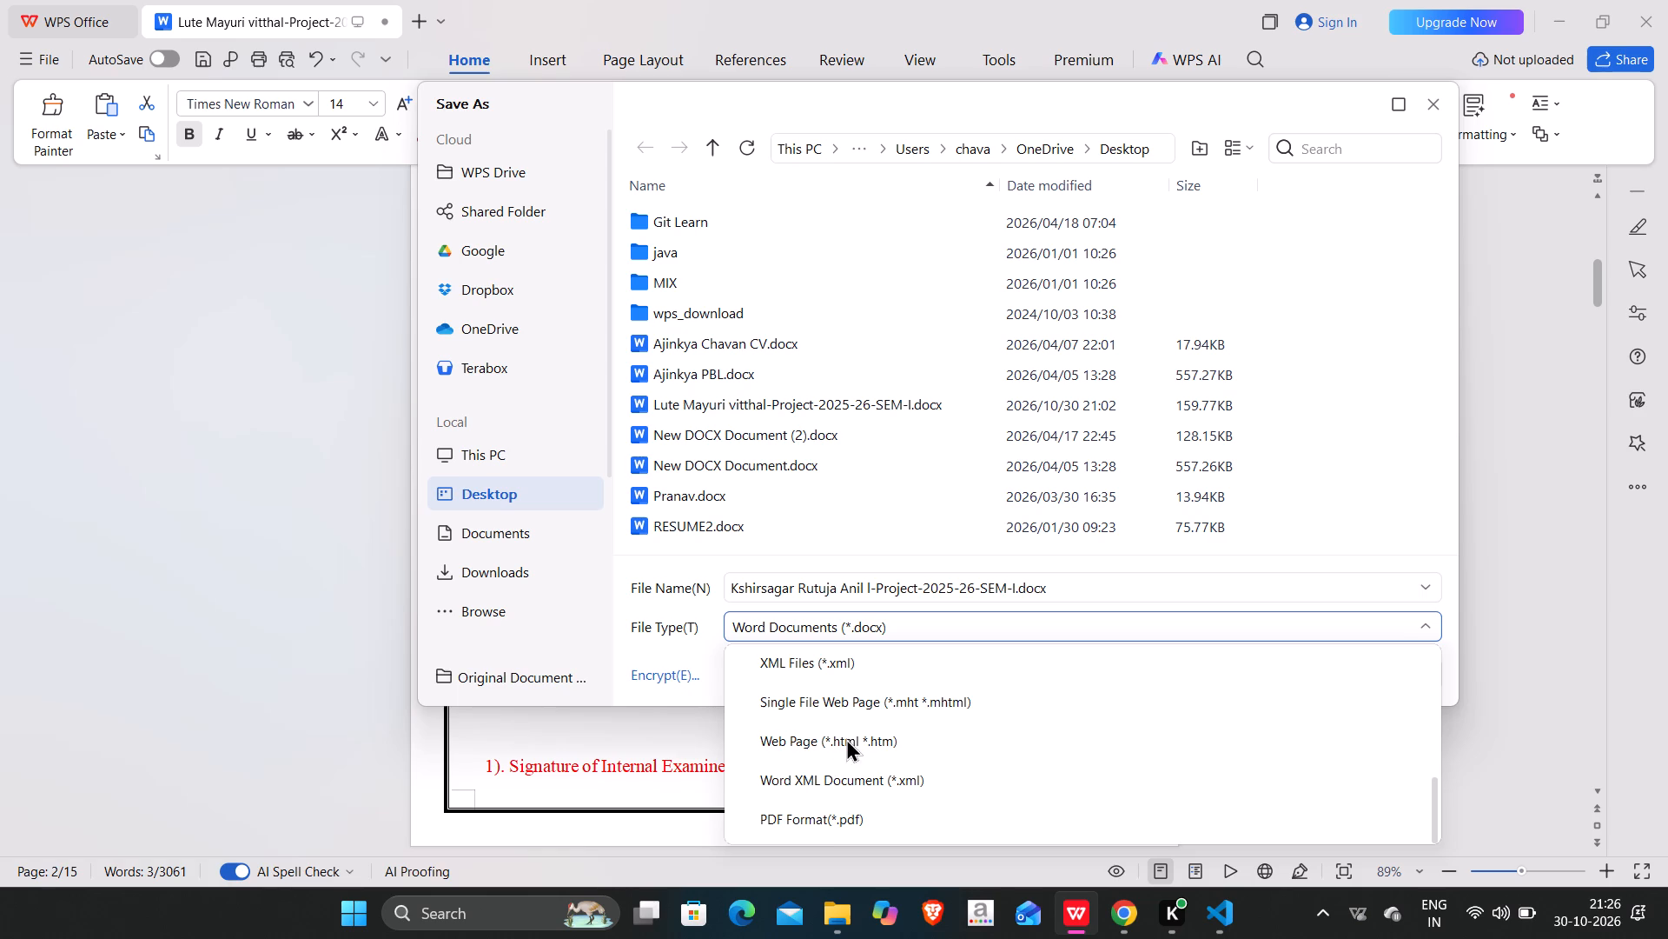
{"action": "left_click", "coordinate": [819, 824]}
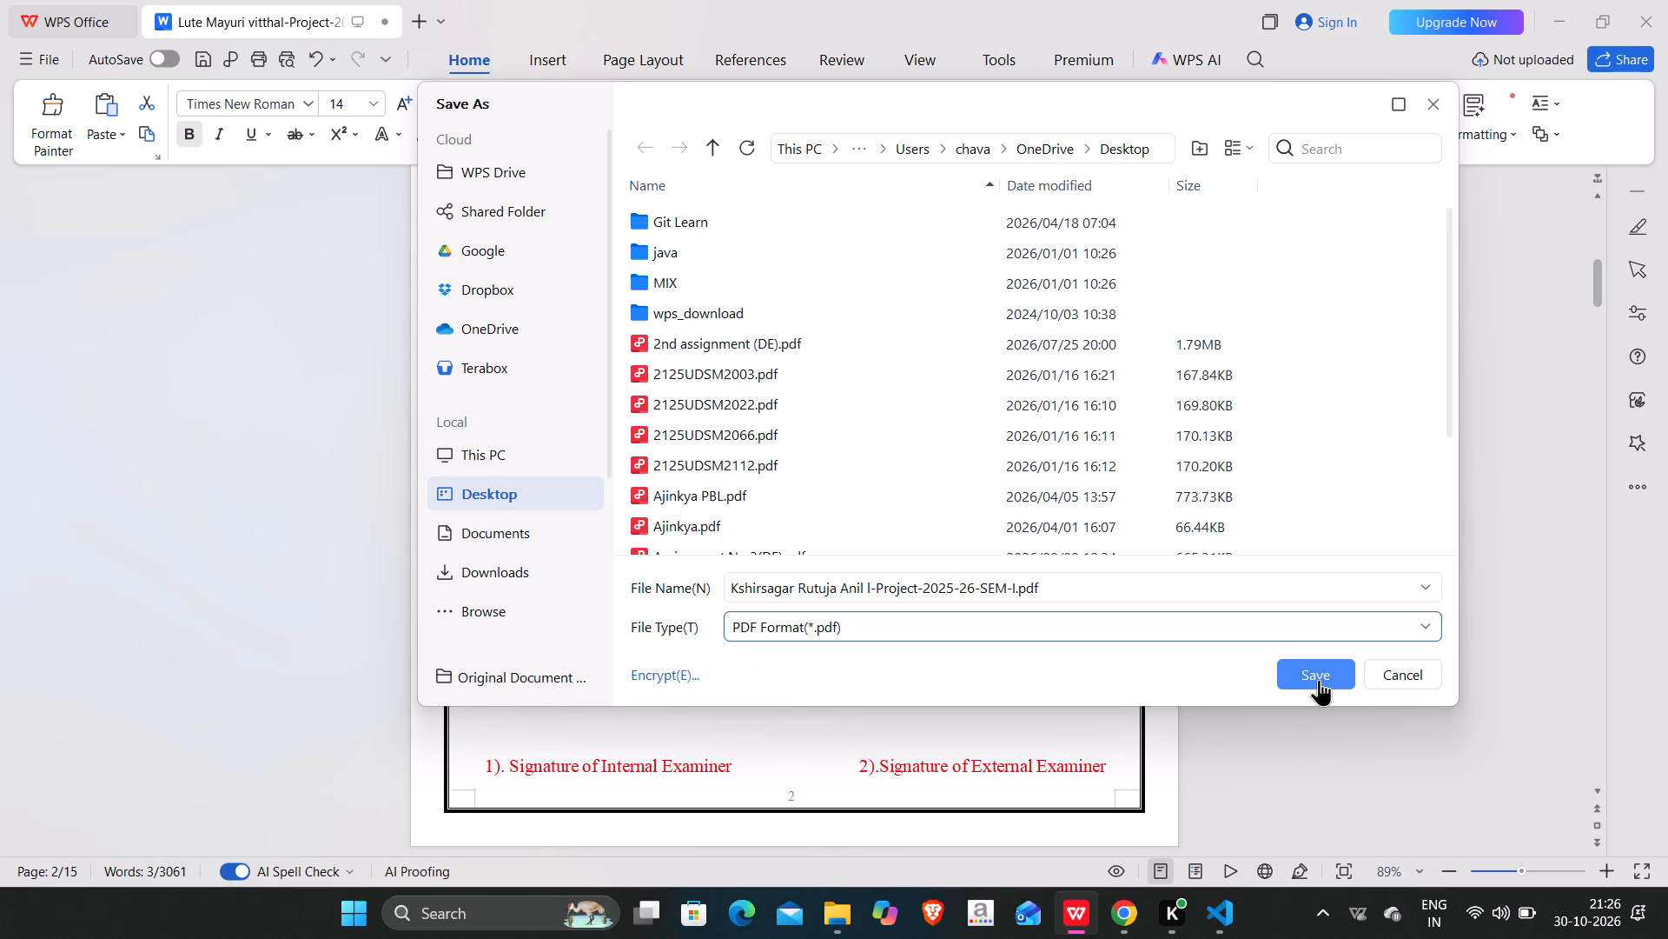
{"action": "left_click", "coordinate": [1319, 679]}
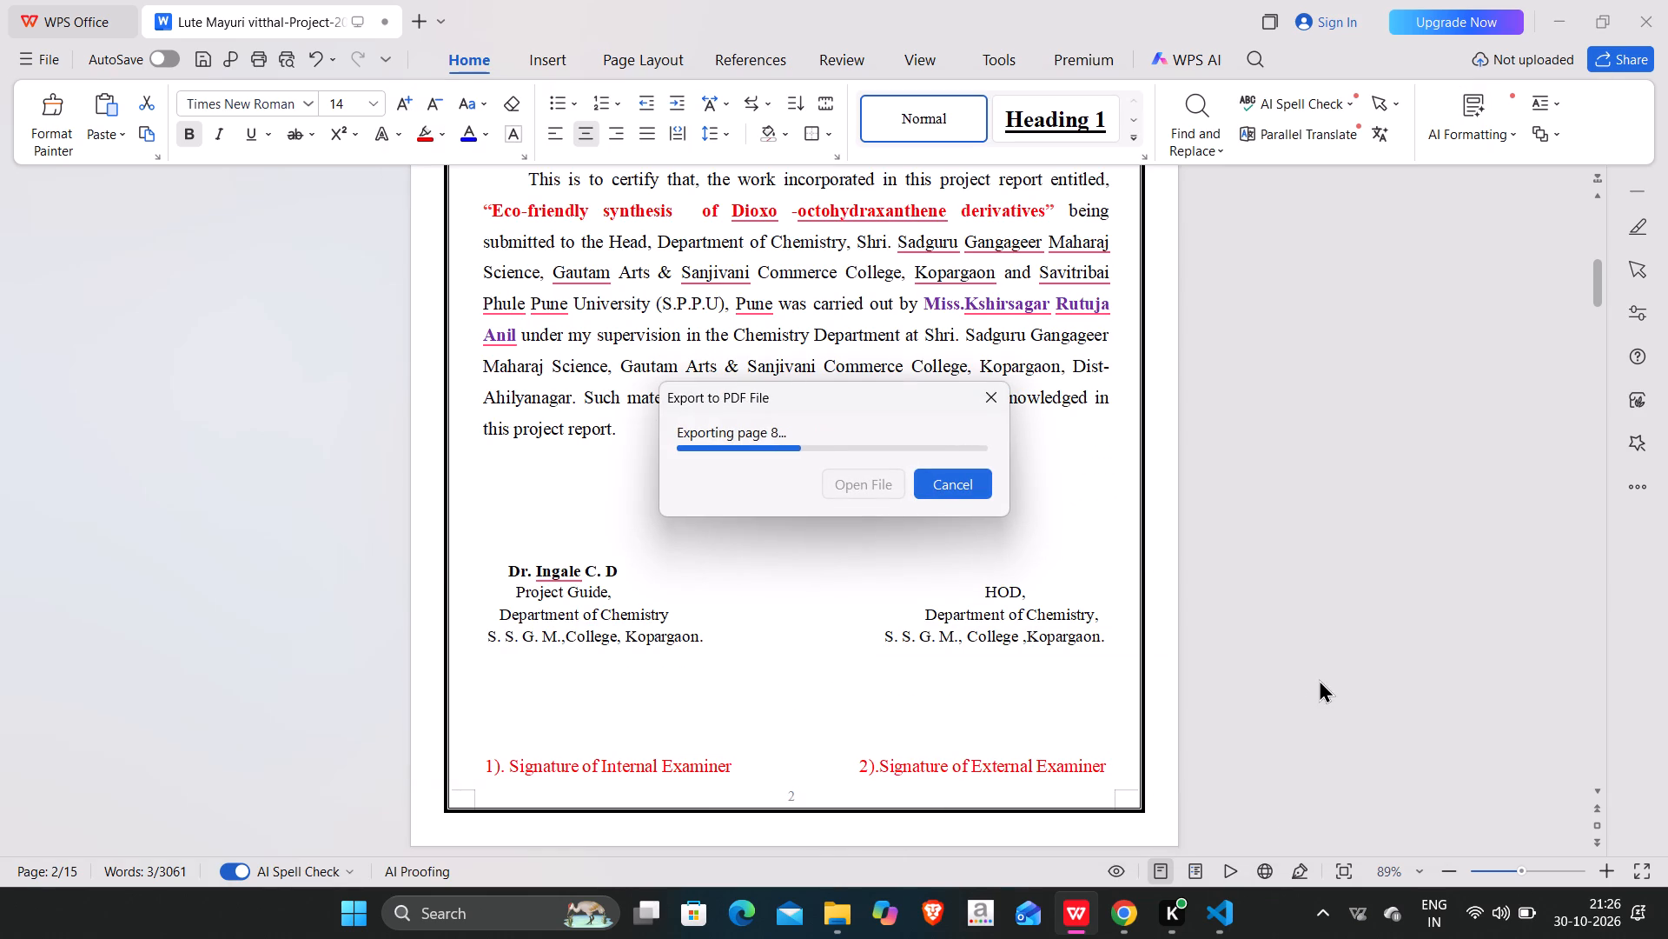
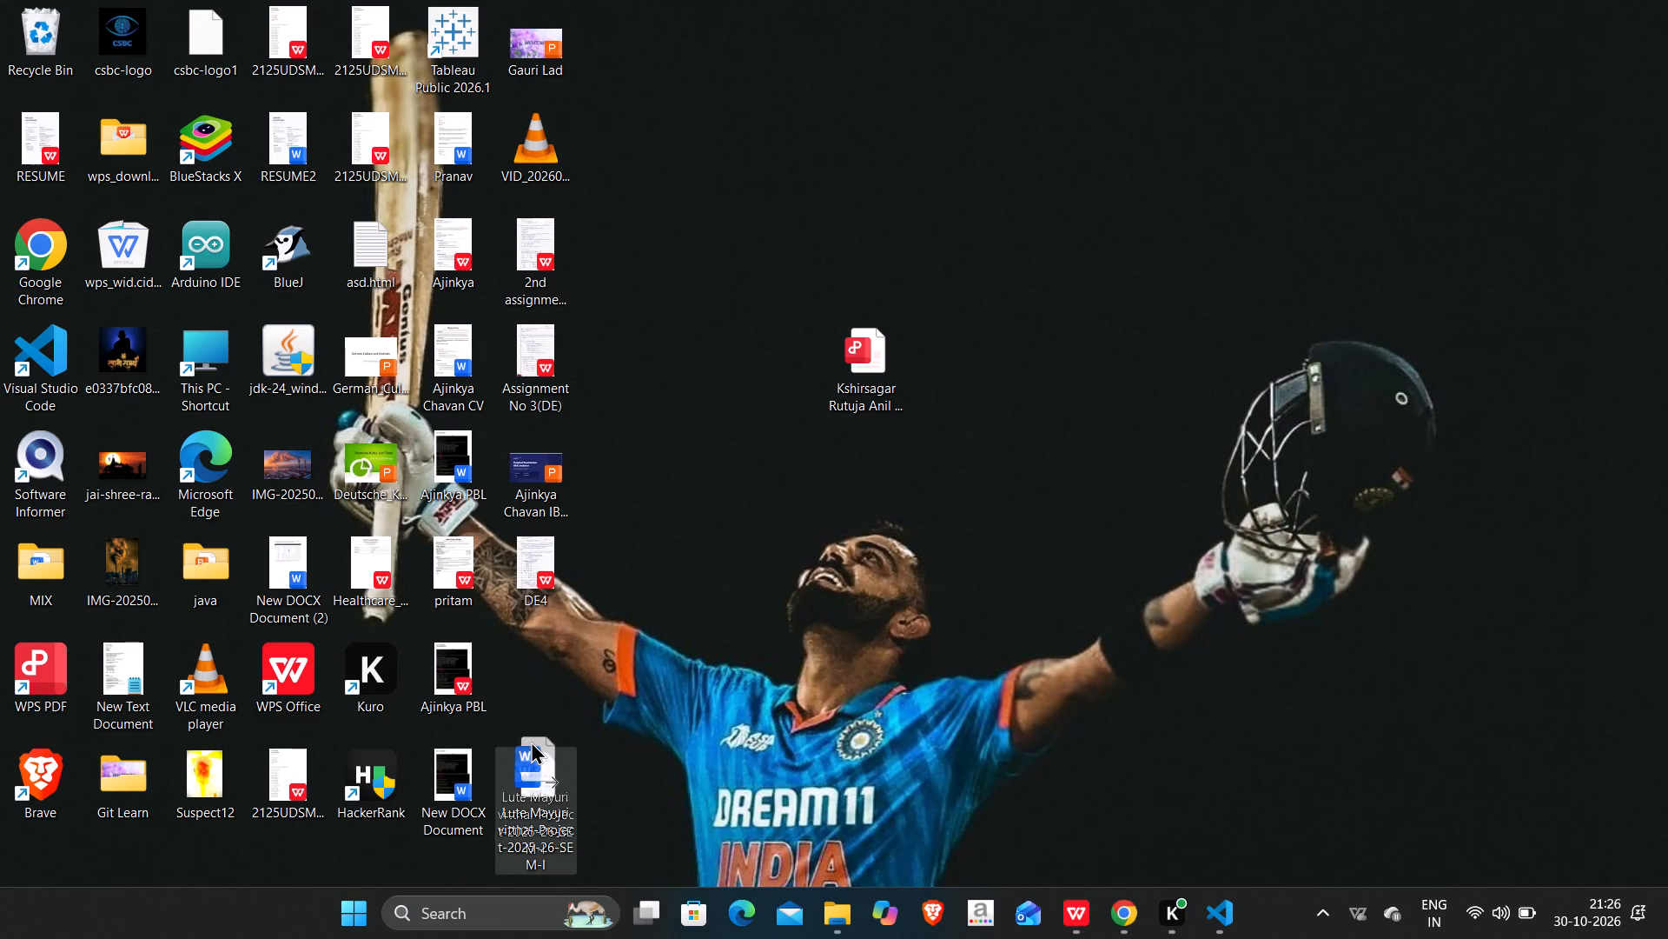
Move the Word version of the project report into the empty desktop slot directly below the DE4 file, leaving it deselected.
{"action": "left_click_drag", "start_coordinate": [531, 741], "coordinate": [533, 689]}
{"action": "left_click", "coordinate": [681, 661]}
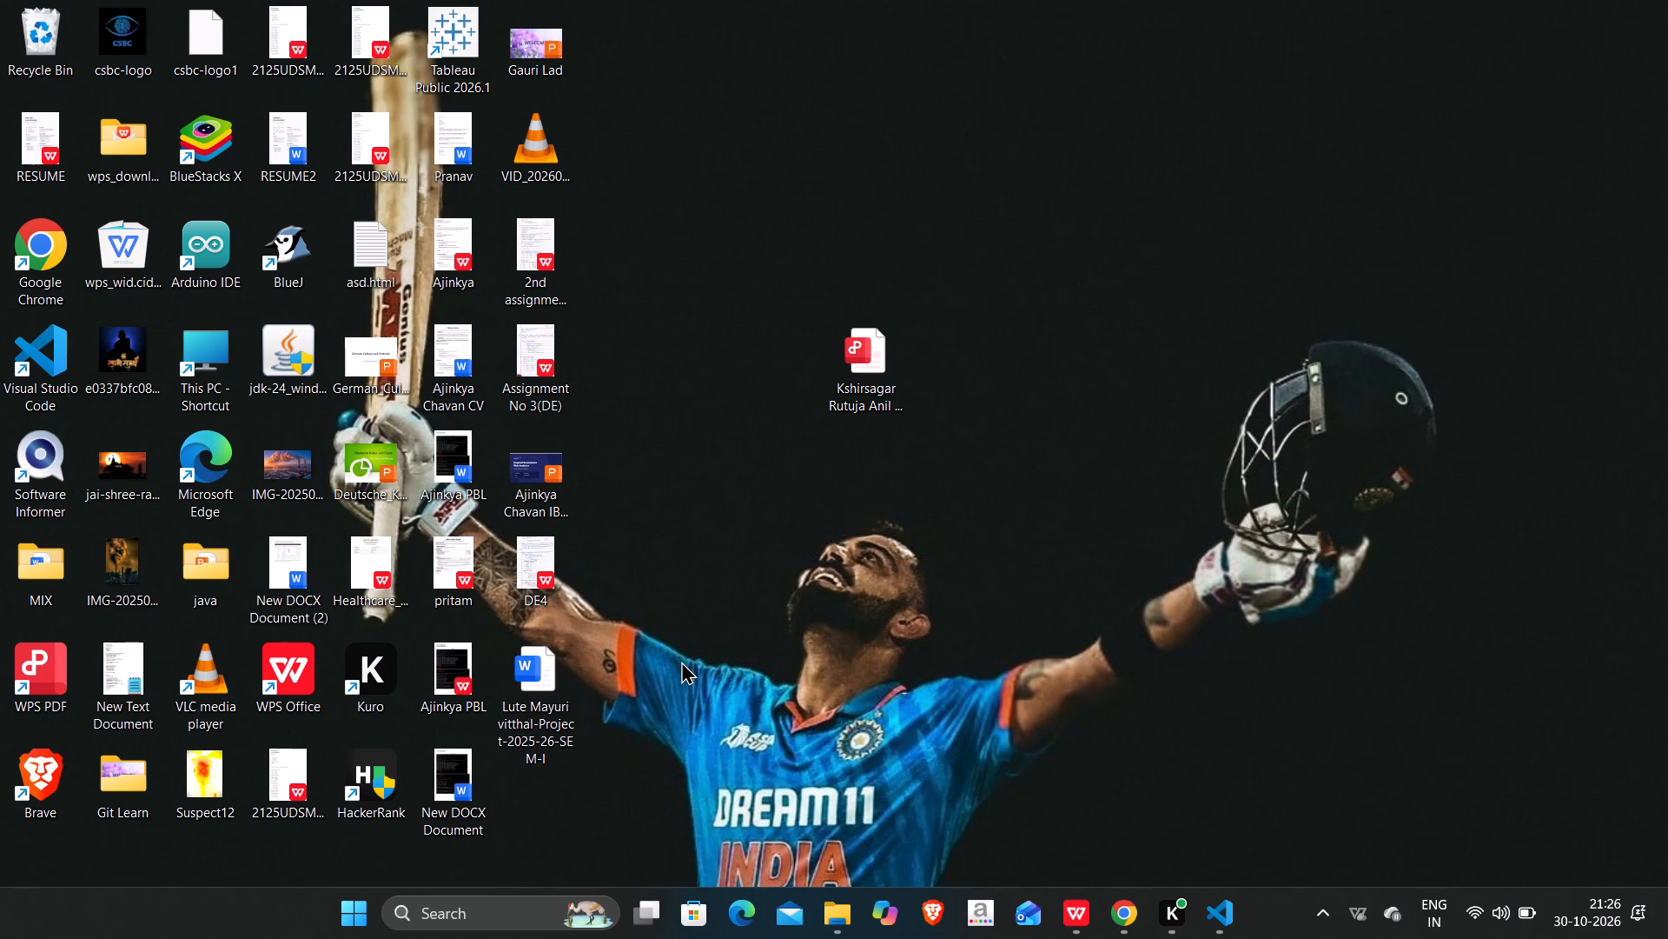
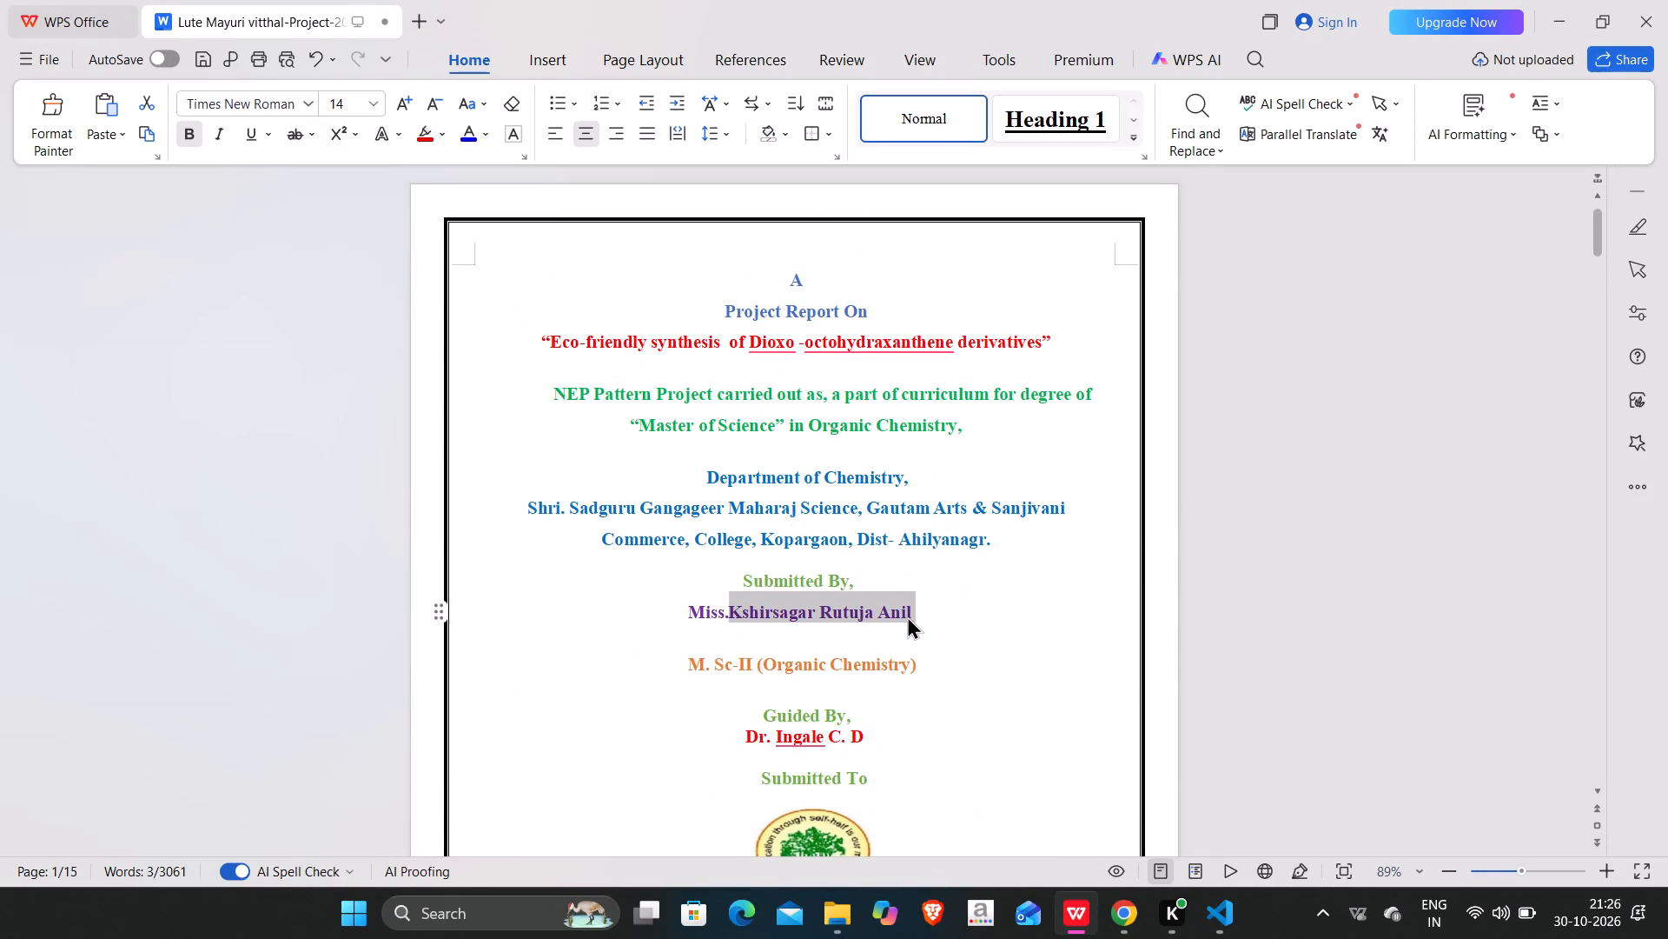
Replace the student's name after "Miss." on the cover page and in the Certificate paragraph with the copied student name.
{"action": "key", "text": "ctrl+v"}
{"action": "scroll", "coordinate": [850, 778], "scroll_direction": "down", "scroll_amount": 3}
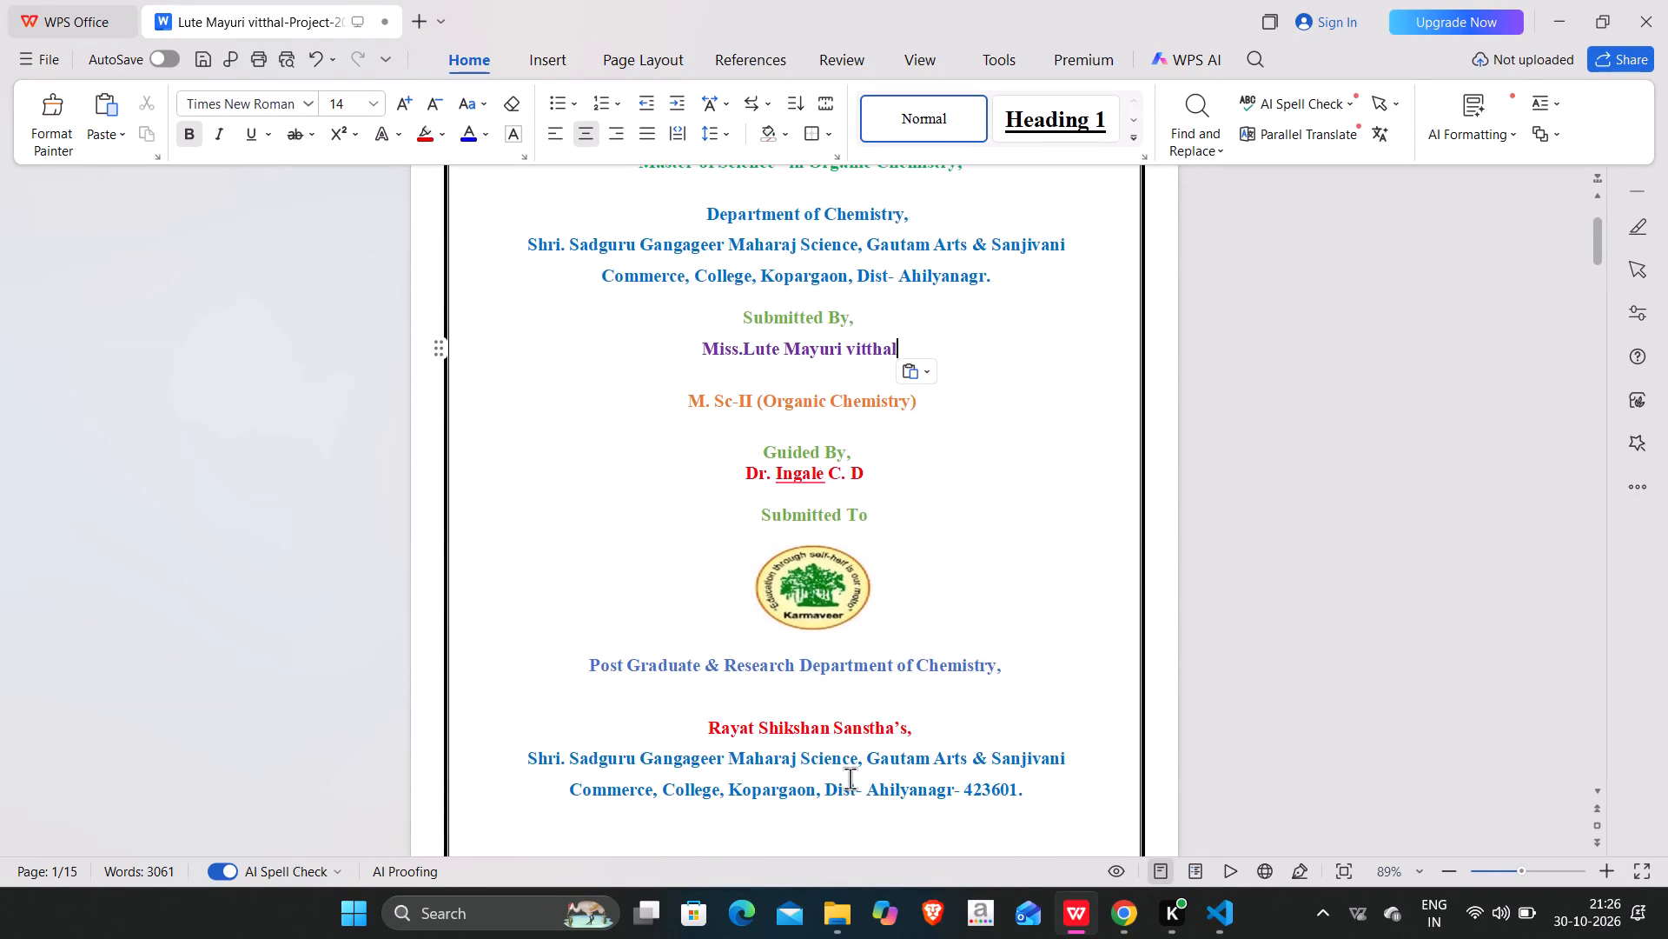
{"action": "scroll", "coordinate": [850, 778], "scroll_direction": "down", "scroll_amount": 7}
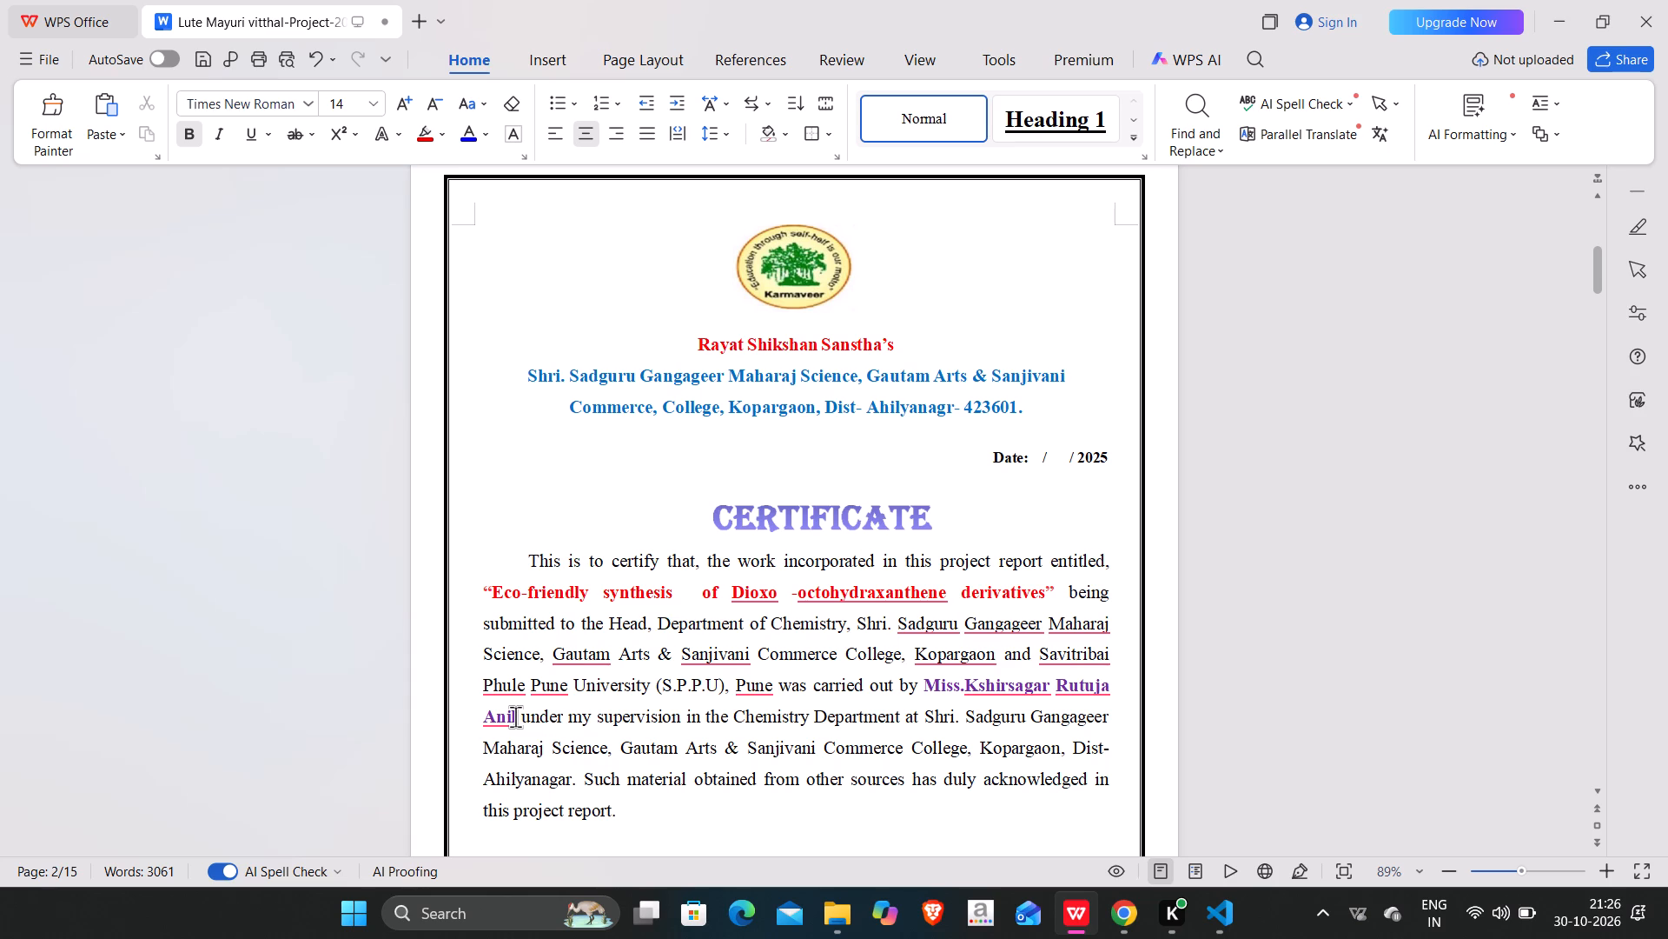
{"action": "left_click_drag", "start_coordinate": [515, 716], "coordinate": [983, 678]}
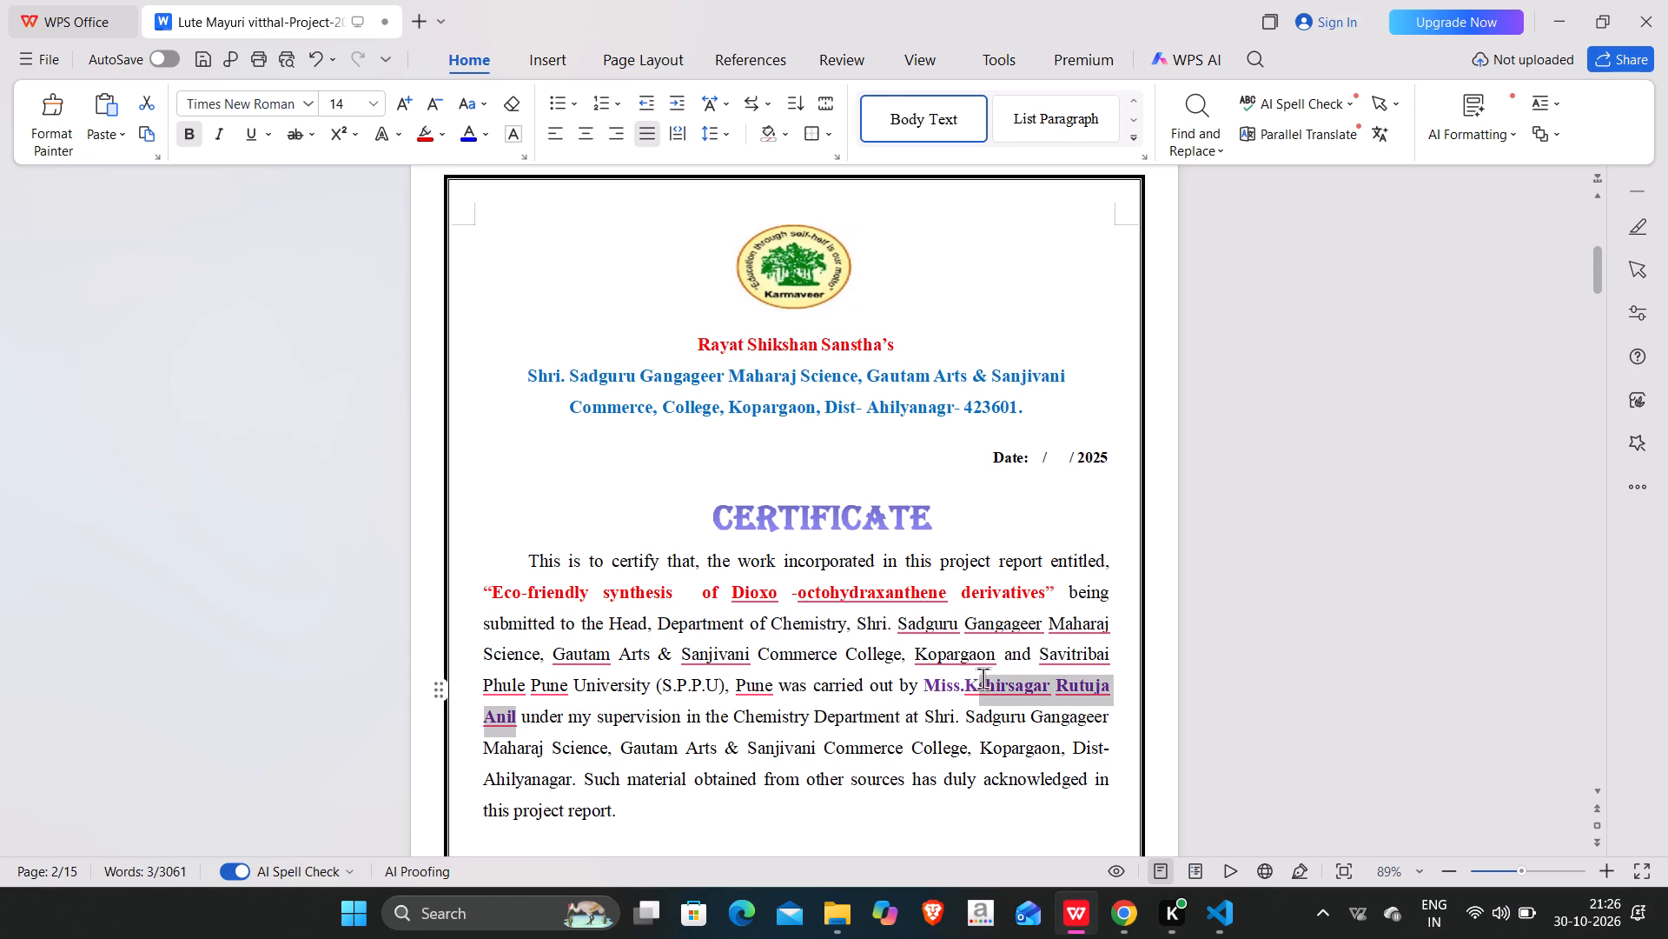
{"action": "left_click_drag", "start_coordinate": [983, 678], "coordinate": [968, 676]}
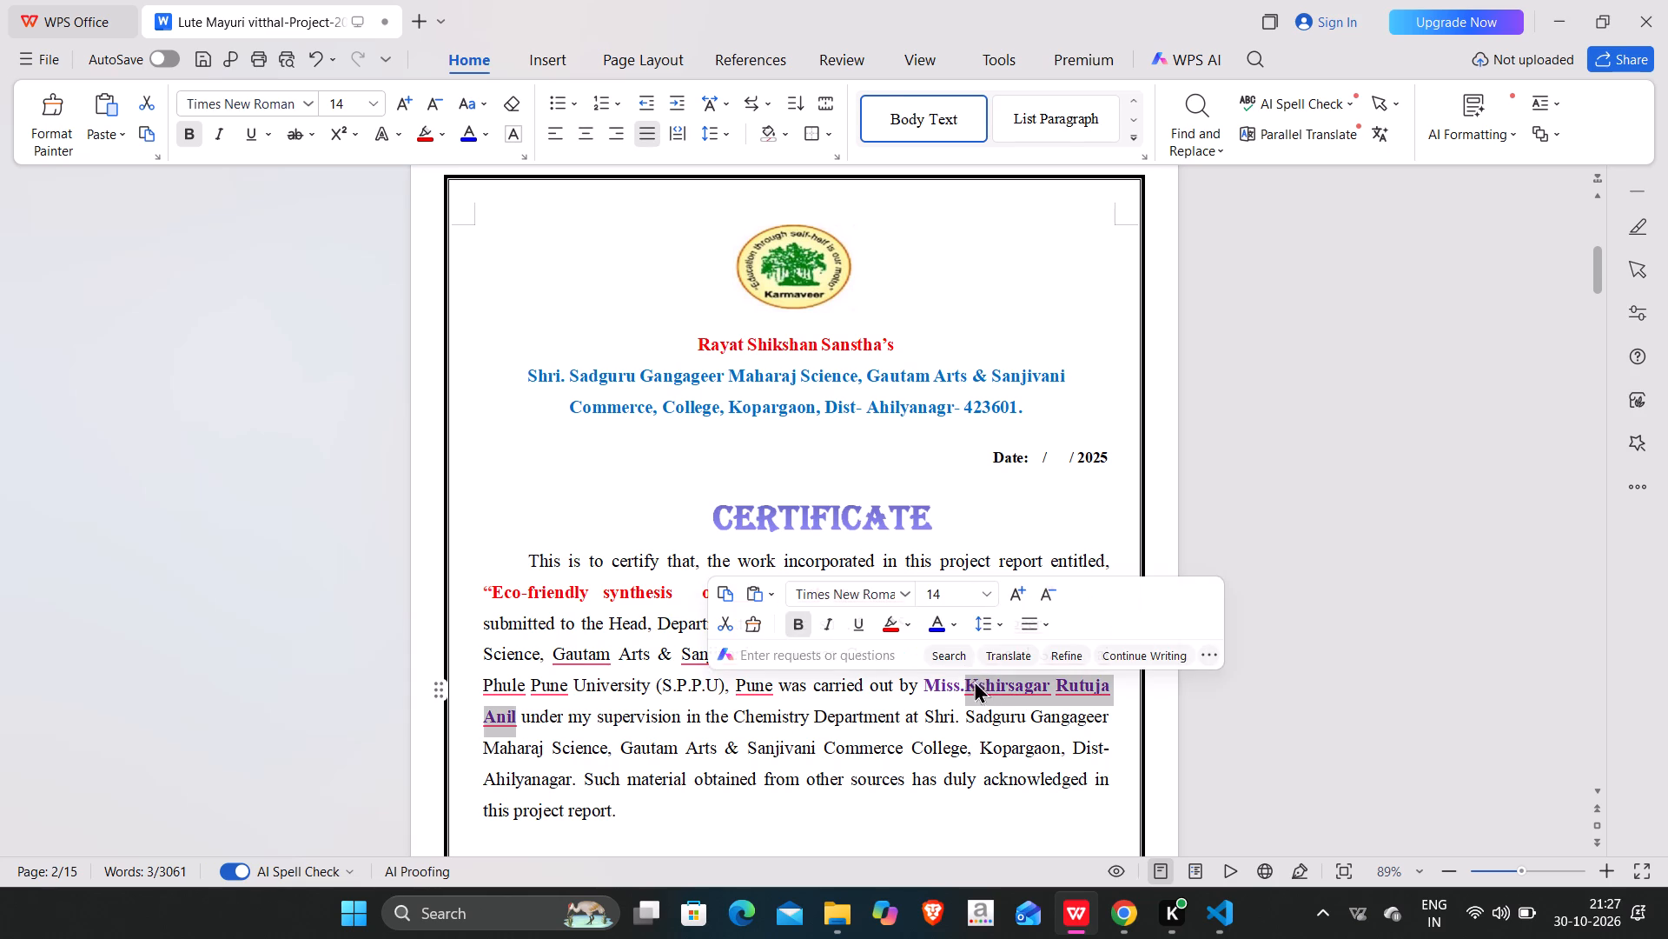
{"action": "key", "text": "ctrl+v"}
Replace the student's name after "Miss." in the signature block below the acknowledgement text with the copied student name.
{"action": "scroll", "coordinate": [1068, 734], "scroll_direction": "down", "scroll_amount": 5}
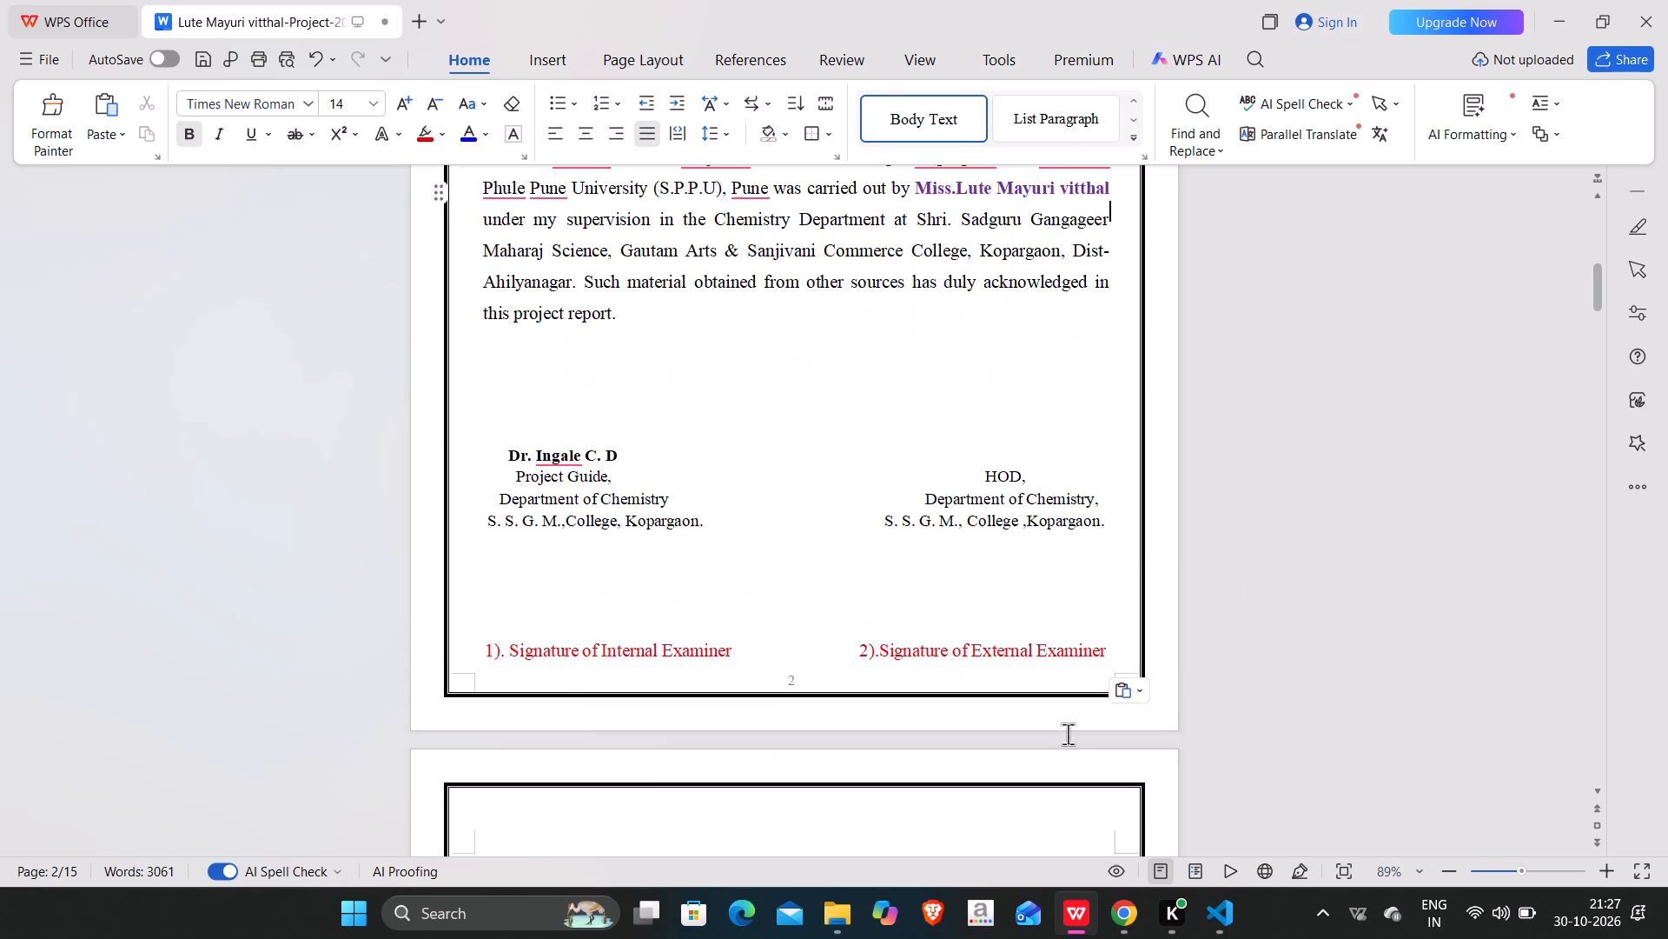
{"action": "scroll", "coordinate": [1068, 734], "scroll_direction": "down", "scroll_amount": 10}
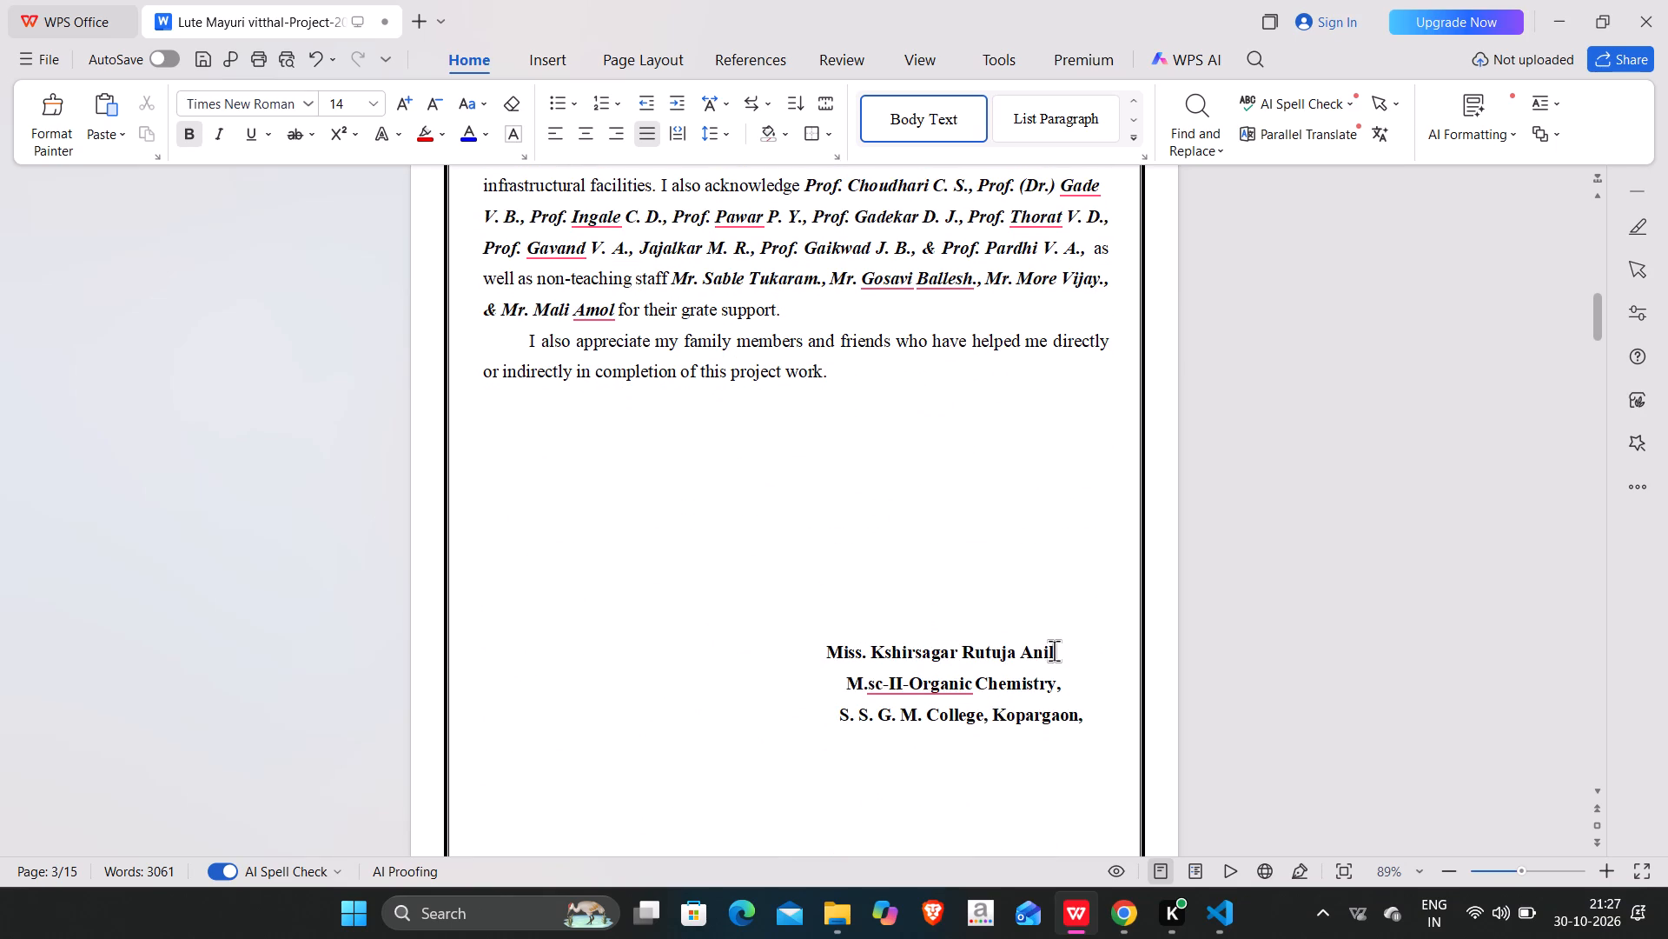
{"action": "left_click_drag", "start_coordinate": [1054, 650], "coordinate": [878, 645]}
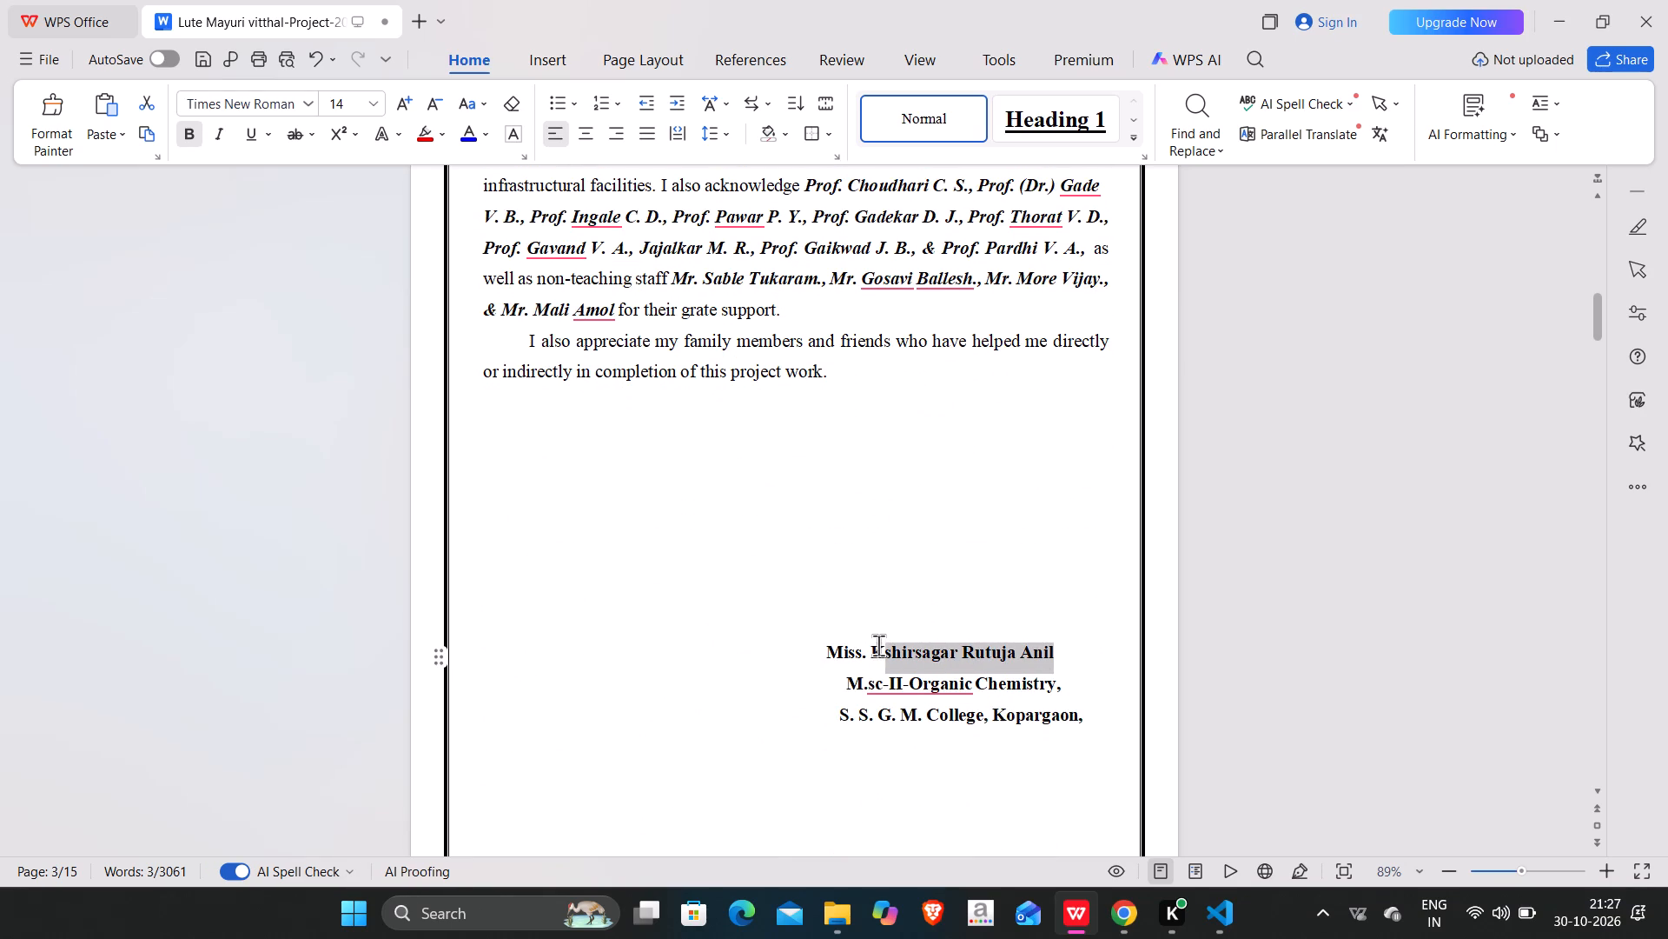
{"action": "left_click_drag", "start_coordinate": [878, 645], "coordinate": [871, 646]}
{"action": "key", "text": "ctrl+v"}
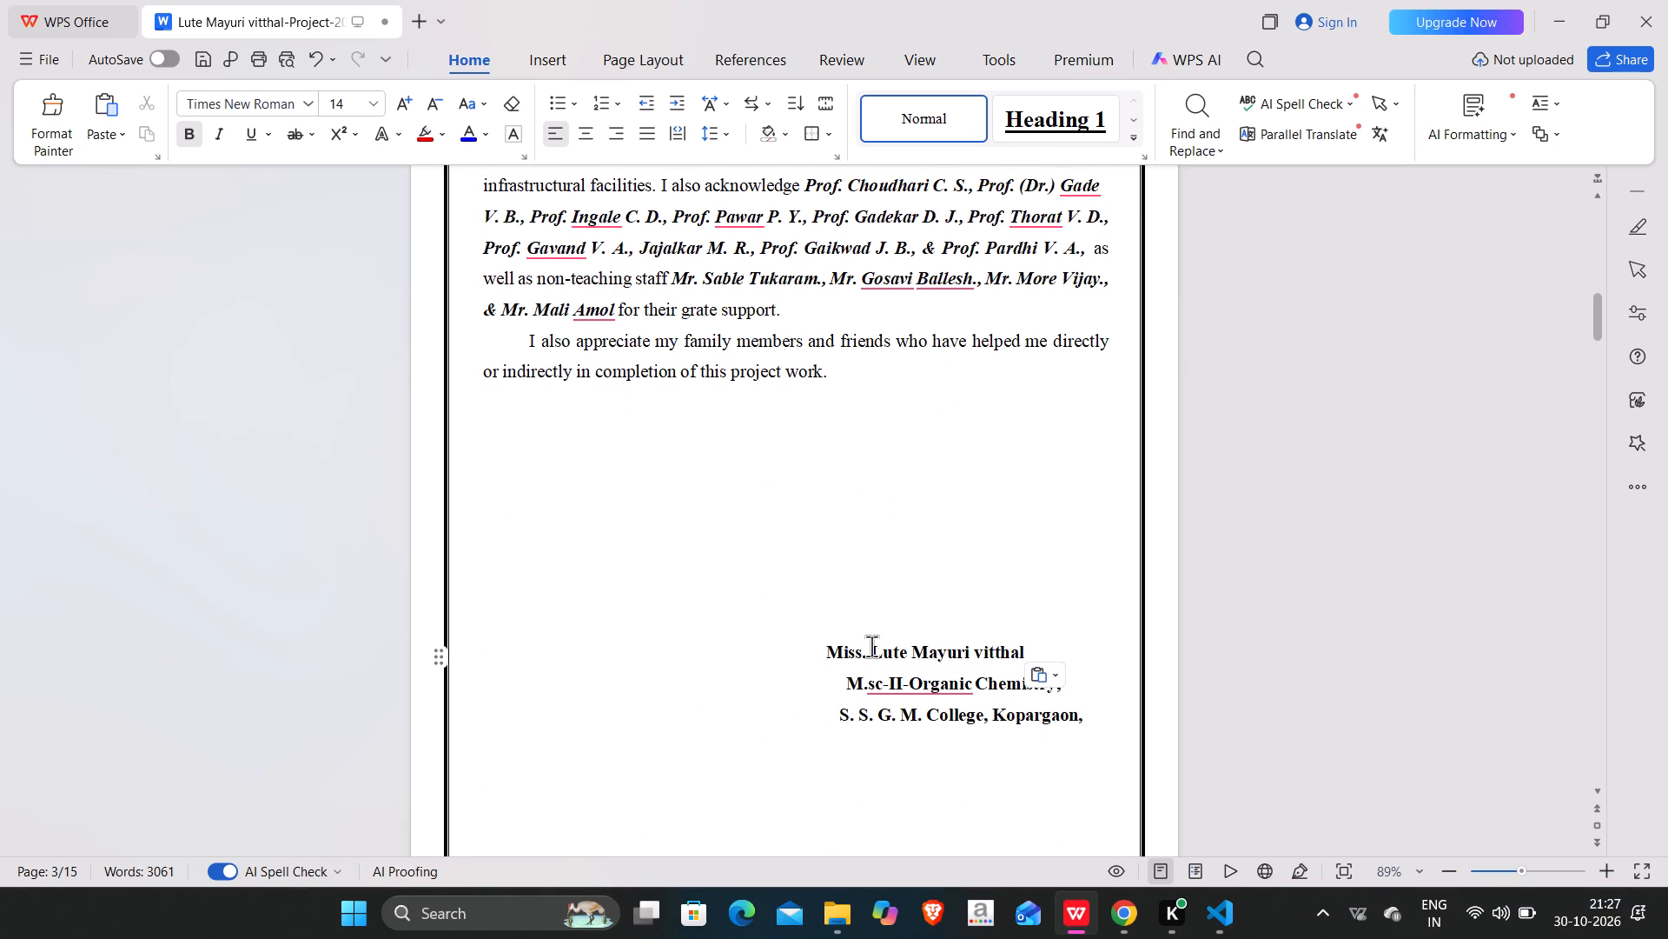
Save the report to the Desktop in PDF format, with the copied student name preceding "-Project-2025-26-SEM-I" in the file name.
{"action": "scroll", "coordinate": [871, 646], "scroll_direction": "right", "scroll_amount": 1}
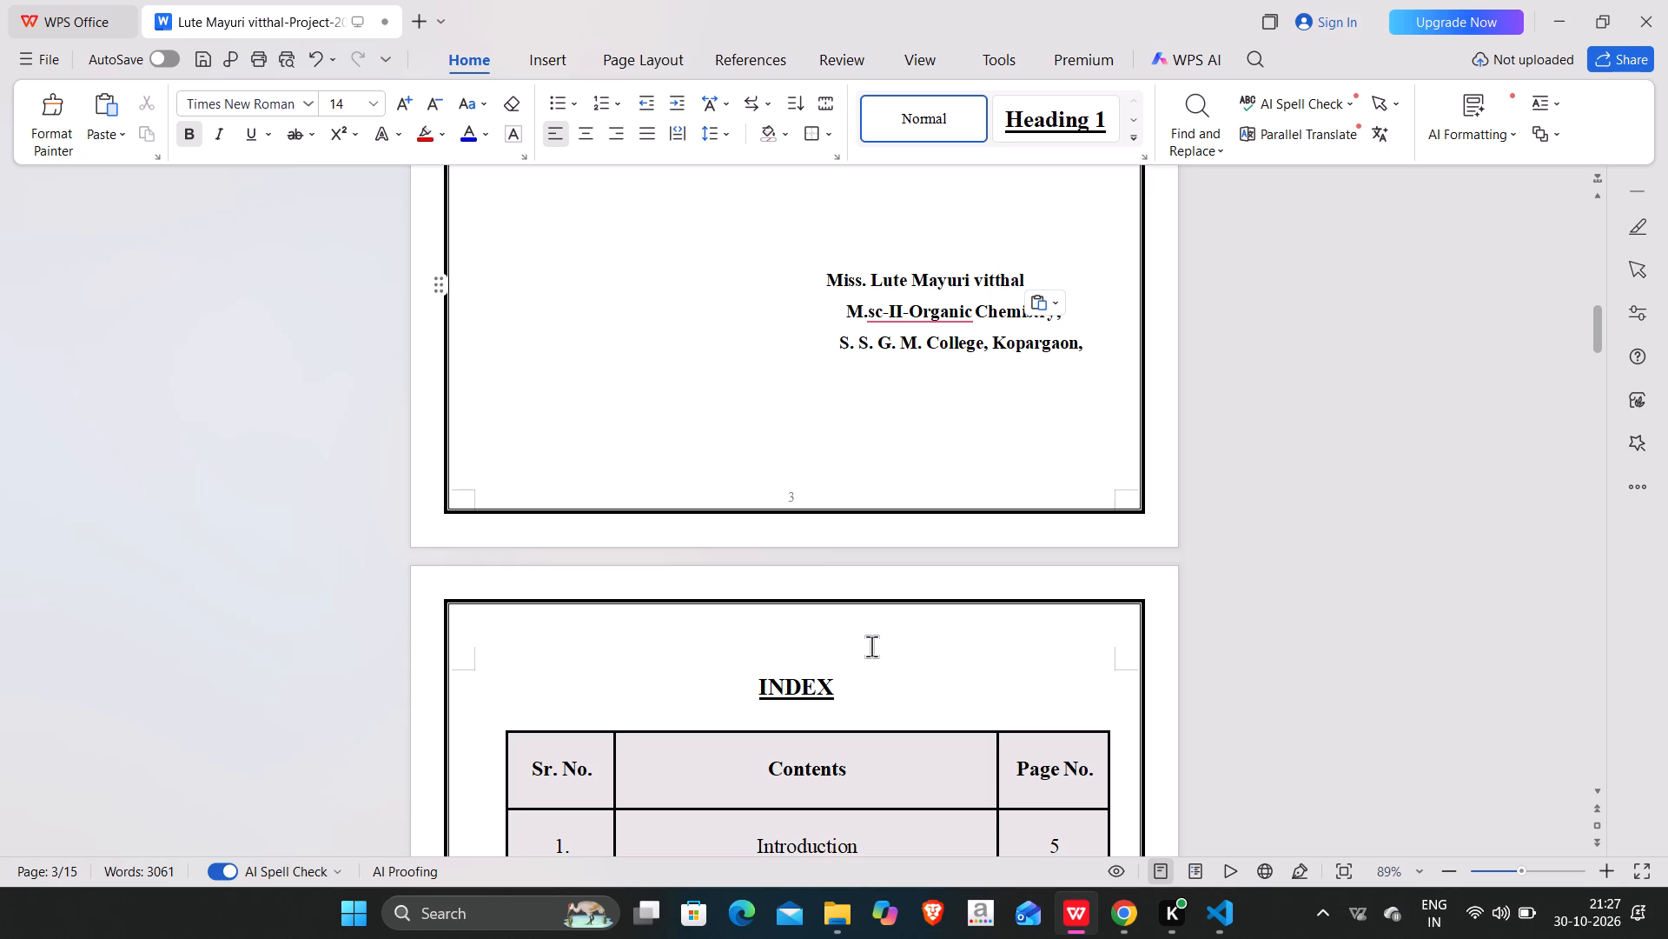
{"action": "scroll", "coordinate": [871, 646], "scroll_direction": "right", "scroll_amount": 1}
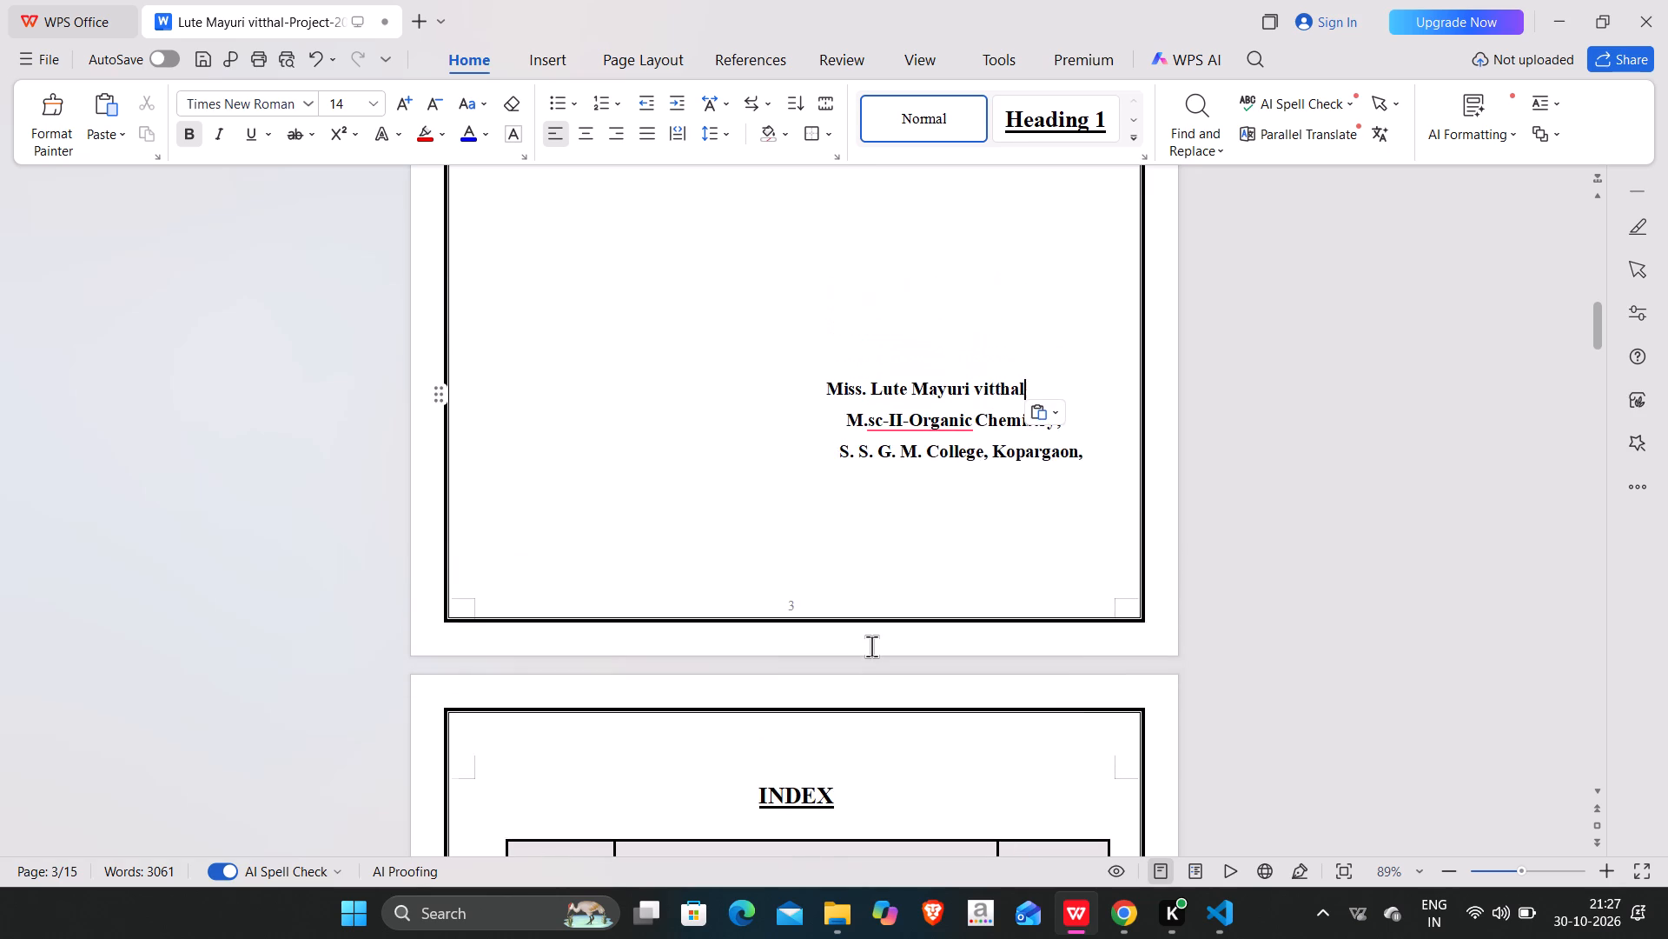
{"action": "scroll", "coordinate": [871, 646], "scroll_direction": "right", "scroll_amount": 1}
{"action": "scroll", "coordinate": [871, 646], "scroll_direction": "up", "scroll_amount": 9}
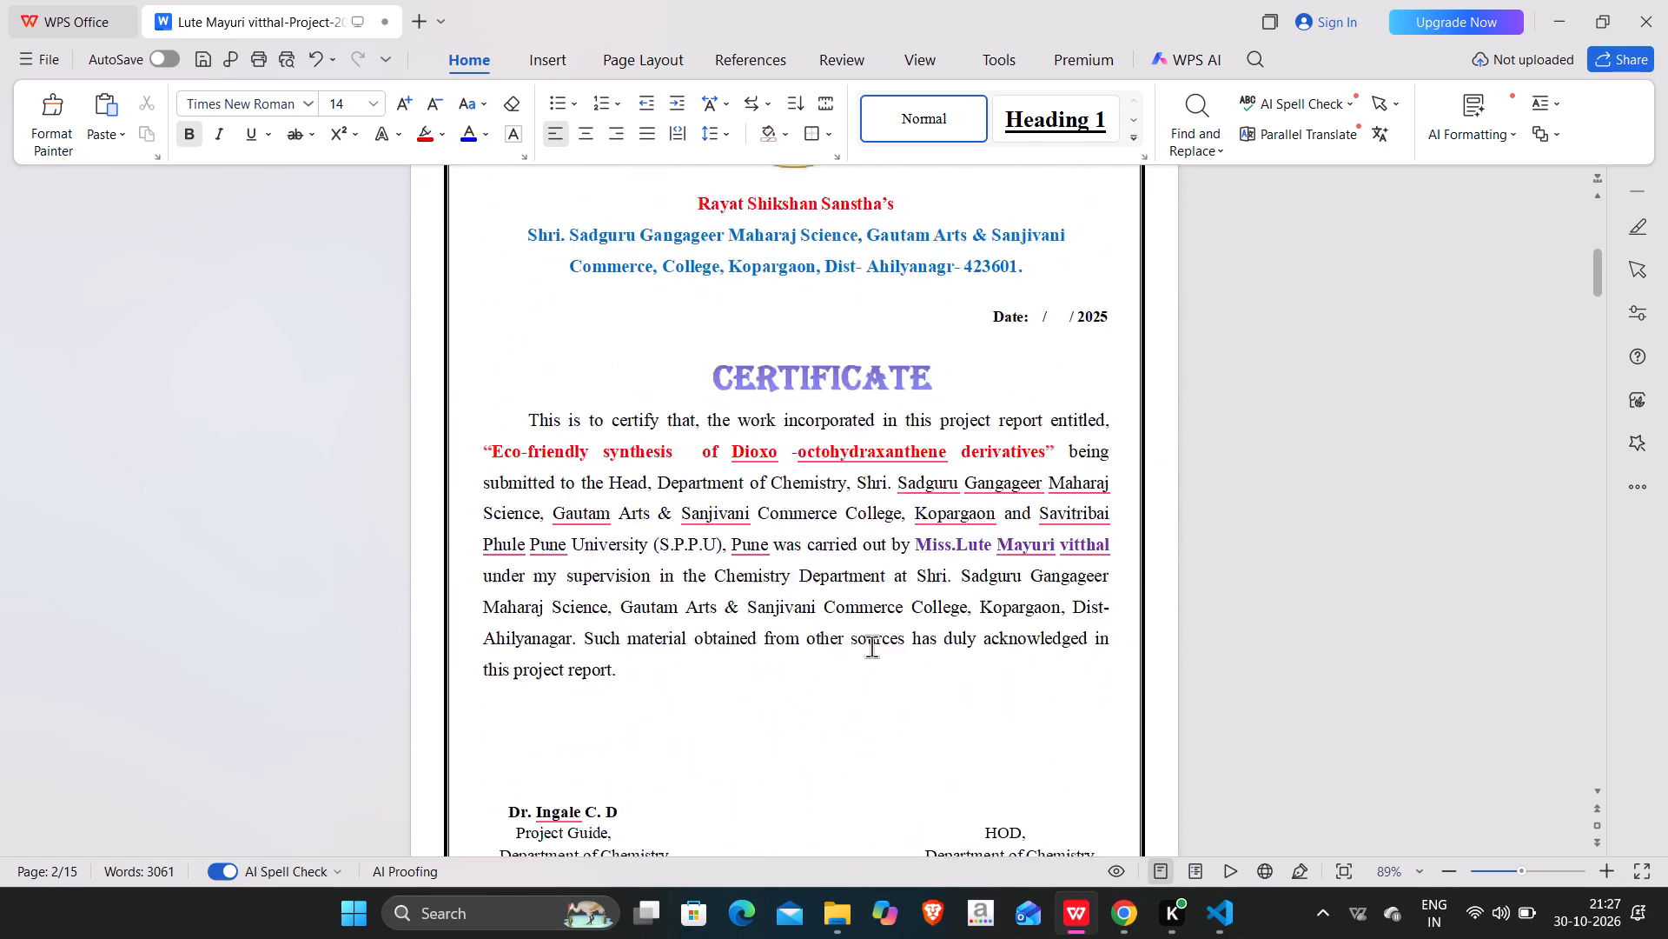
{"action": "scroll", "coordinate": [871, 646], "scroll_direction": "up", "scroll_amount": 7}
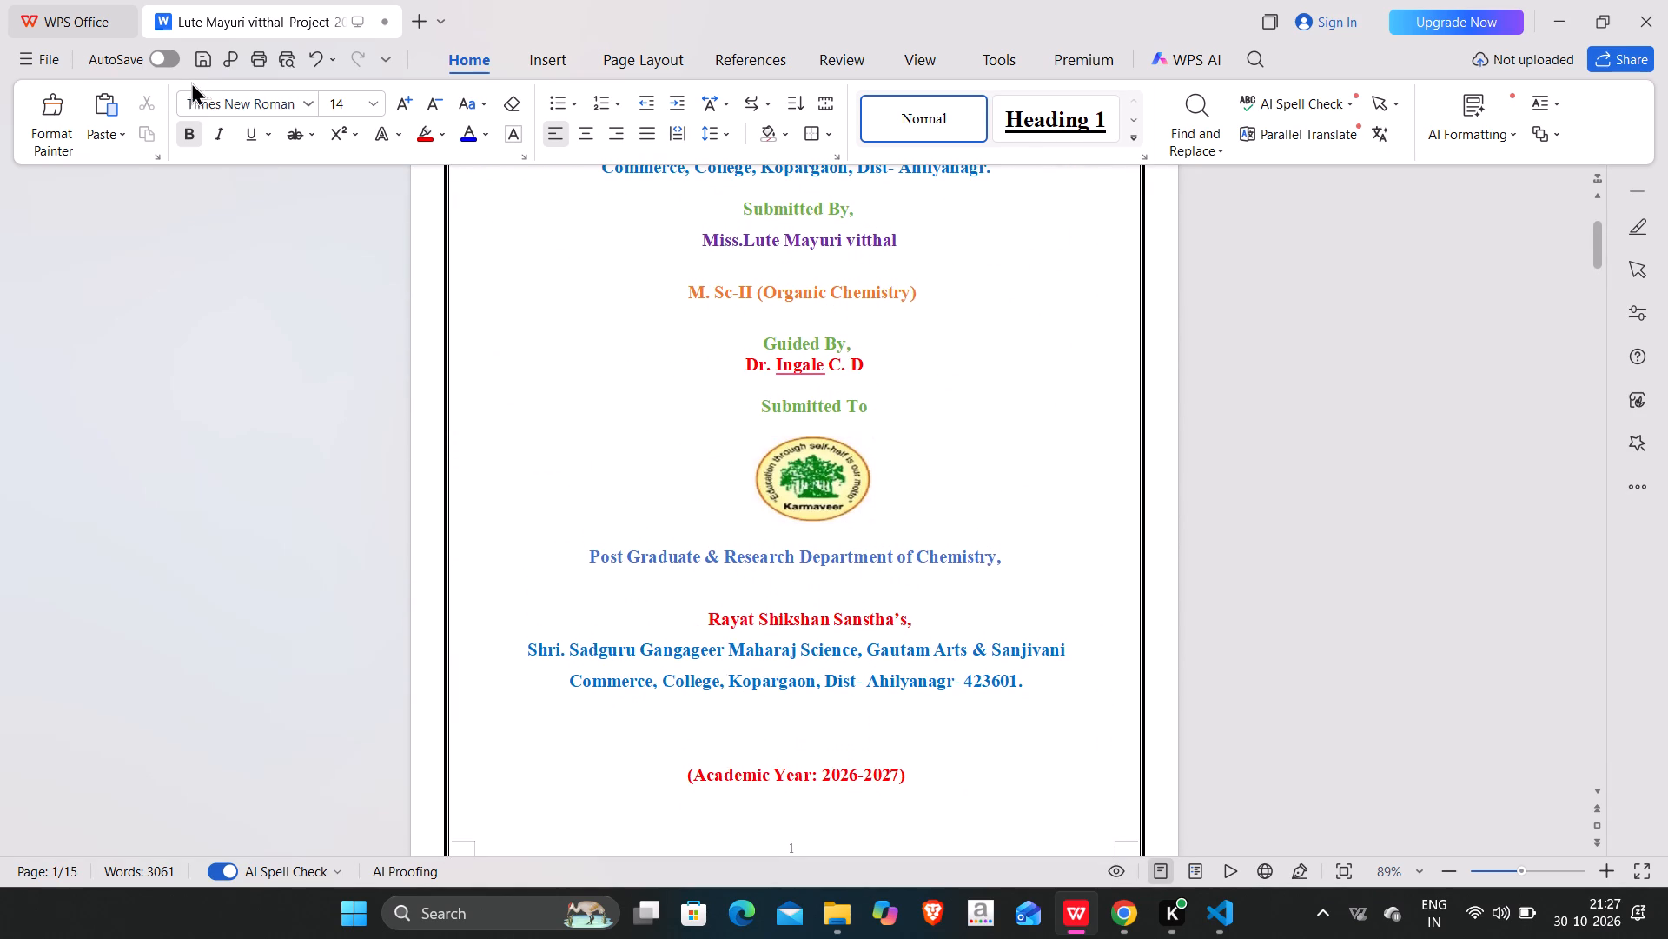
{"action": "left_click", "coordinate": [49, 68]}
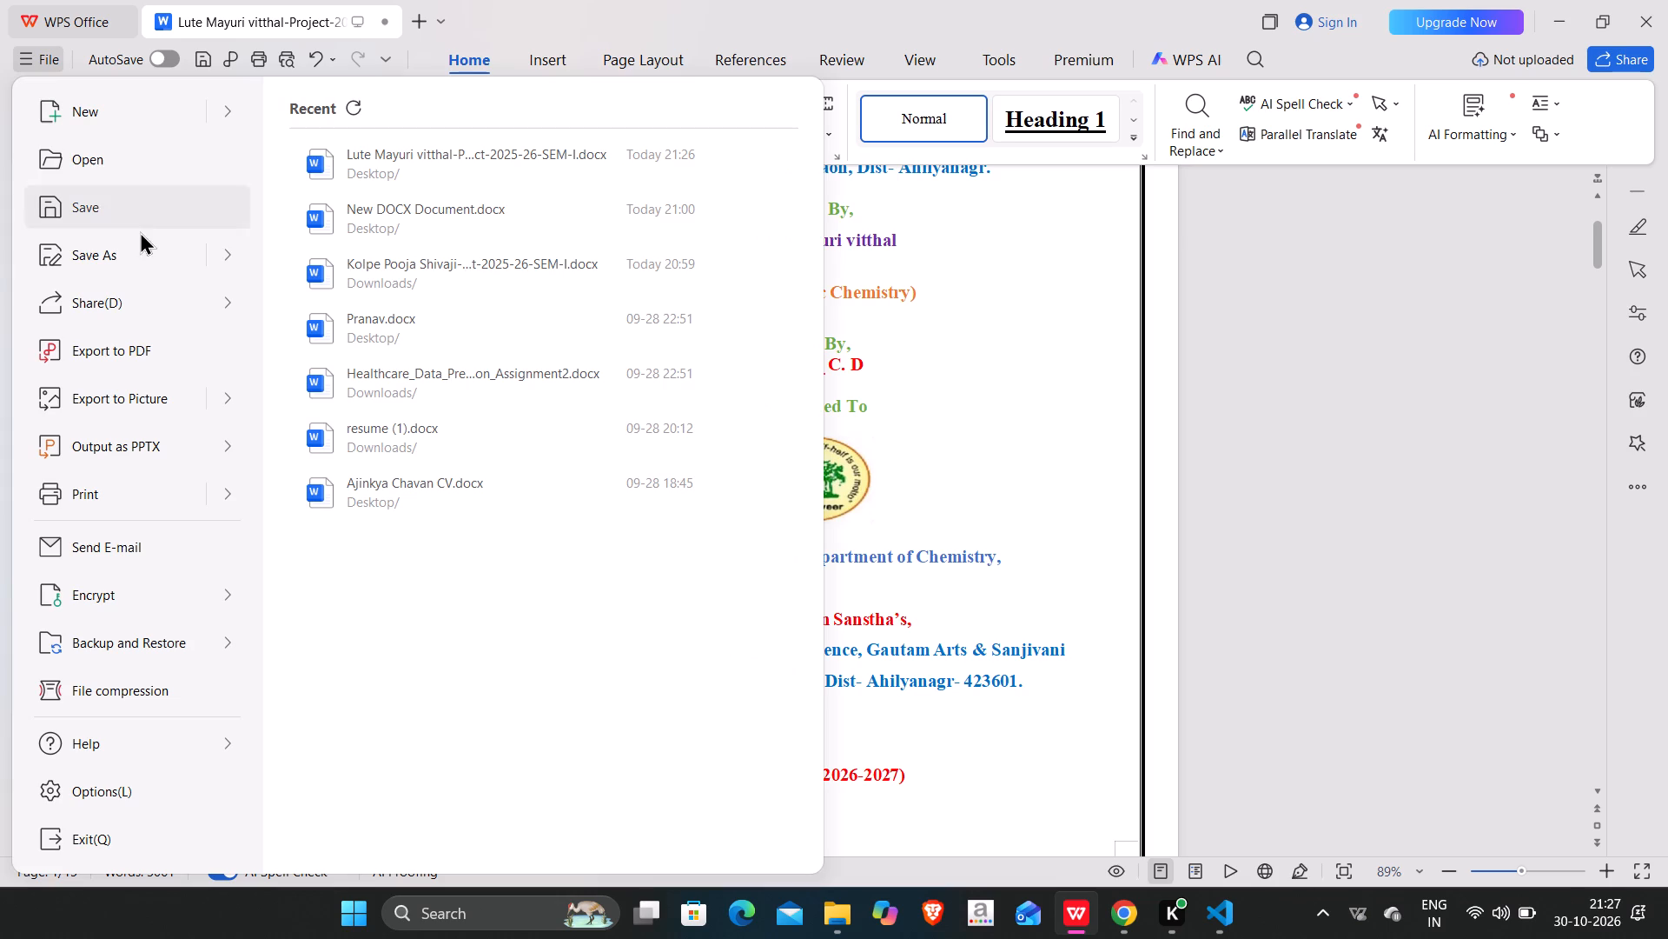
{"action": "left_click", "coordinate": [115, 263]}
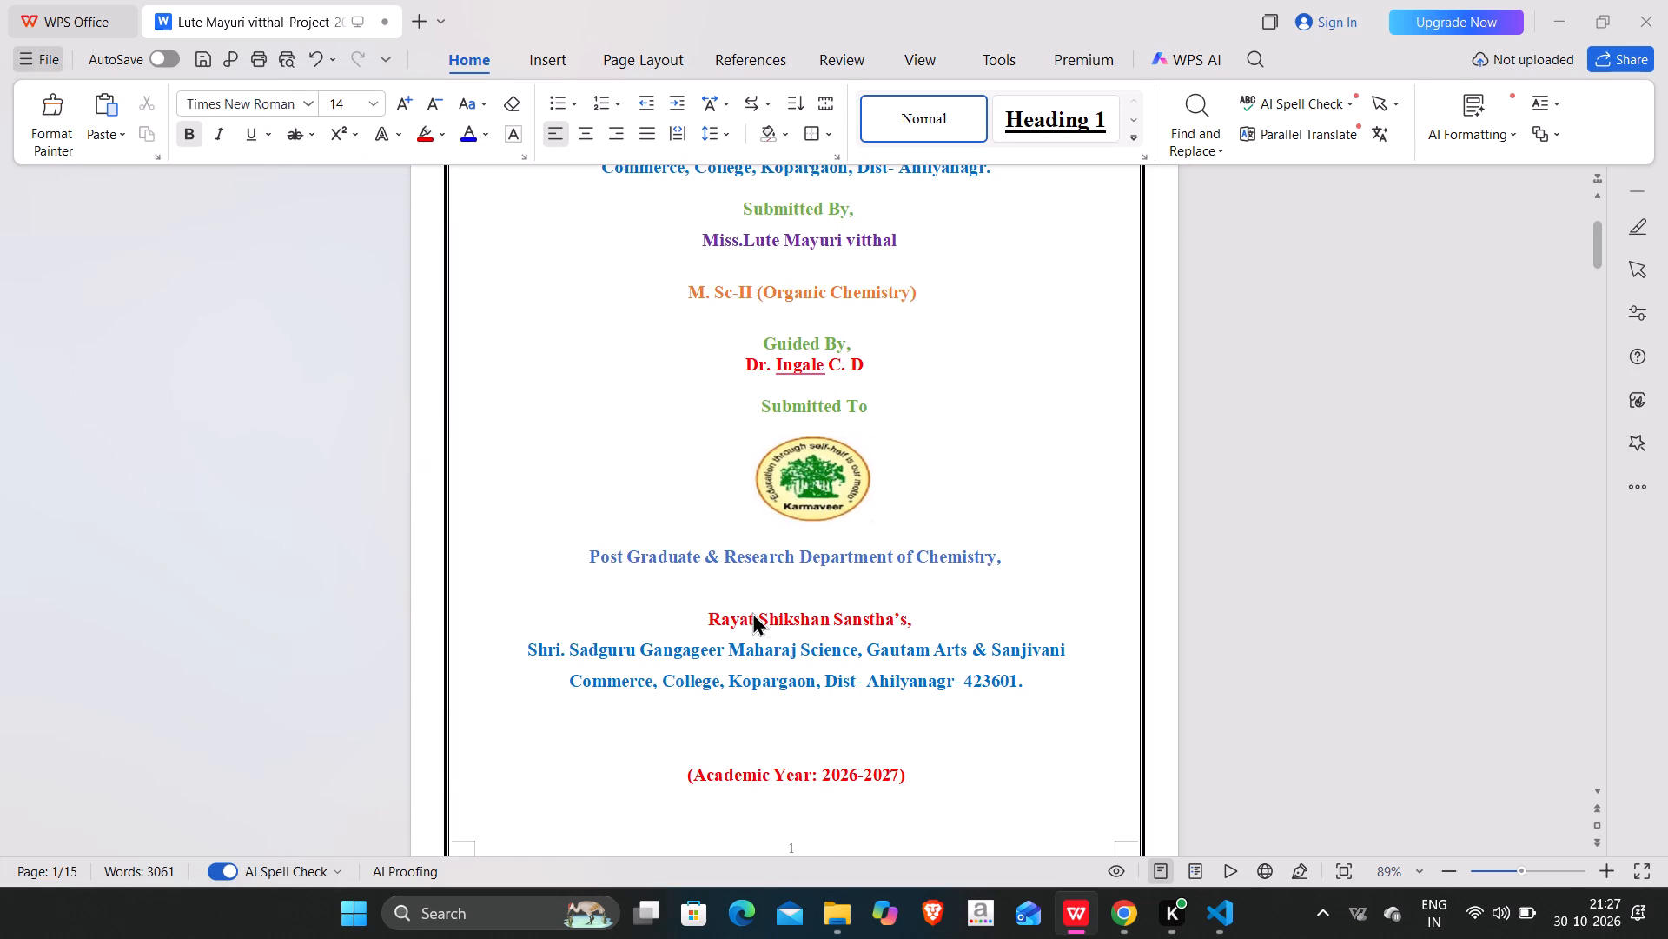
{"action": "left_click_drag", "start_coordinate": [844, 585], "coordinate": [688, 600]}
{"action": "key", "text": "ctrl+v"}
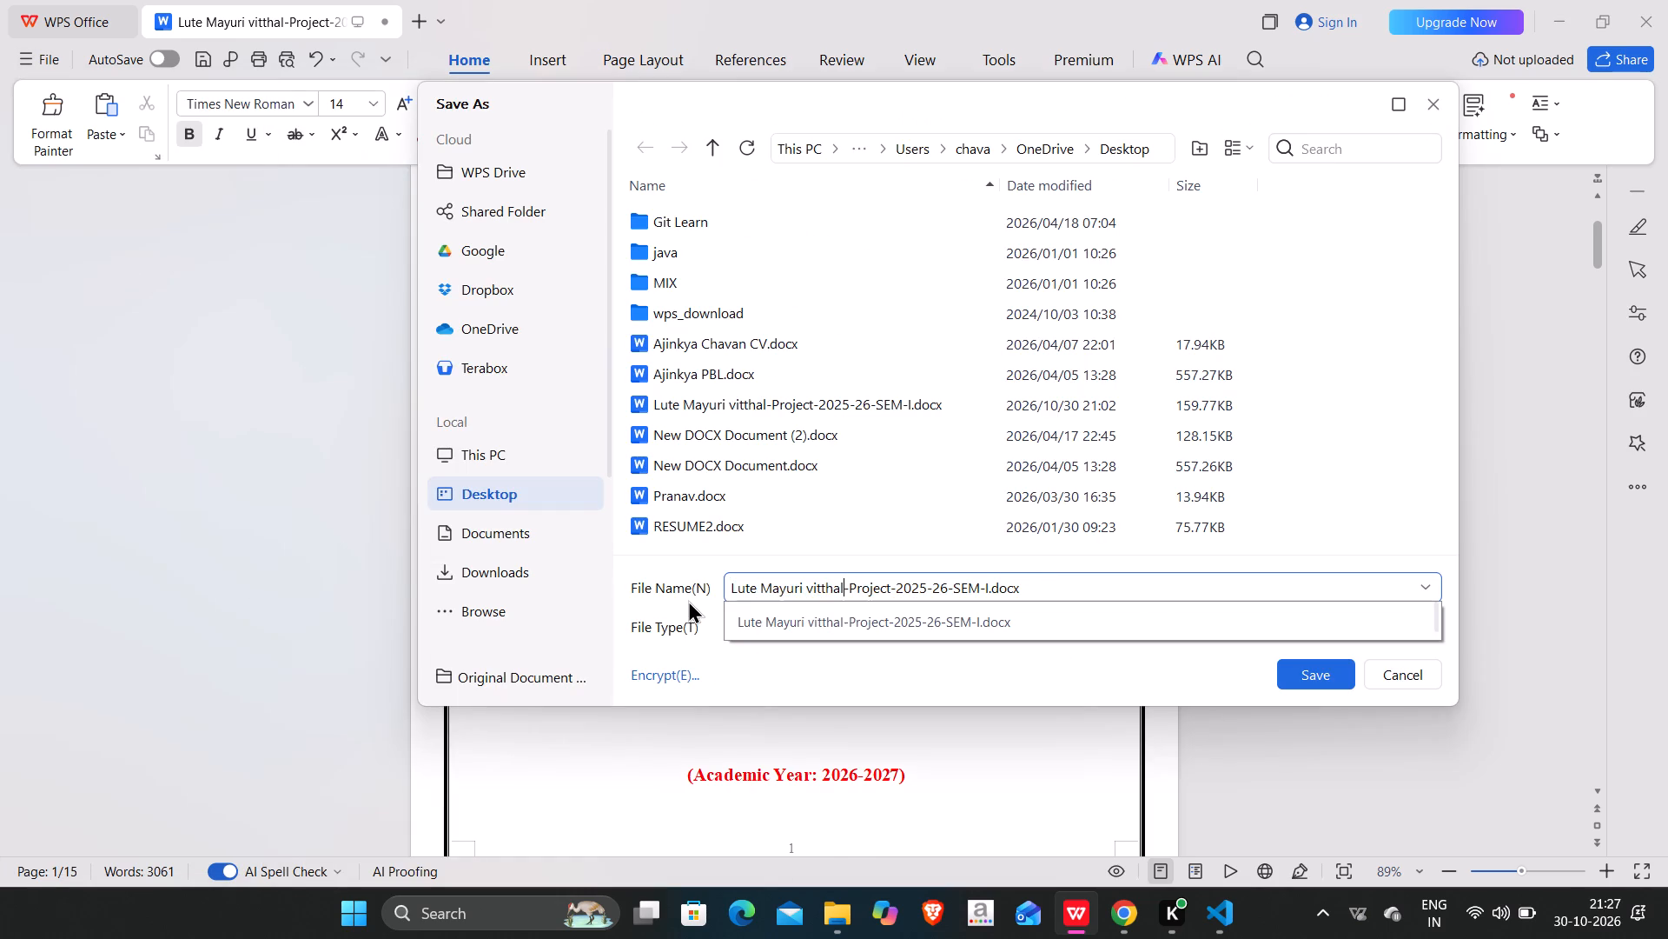
{"action": "left_click_drag", "start_coordinate": [802, 679], "coordinate": [834, 657]}
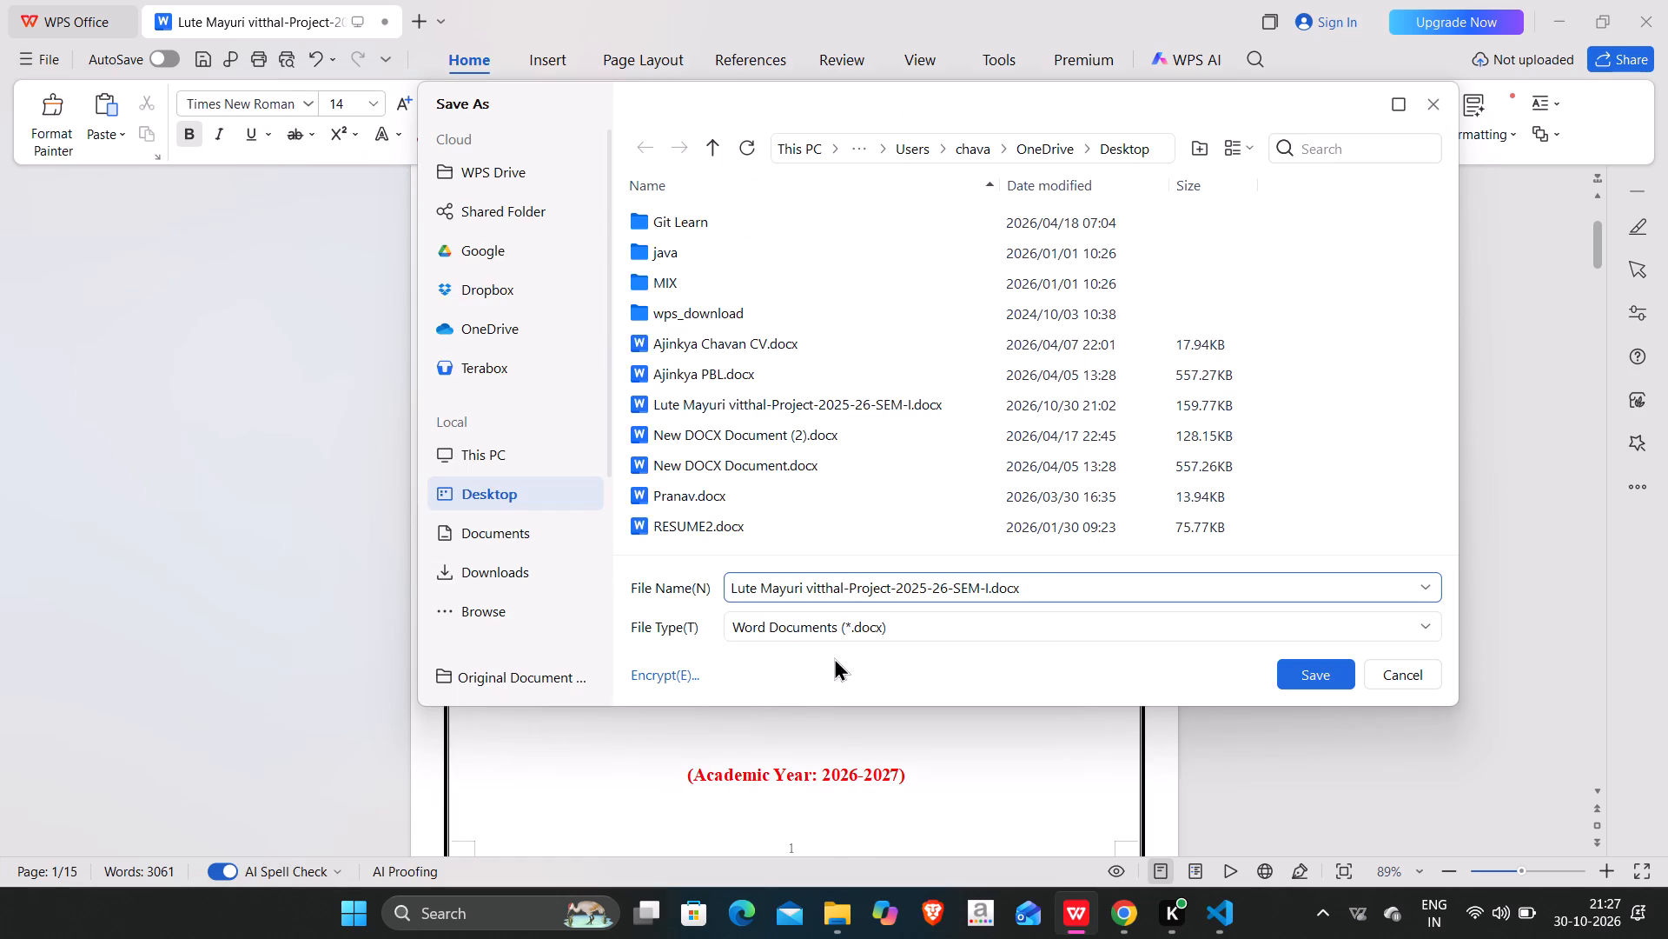
{"action": "left_click_drag", "start_coordinate": [834, 657], "coordinate": [856, 637]}
{"action": "left_click", "coordinate": [856, 637]}
{"action": "scroll", "coordinate": [857, 703], "scroll_direction": "down", "scroll_amount": 4}
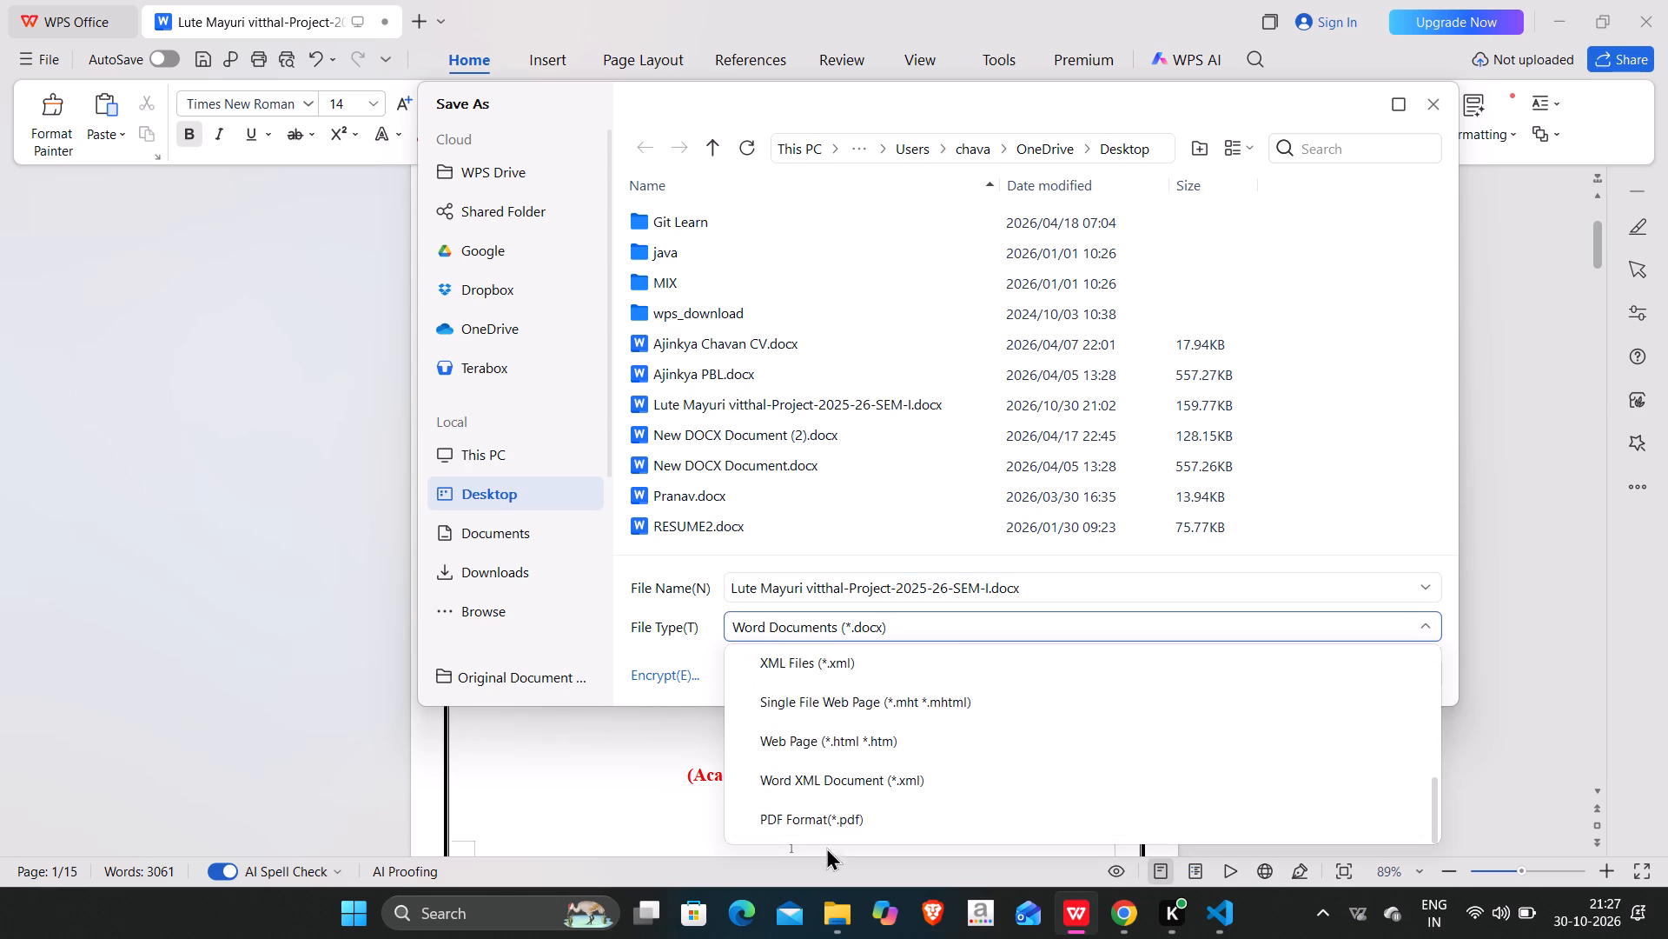
{"action": "left_click", "coordinate": [816, 827]}
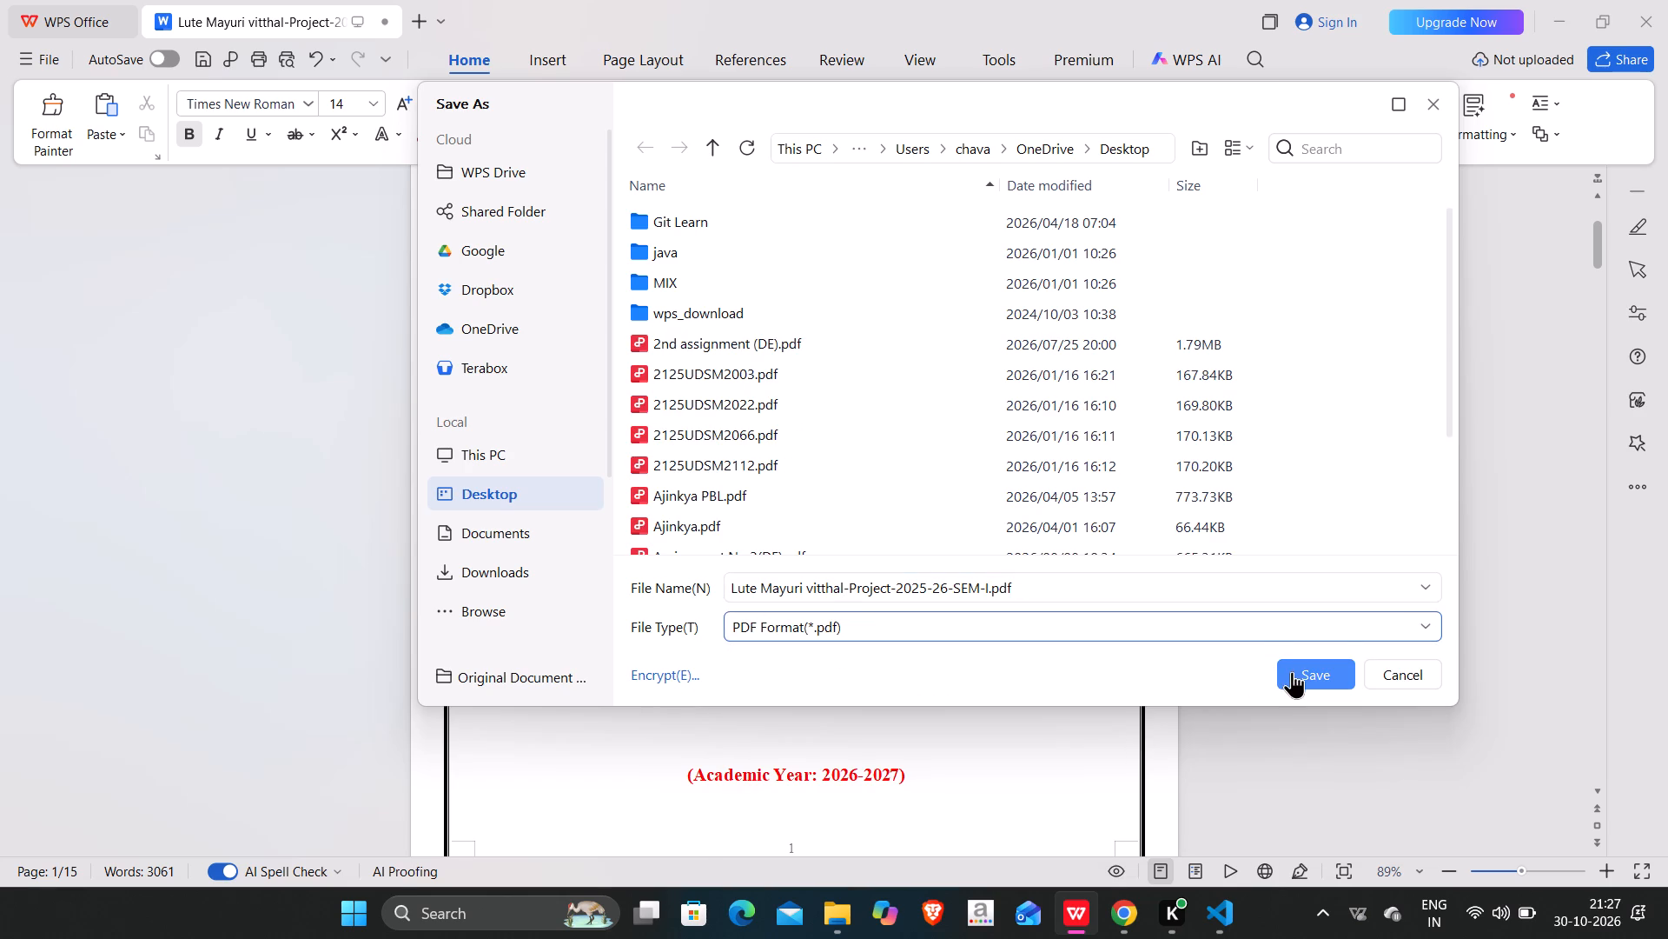
{"action": "left_click", "coordinate": [1292, 671]}
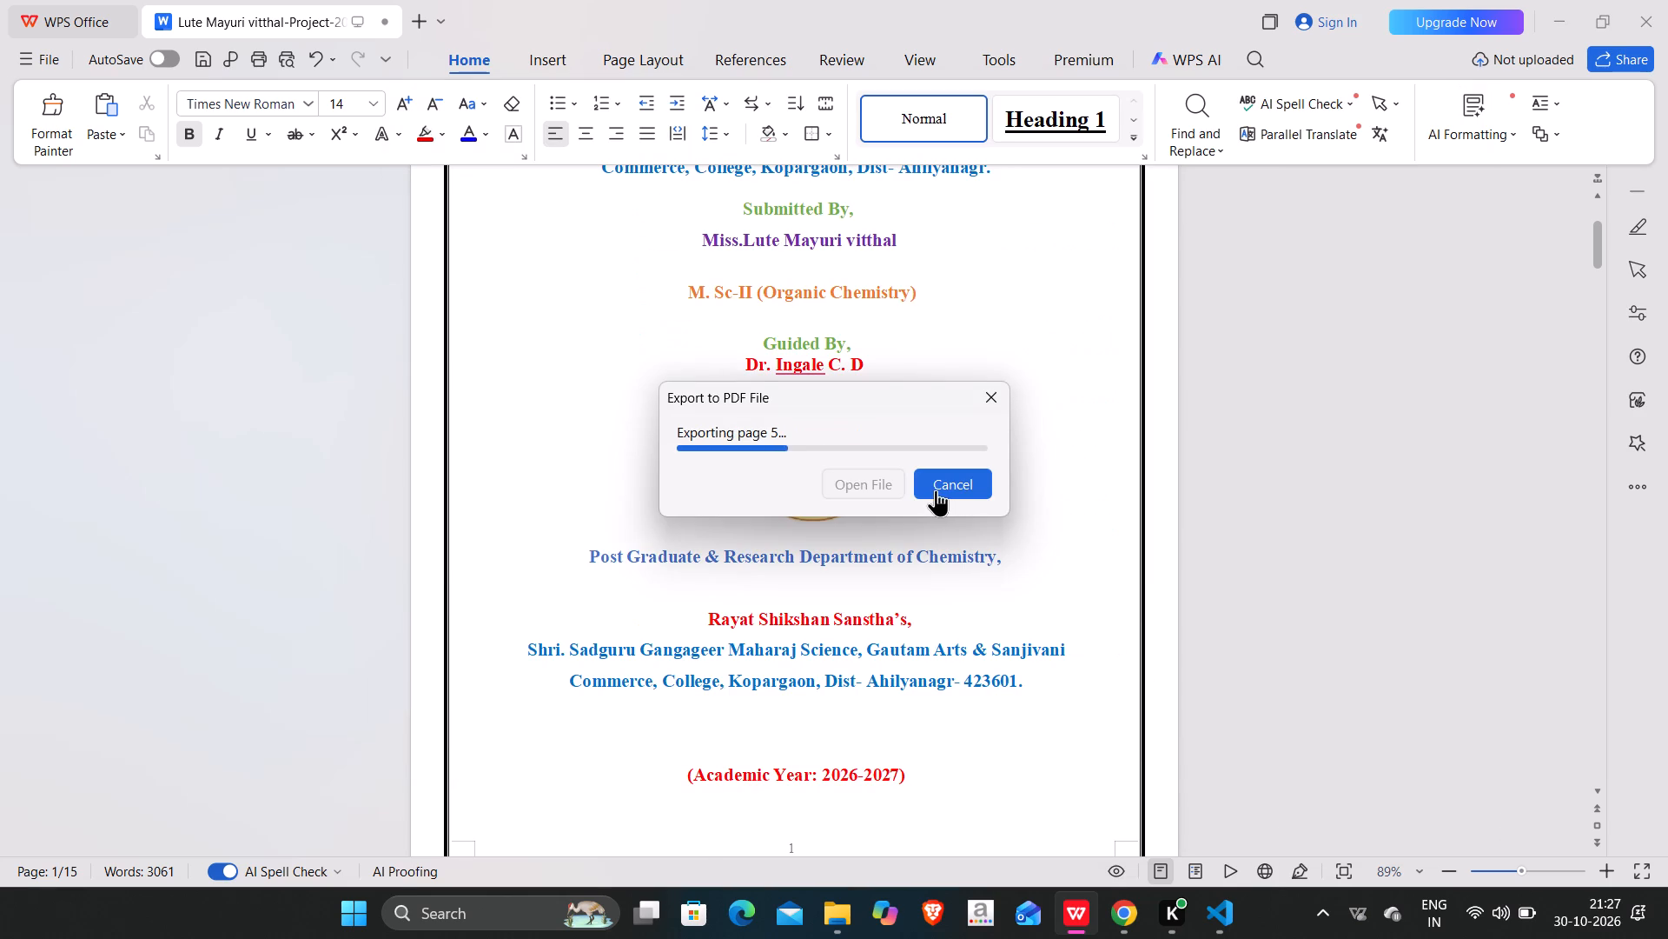
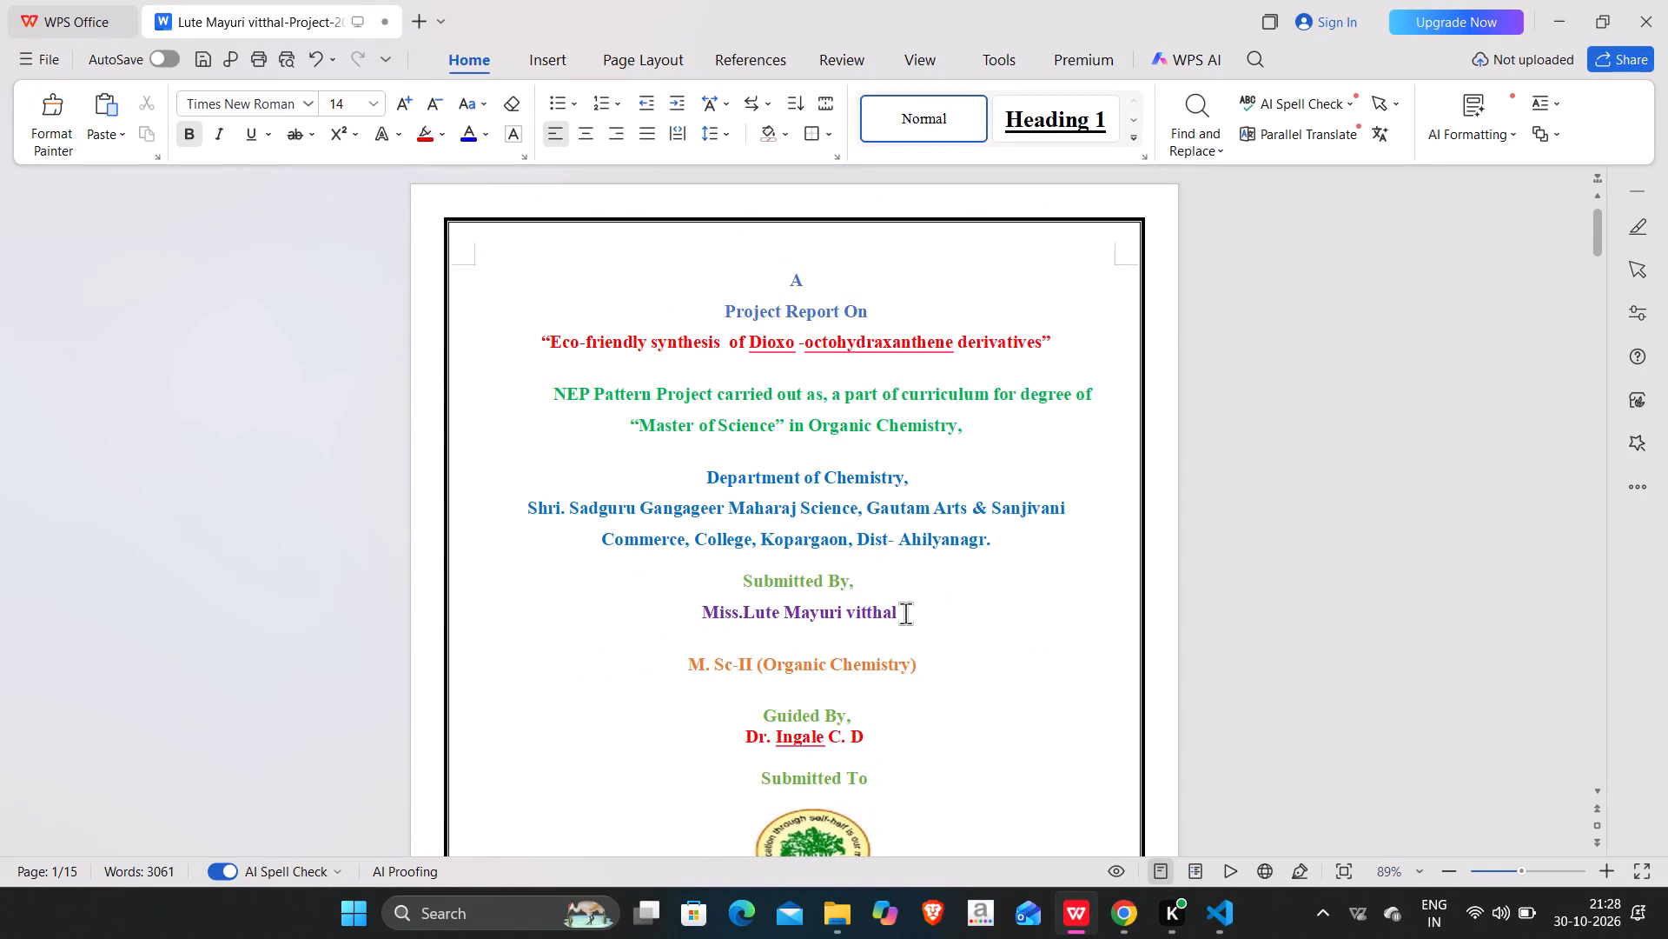
Replace the student's name after "Miss." on the cover page with the copied student name, preceded by a space.
{"action": "left_click_drag", "start_coordinate": [905, 613], "coordinate": [745, 612]}
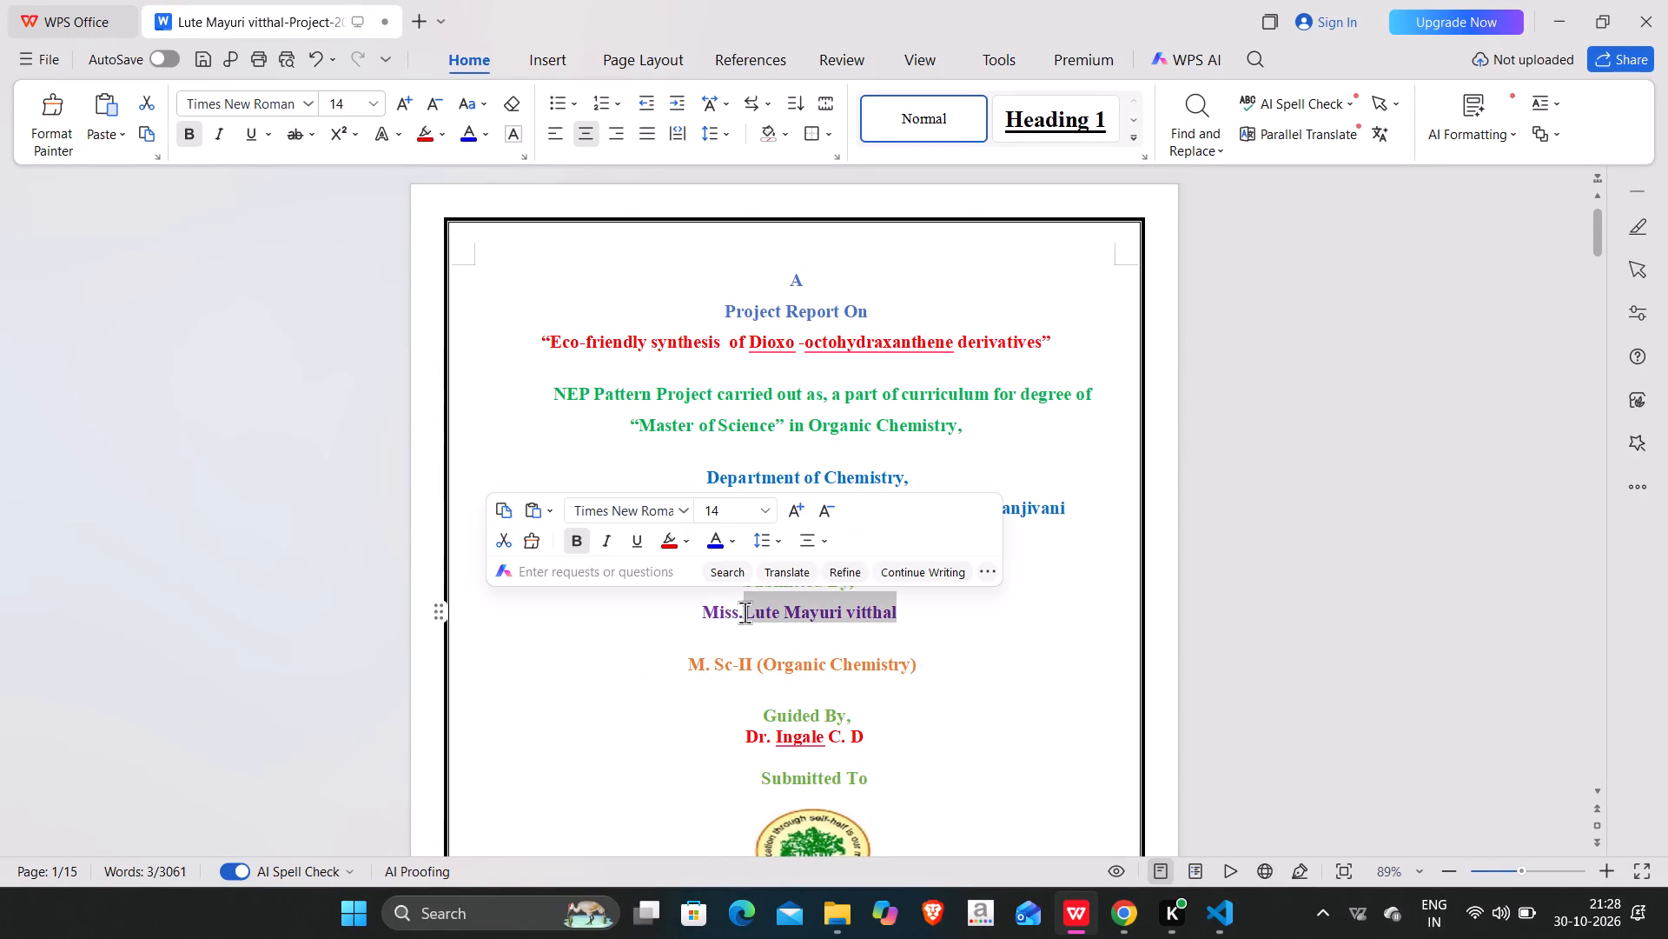
{"action": "key", "text": "ctrl+v"}
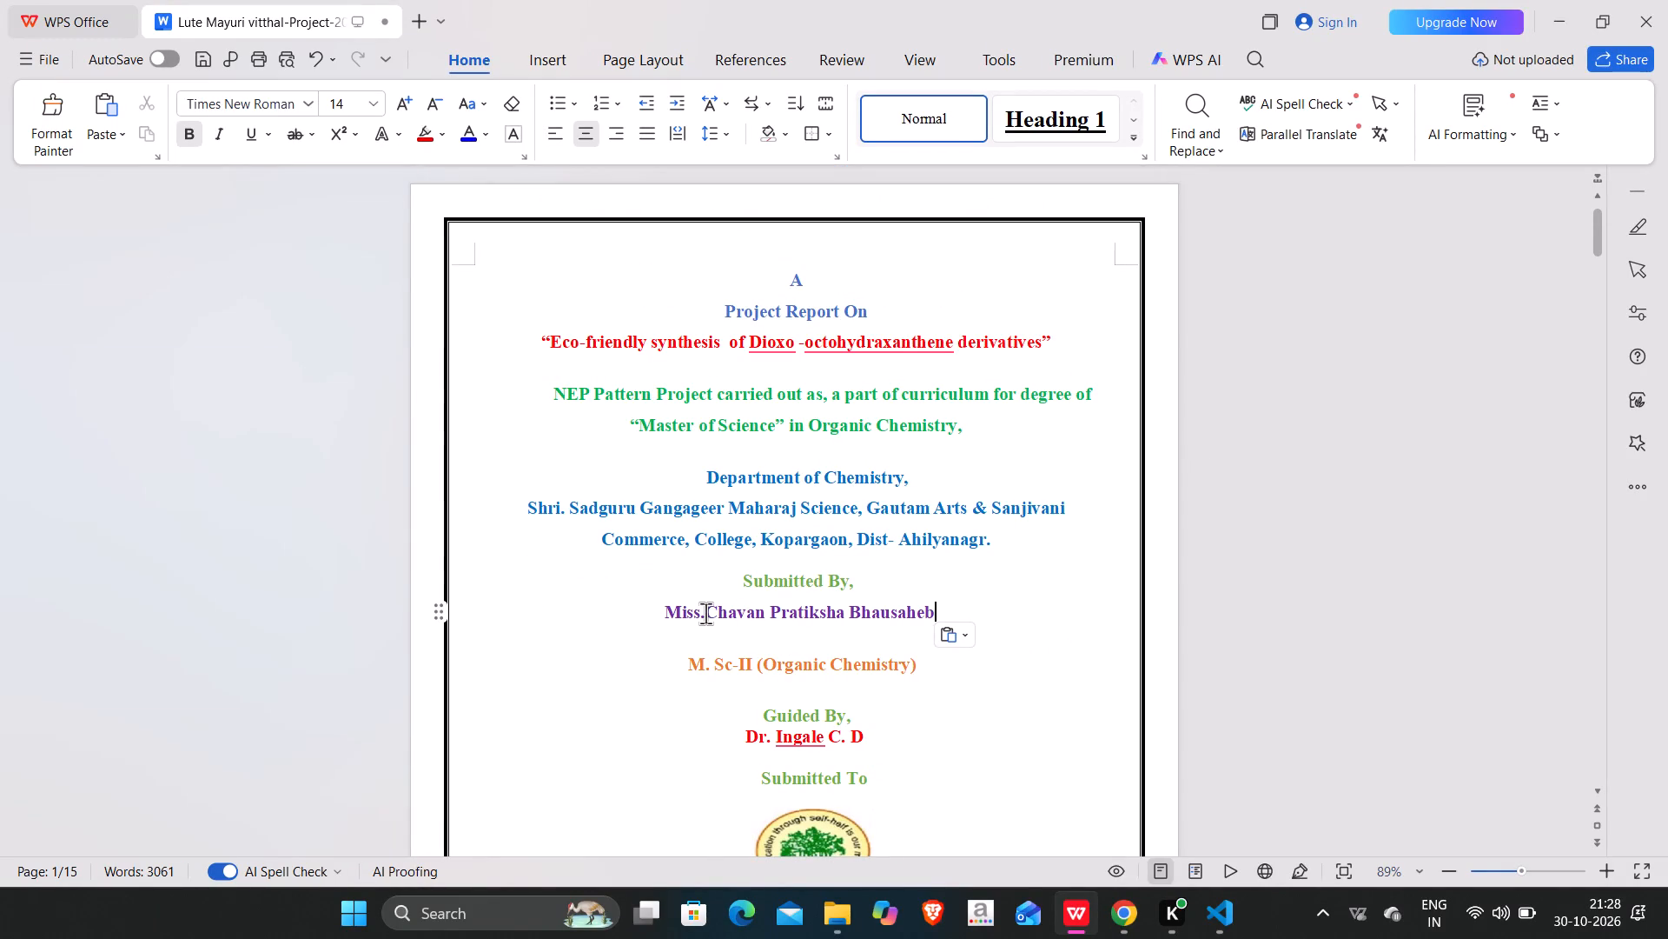
{"action": "left_click", "coordinate": [705, 613]}
{"action": "key", "text": "space"}
Replace the student's name after "Miss." in the Certificate paragraph with the copied student name, adding a space before and after it.
{"action": "scroll", "coordinate": [869, 784], "scroll_direction": "down", "scroll_amount": 8}
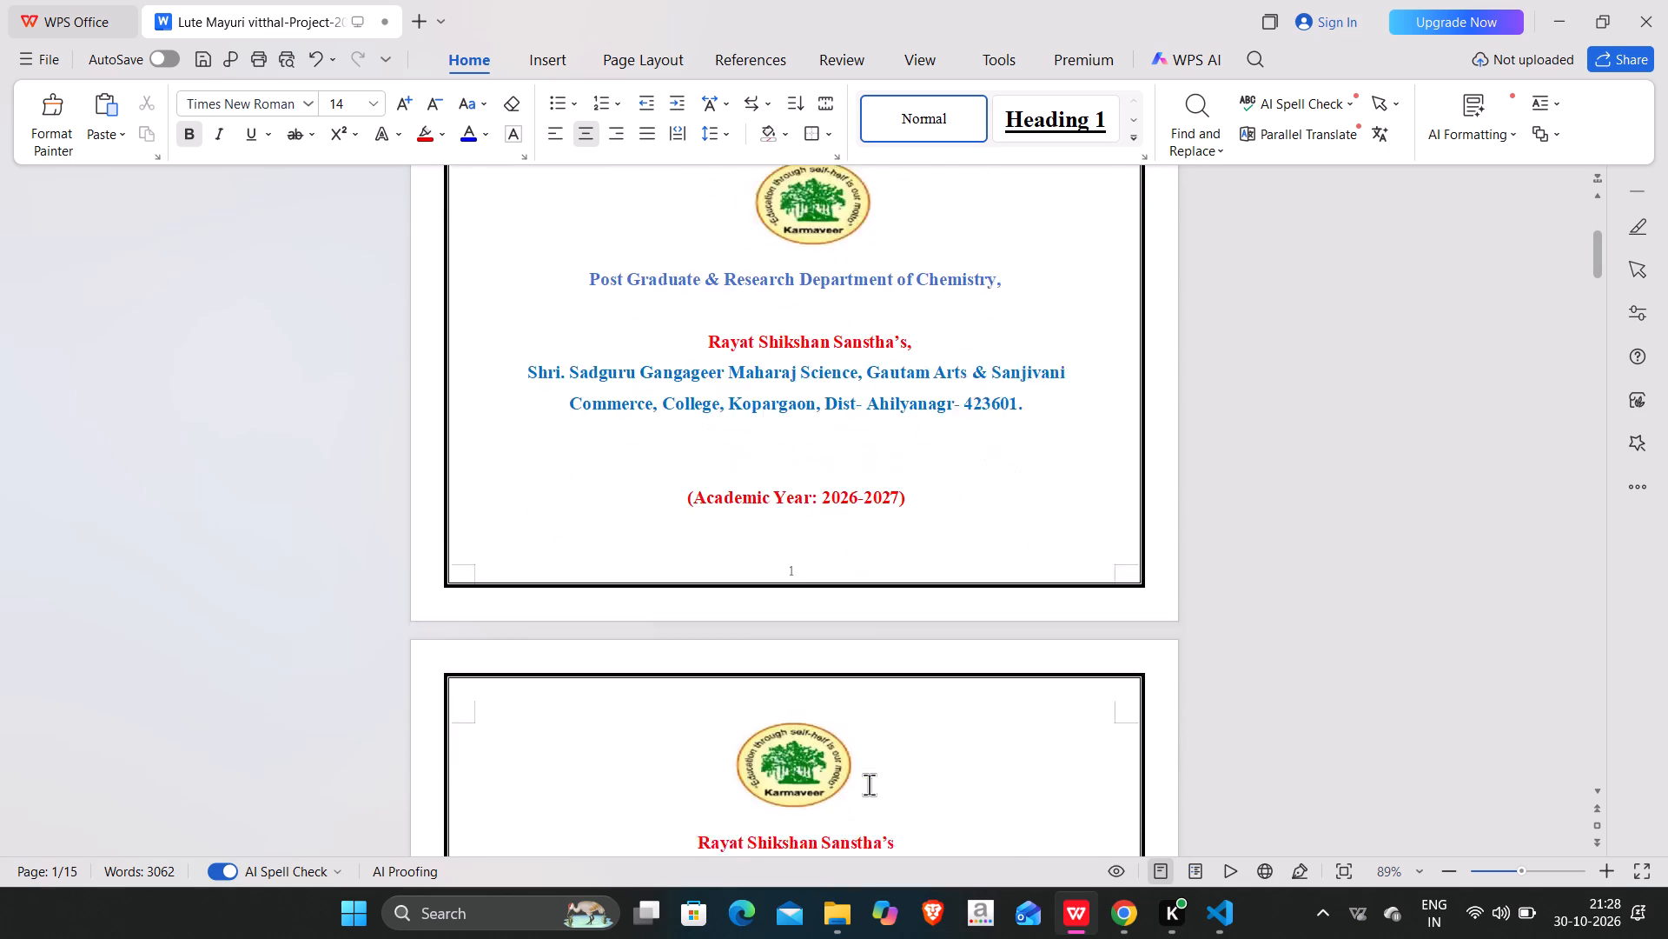
{"action": "scroll", "coordinate": [869, 784], "scroll_direction": "down", "scroll_amount": 7}
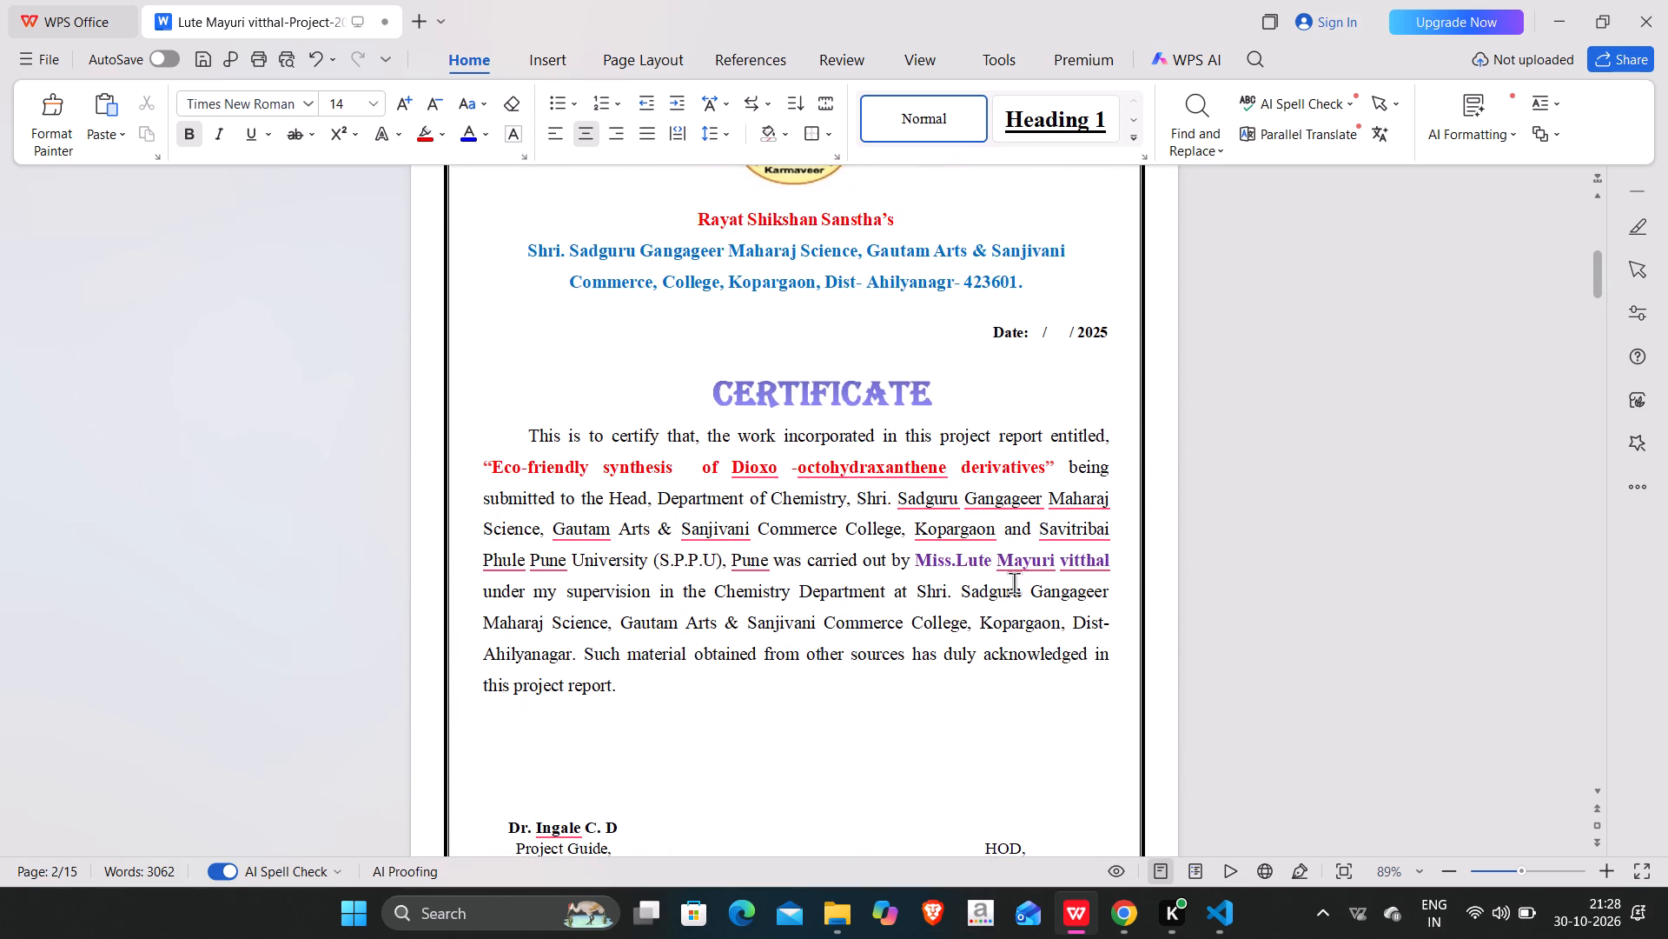
{"action": "left_click_drag", "start_coordinate": [1113, 560], "coordinate": [962, 556]}
{"action": "key", "text": "ctrl+v"}
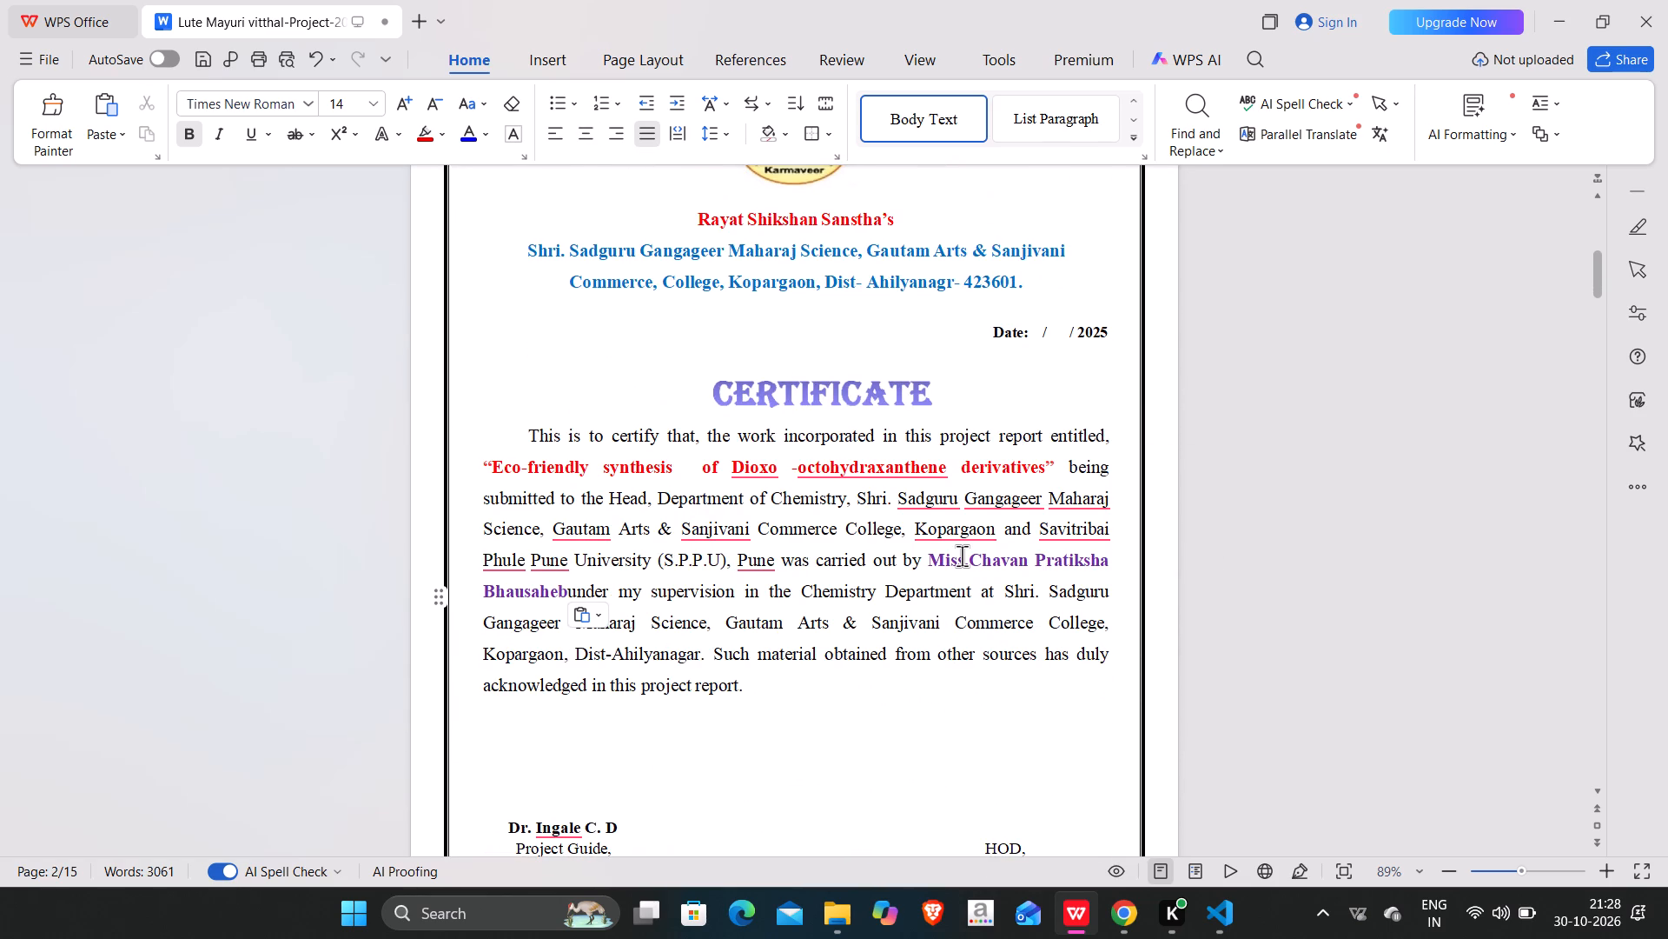
{"action": "left_click", "coordinate": [971, 559]}
{"action": "key", "text": "space"}
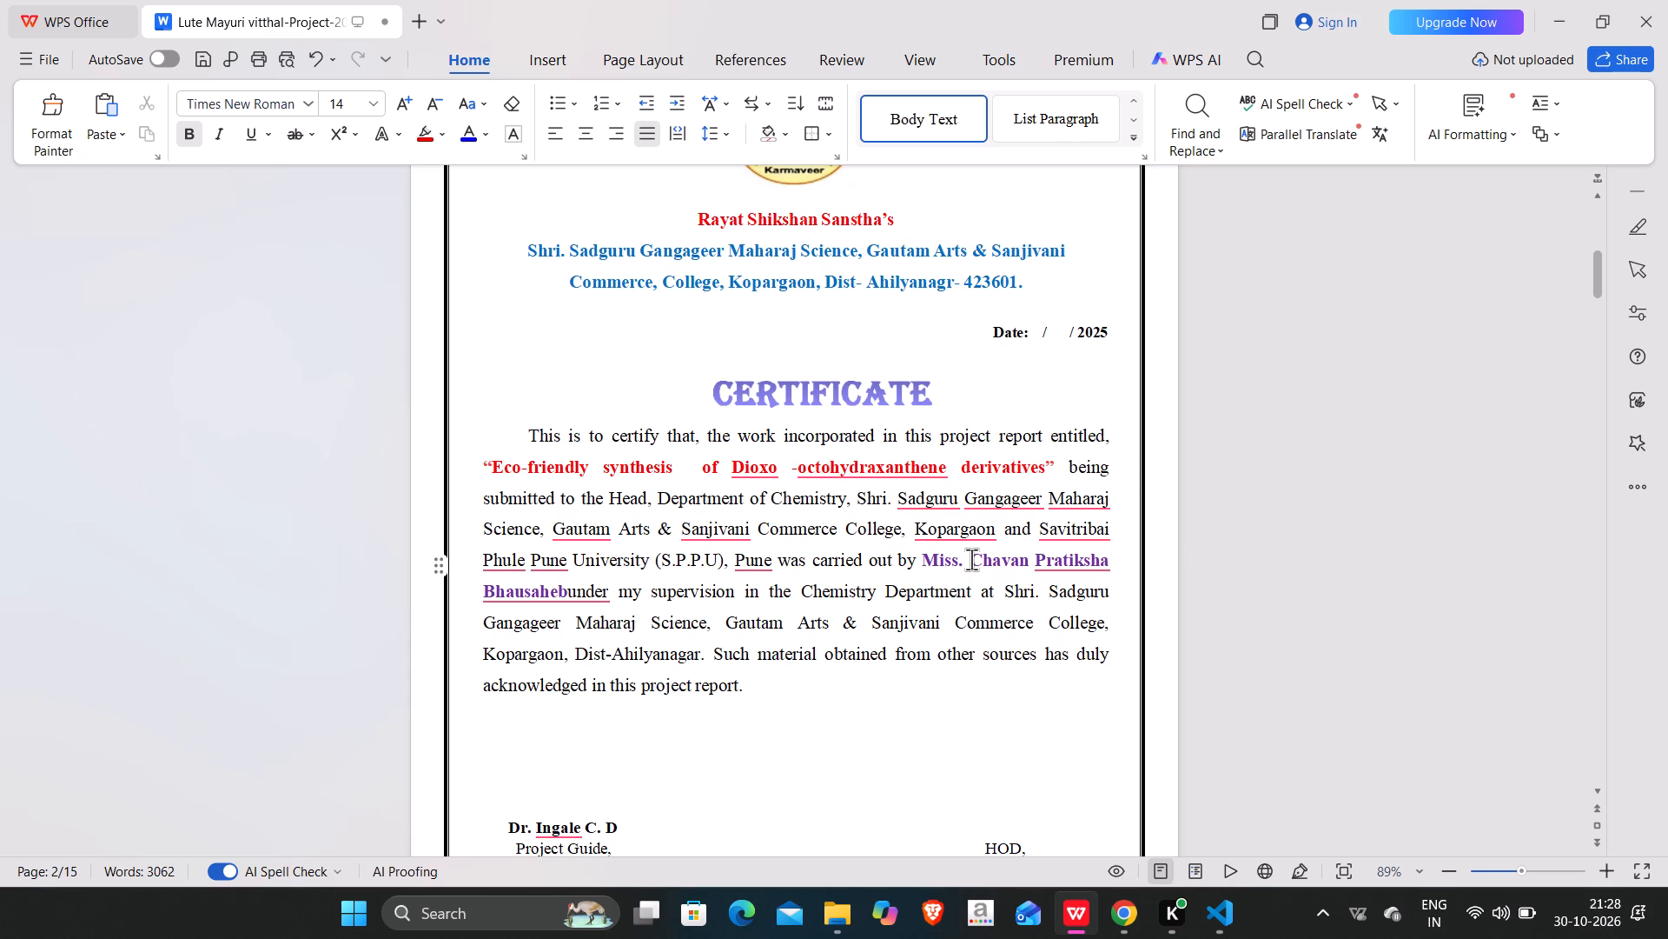
{"action": "scroll", "coordinate": [971, 559], "scroll_direction": "down", "scroll_amount": 1}
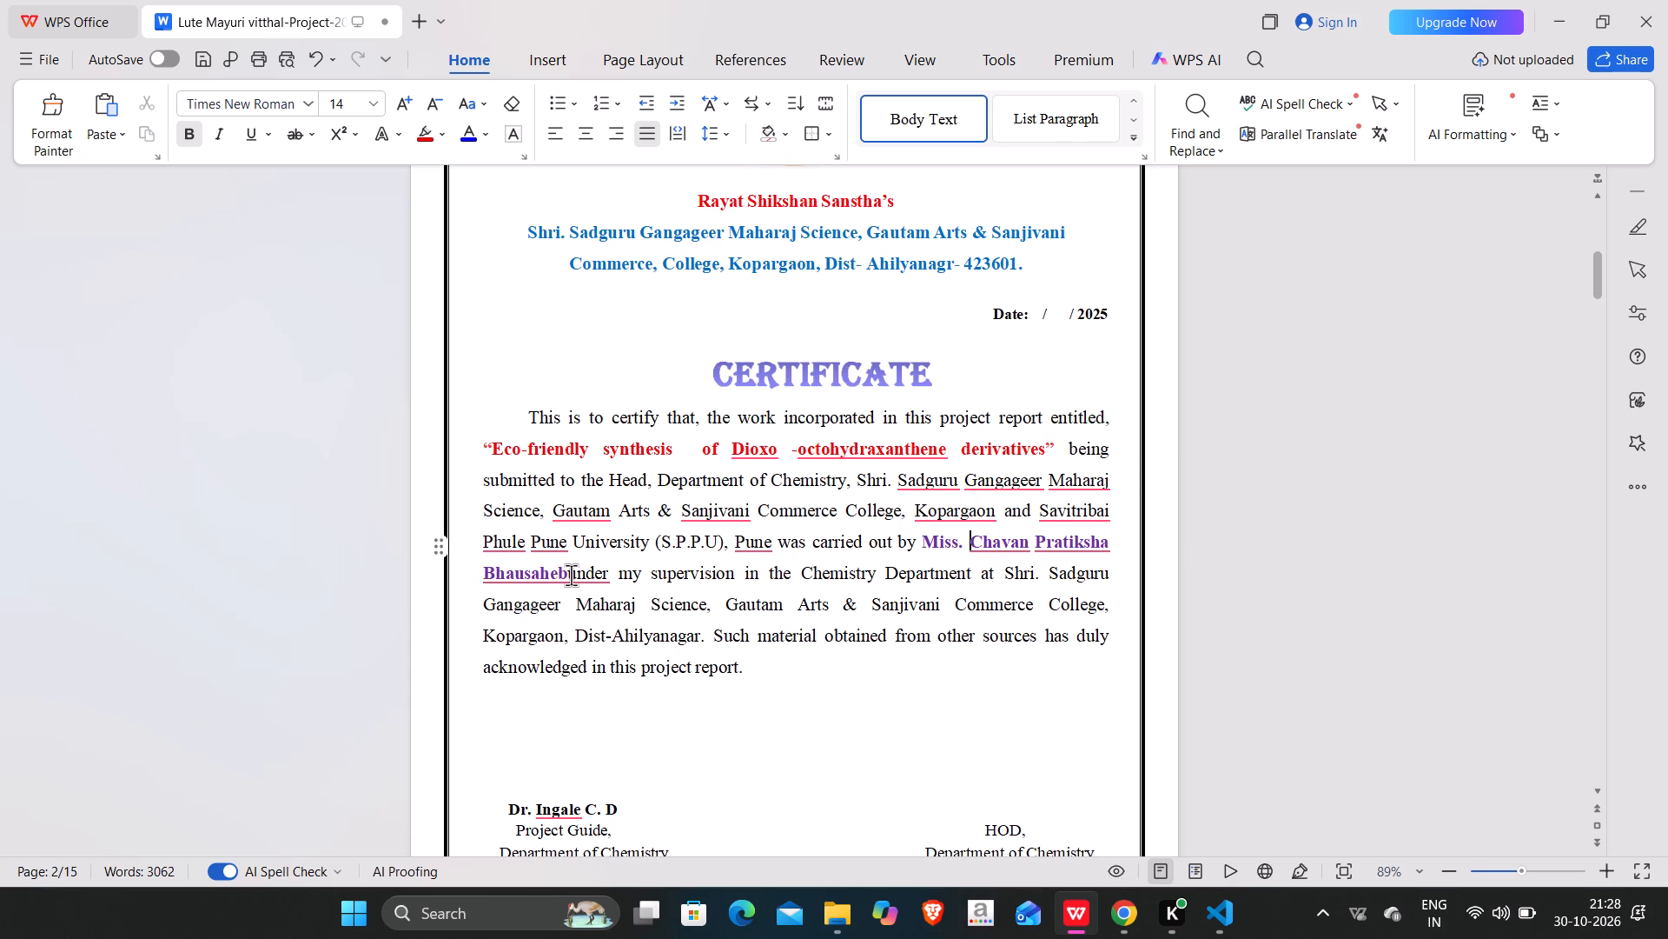
{"action": "left_click", "coordinate": [570, 575]}
{"action": "key", "text": "space"}
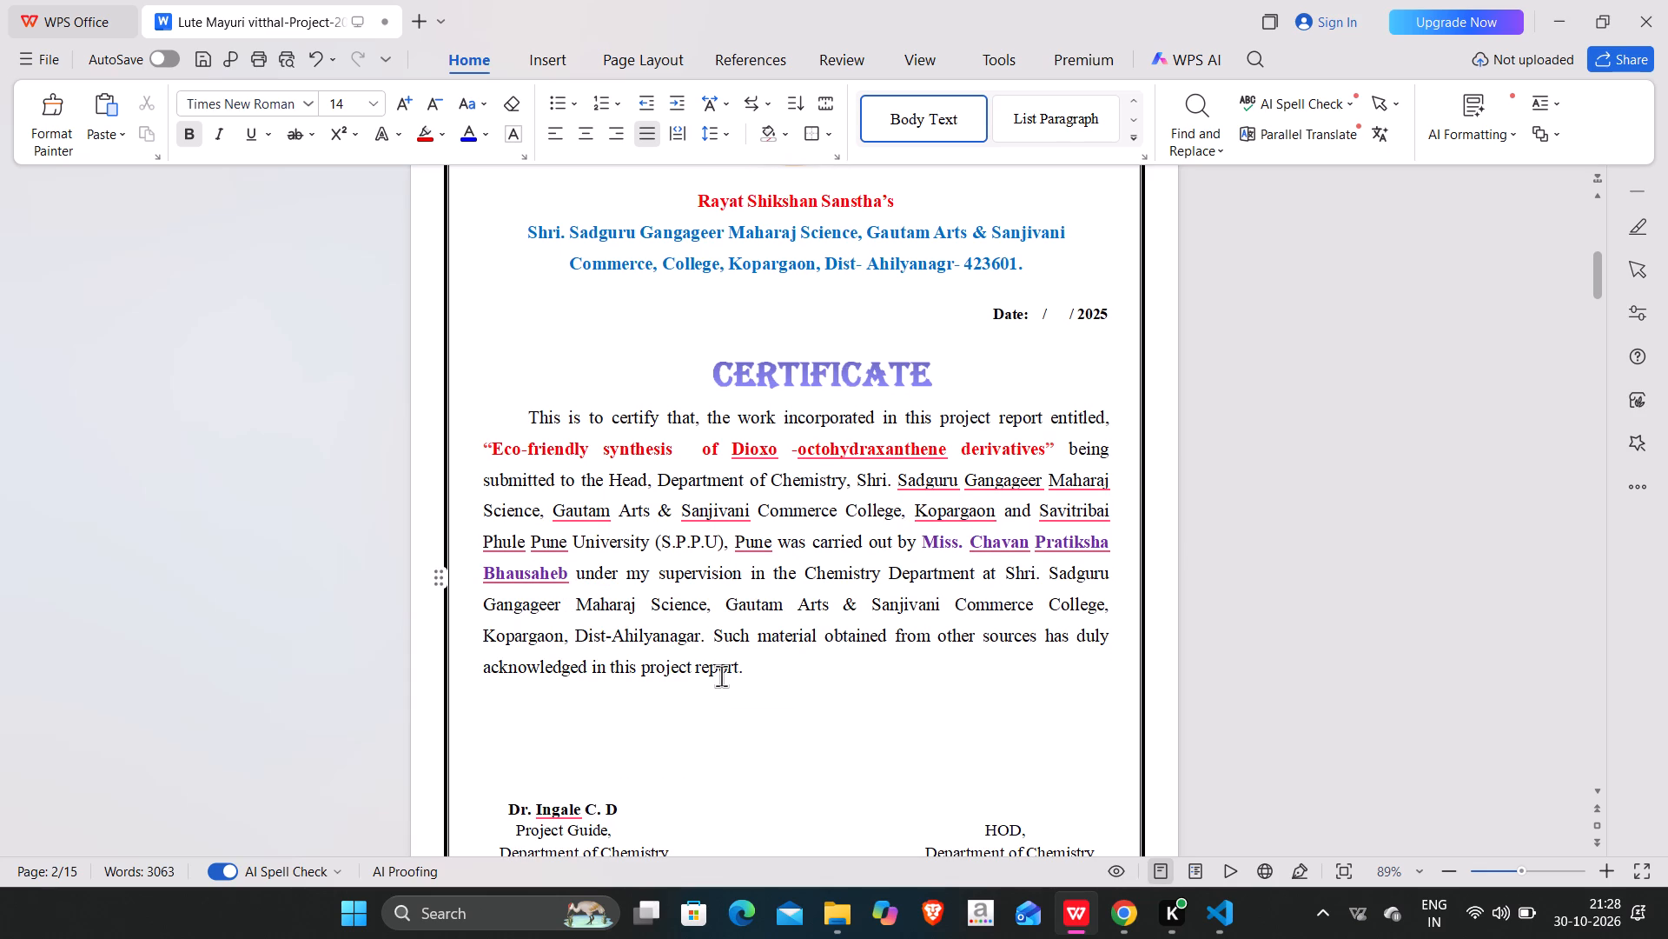
Replace the student's name after "Miss." in the signature block below the acknowledgement text with the copied student name.
{"action": "scroll", "coordinate": [721, 676], "scroll_direction": "down", "scroll_amount": 16}
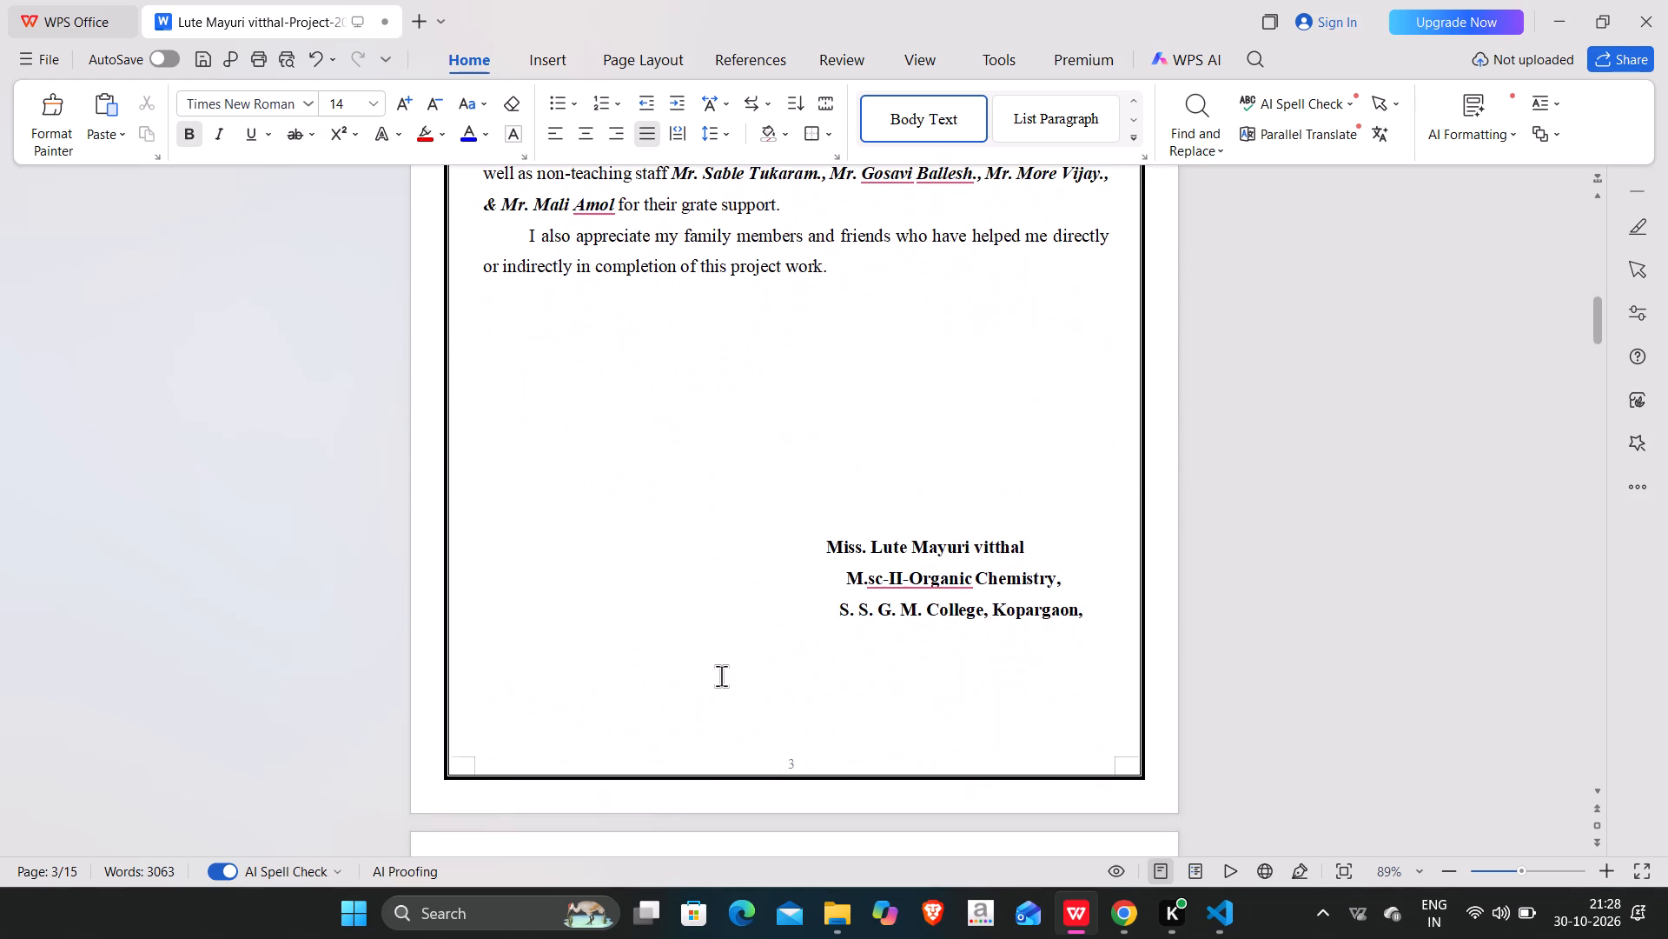
{"action": "left_click_drag", "start_coordinate": [1025, 549], "coordinate": [911, 539]}
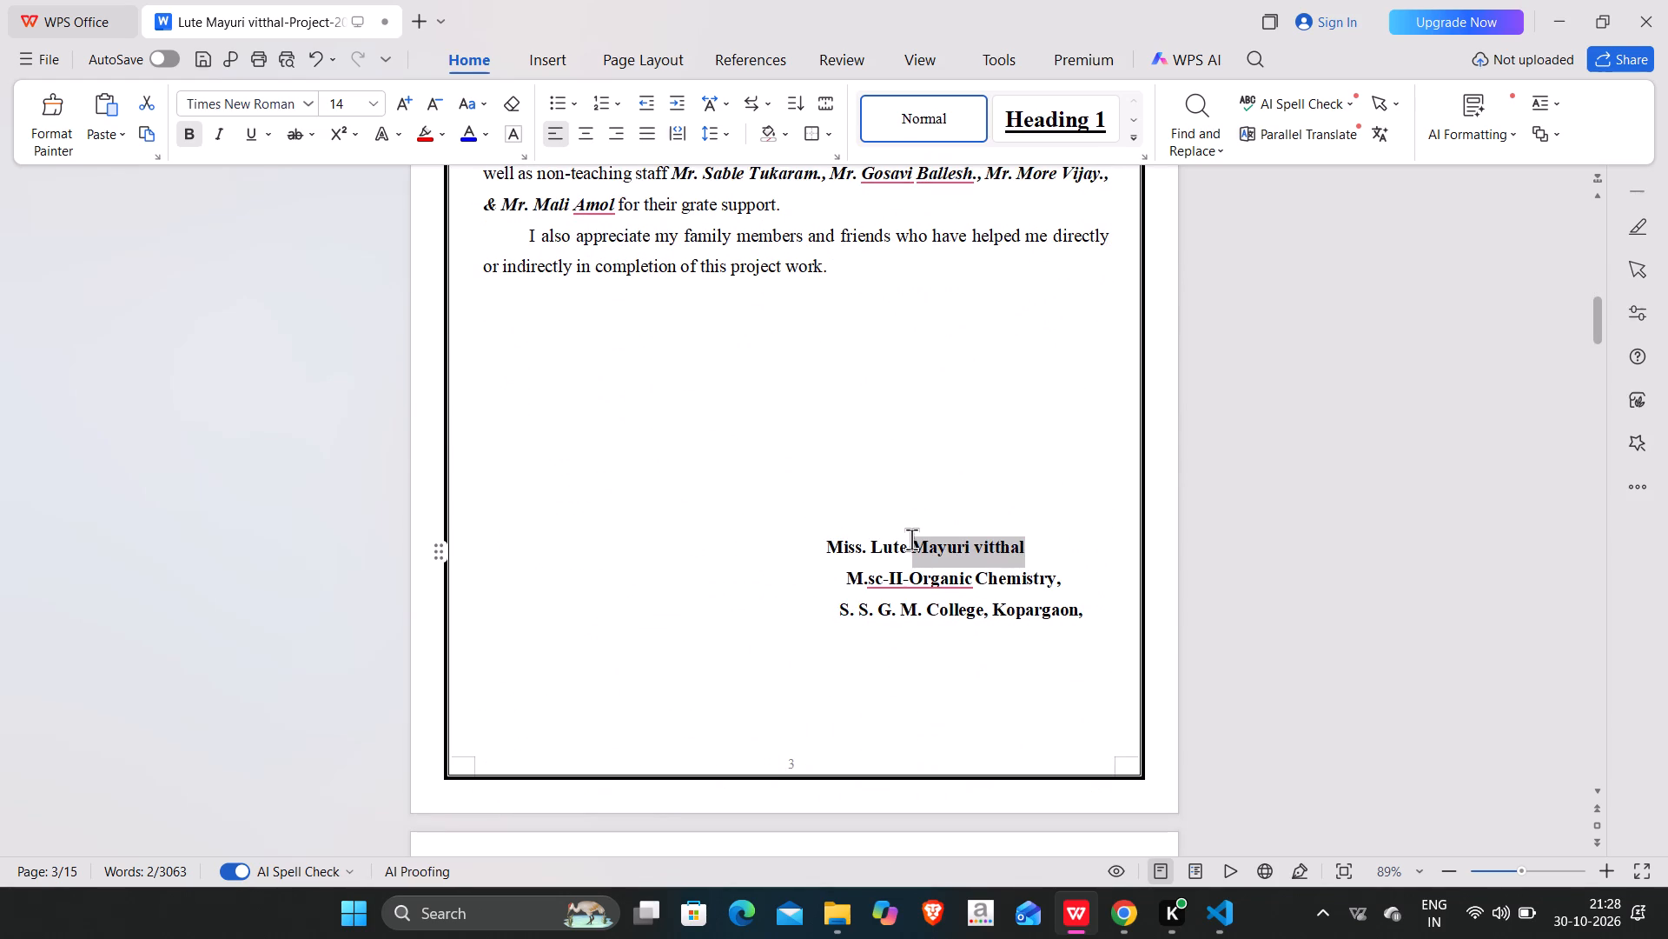
{"action": "left_click_drag", "start_coordinate": [911, 539], "coordinate": [868, 546]}
{"action": "key", "text": "ctrl+v"}
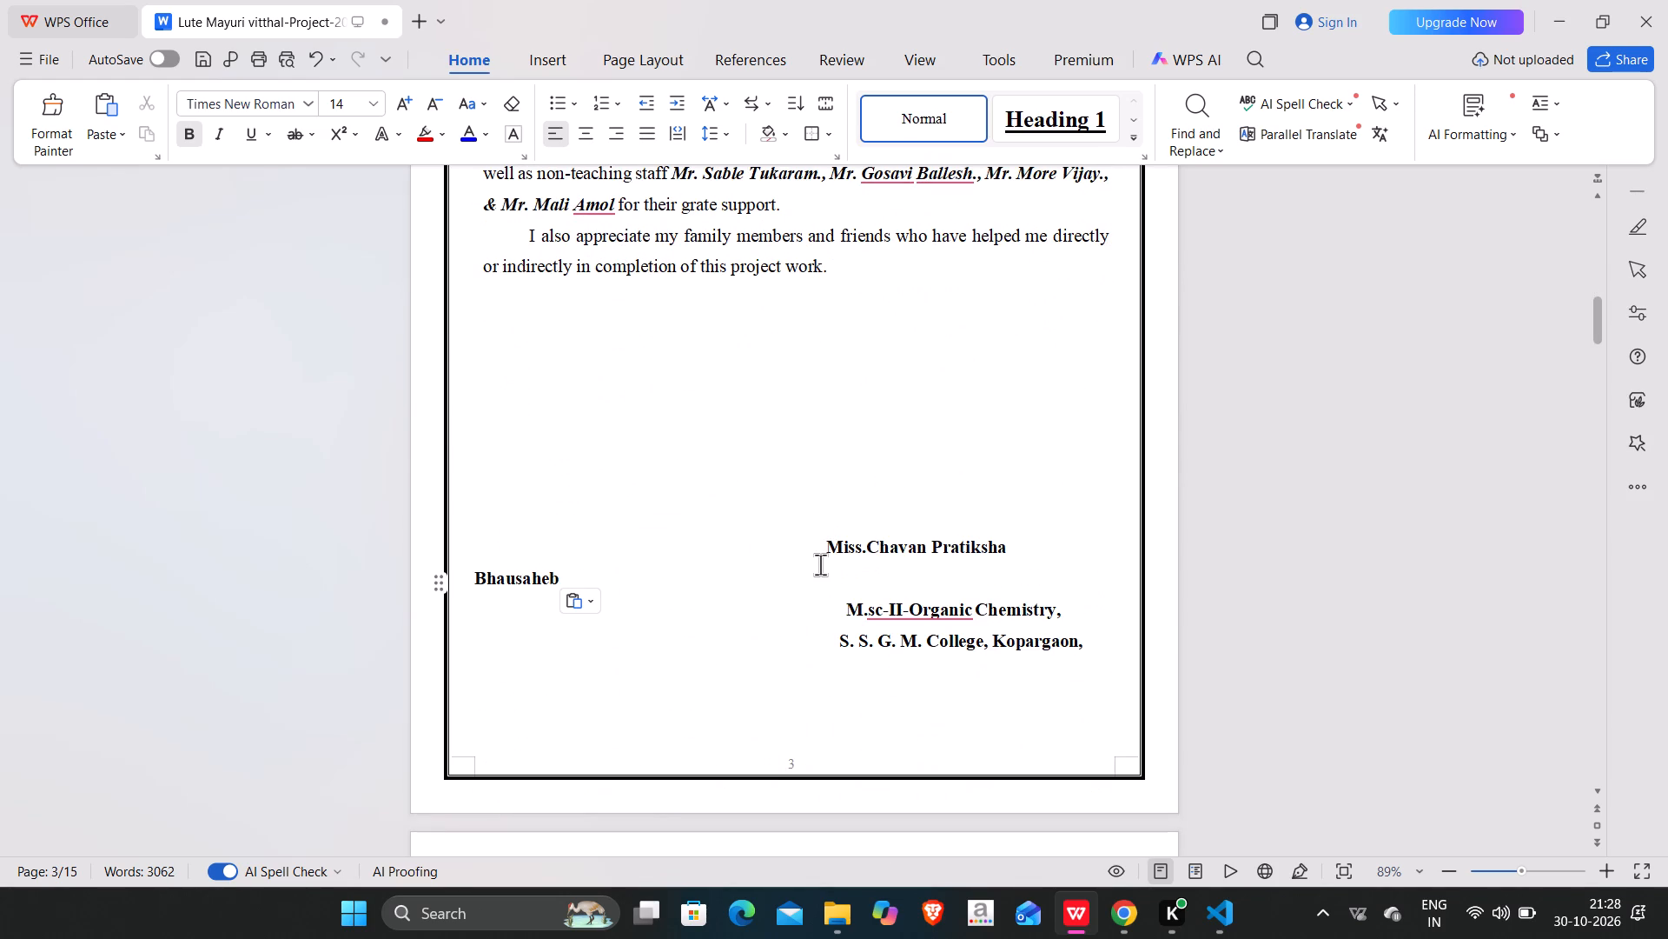
Realign the student's name line in the signature block on a single line above the course line, indenting it with leading spaces.
{"action": "left_click", "coordinate": [820, 564]}
{"action": "key", "text": "BackSpace"}
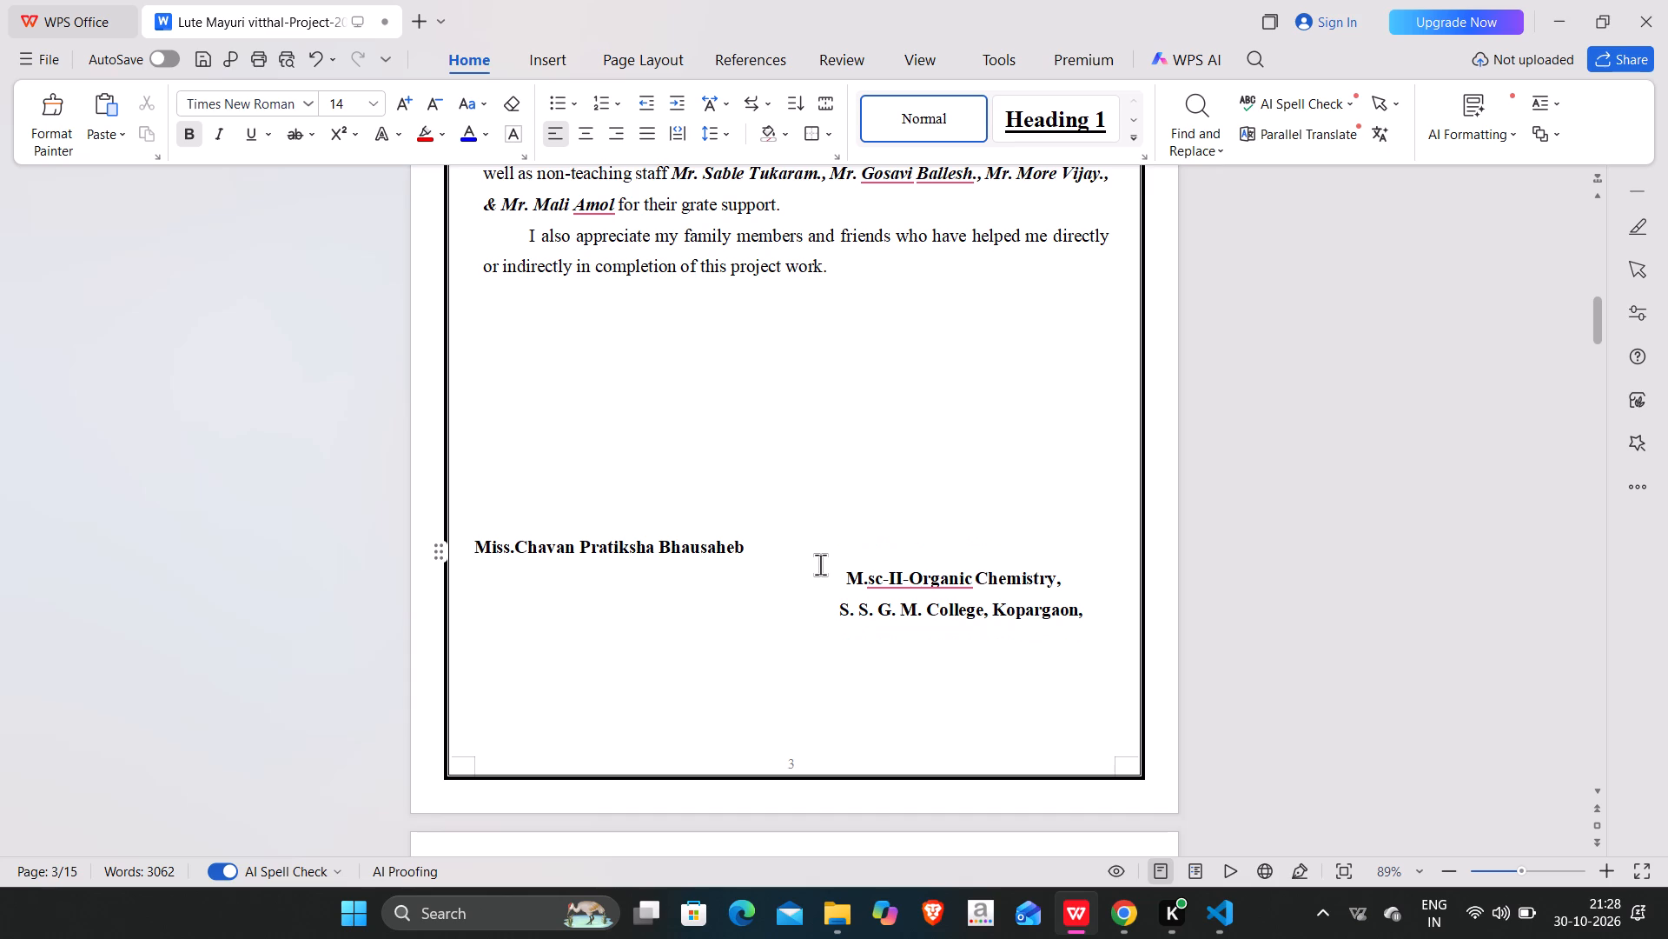
{"action": "key", "text": "space"}
{"action": "key", "text": "space"}
{"action": "key", "text": "space"}
{"action": "key", "text": "space"}
{"action": "key", "text": "space"}
{"action": "key", "text": "space"}
{"action": "key", "text": "space"}
{"action": "key", "text": "space"}
{"action": "key", "text": "space"}
{"action": "key", "text": "space"}
{"action": "key", "text": "space"}
{"action": "key", "text": "space"}
{"action": "key", "text": "space"}
{"action": "key", "text": "space"}
{"action": "key", "text": "space"}
{"action": "key", "text": "space"}
{"action": "key", "text": "space"}
{"action": "key", "text": "space"}
{"action": "key", "text": "space"}
{"action": "key", "text": "space"}
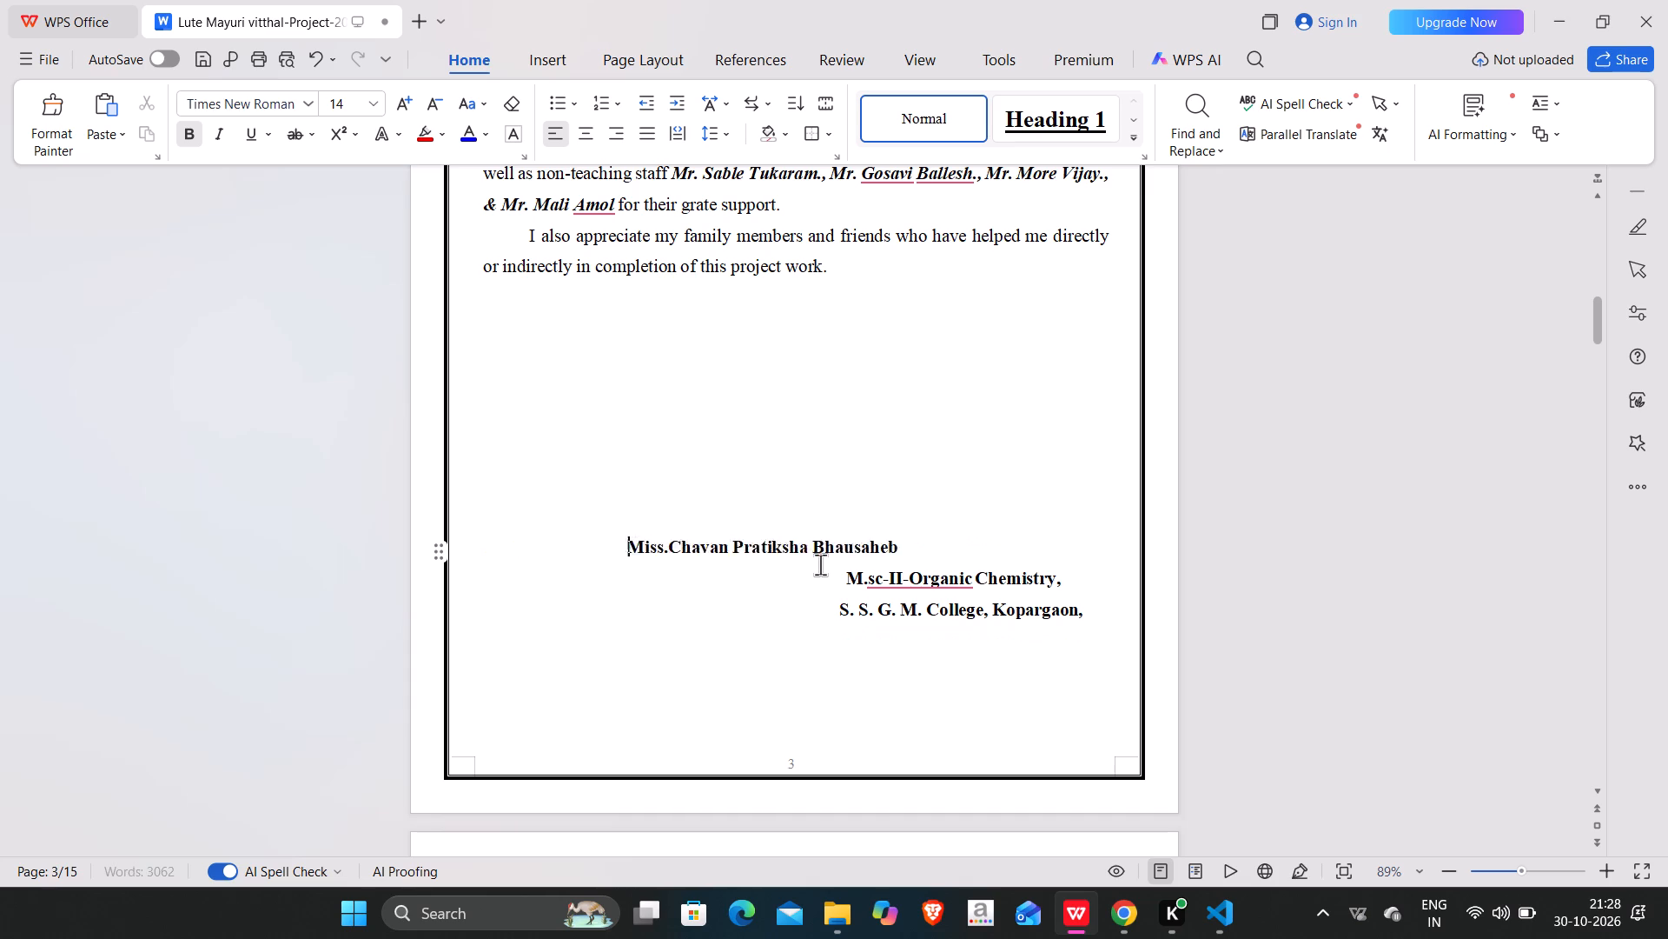
{"action": "key", "text": "space"}
{"action": "key", "text": "space"}
{"action": "key", "text": "space"}
{"action": "key", "text": "space"}
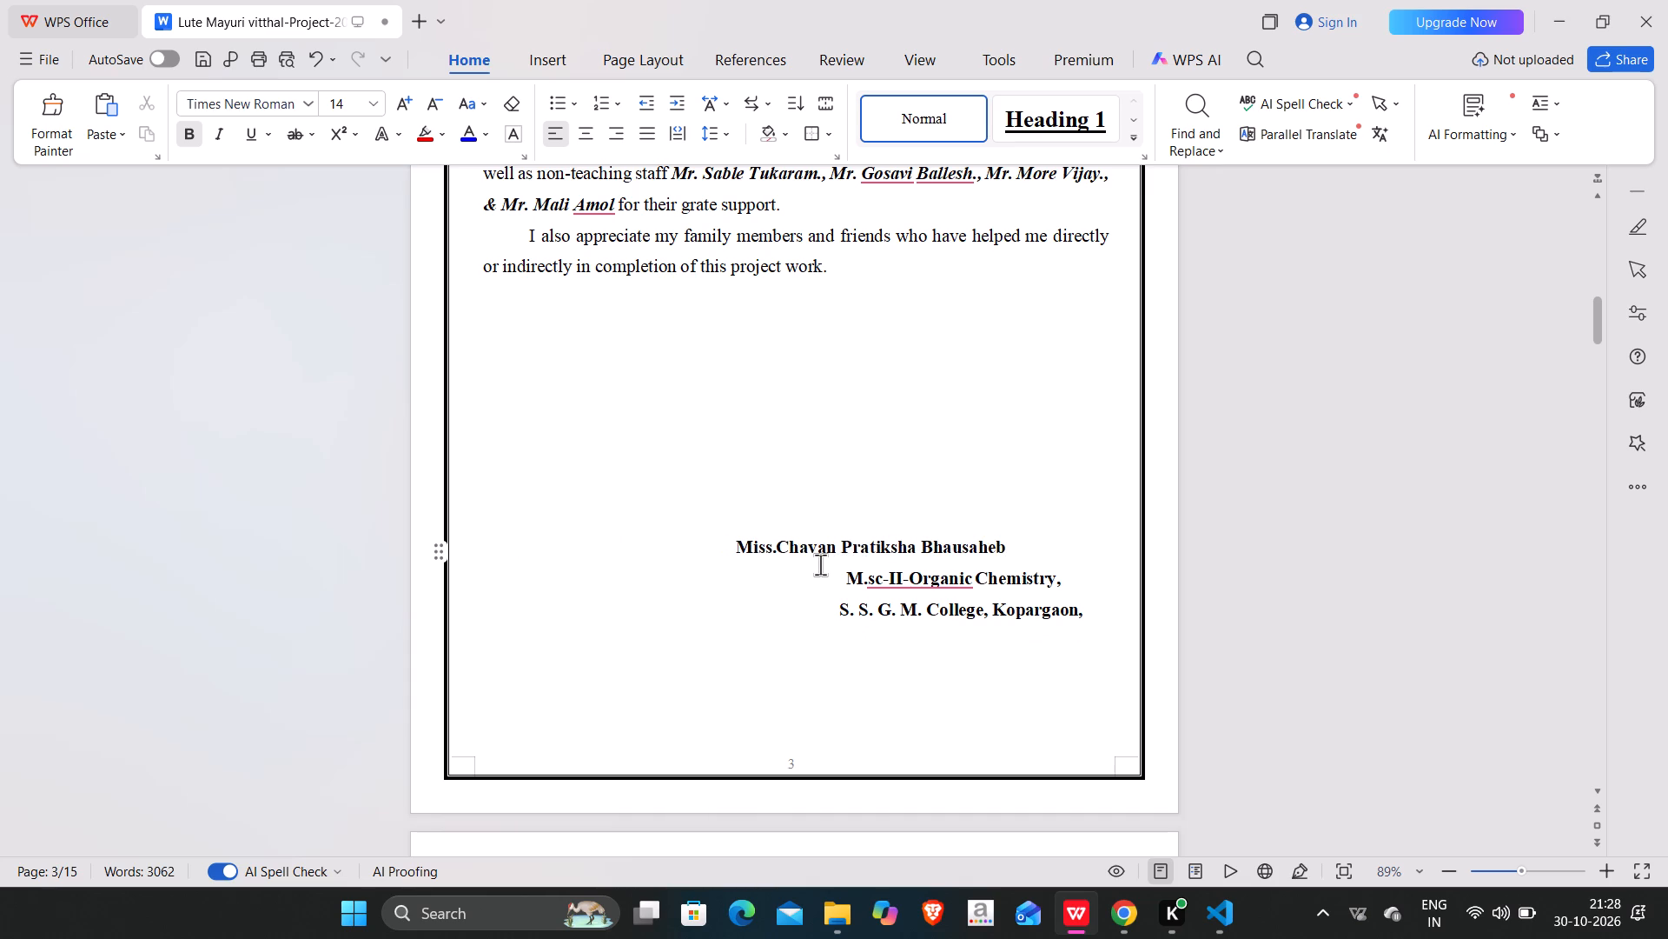
{"action": "key", "text": "space"}
{"action": "key", "text": "space"}
{"action": "key", "text": "space"}
{"action": "key", "text": "space"}
{"action": "key", "text": "space"}
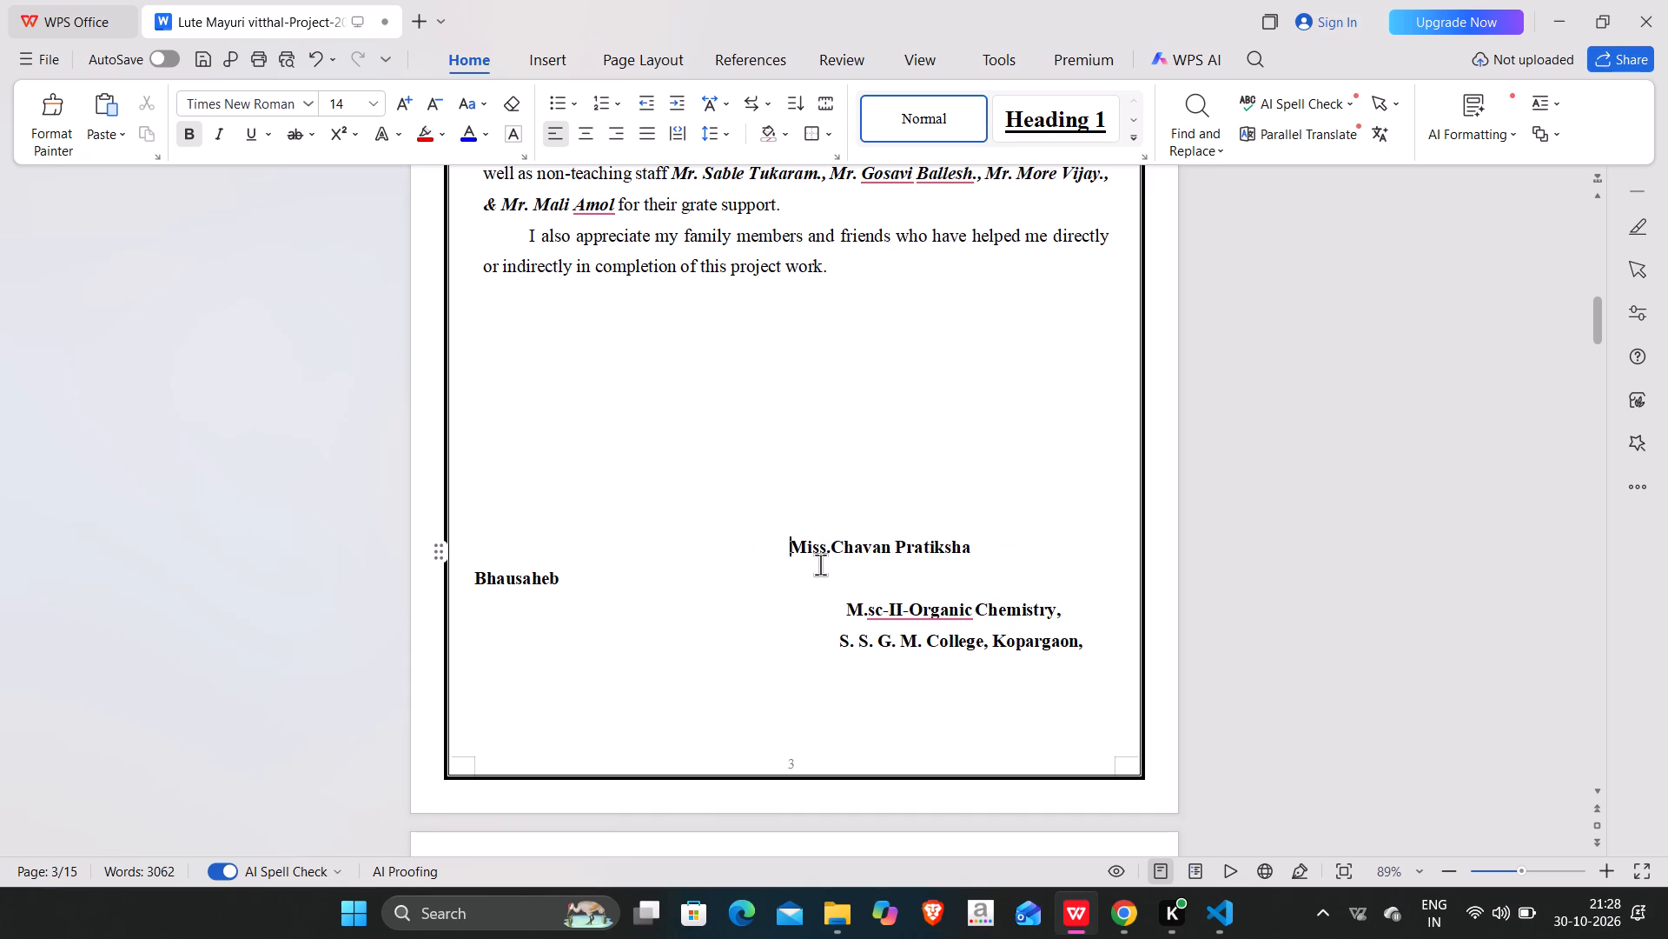
{"action": "key", "text": "ctrl+z"}
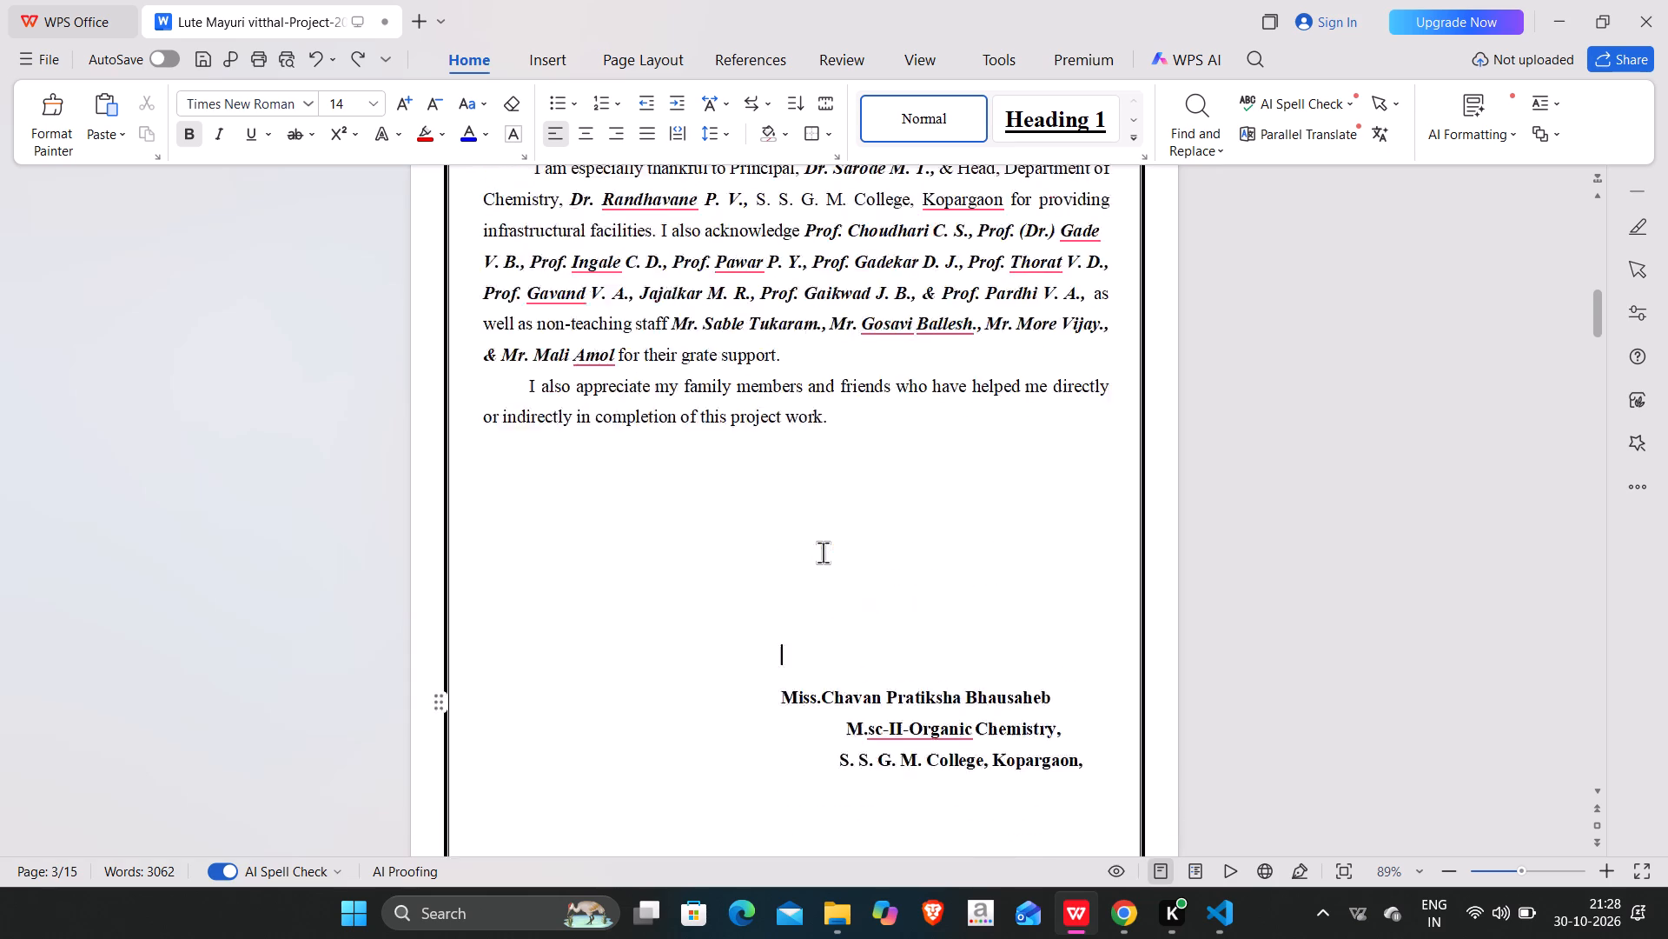
Review the acknowledgement, Certificate and cover pages to check the student's name in each place.
{"action": "scroll", "coordinate": [823, 552], "scroll_direction": "up", "scroll_amount": 5}
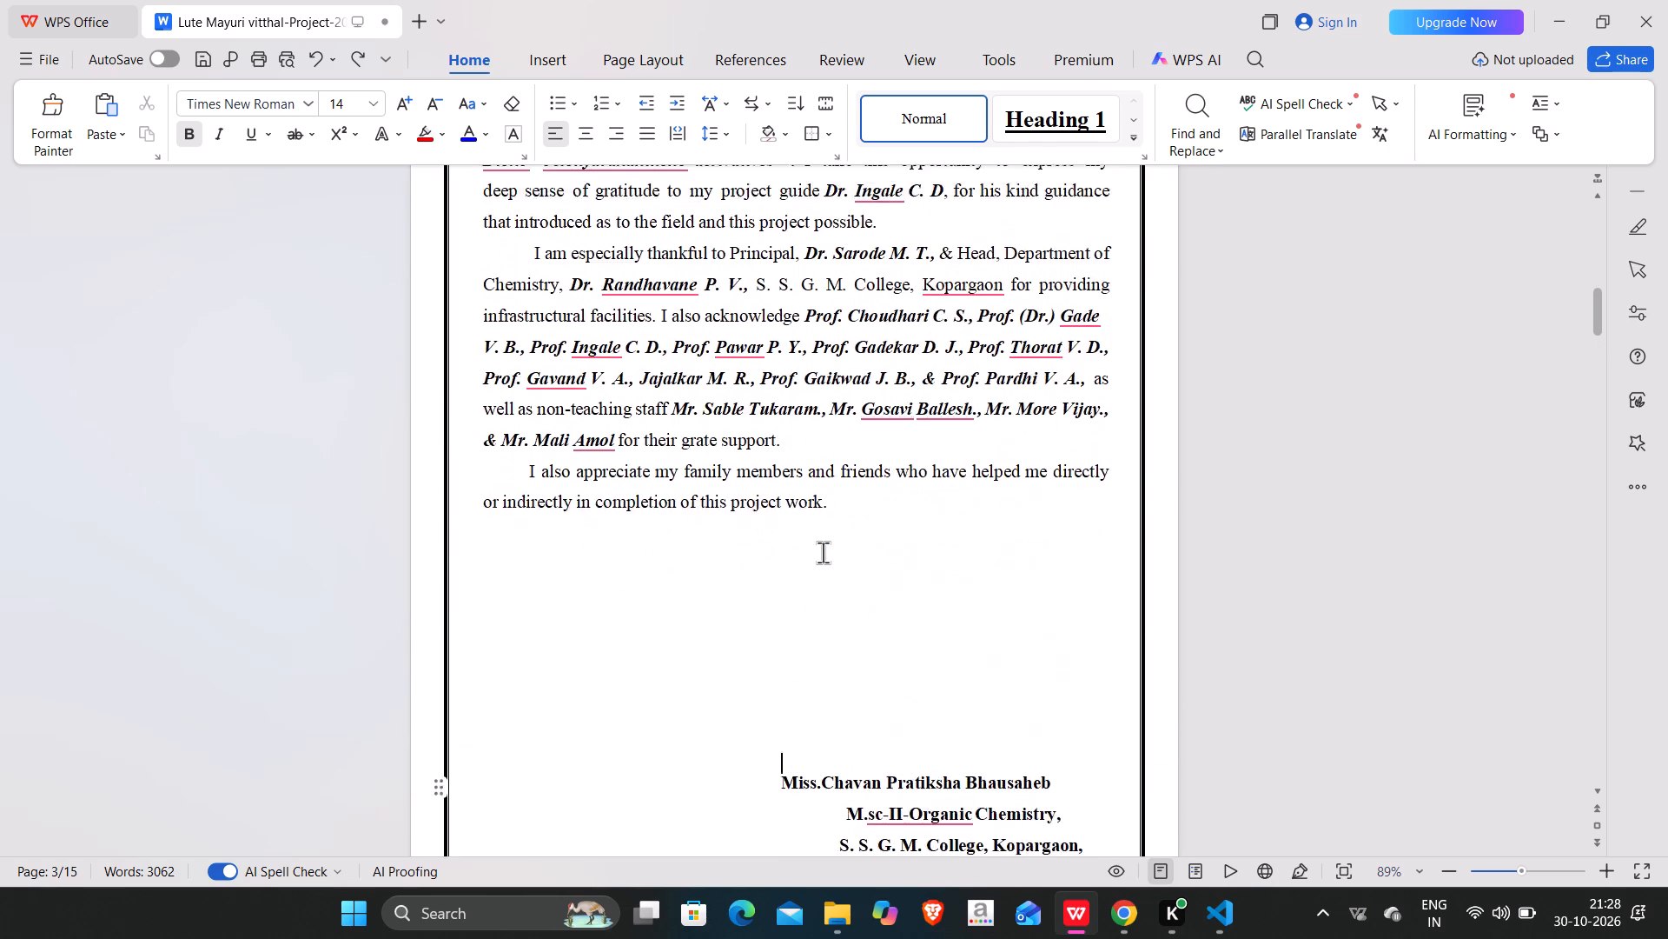
{"action": "scroll", "coordinate": [823, 552], "scroll_direction": "up", "scroll_amount": 2}
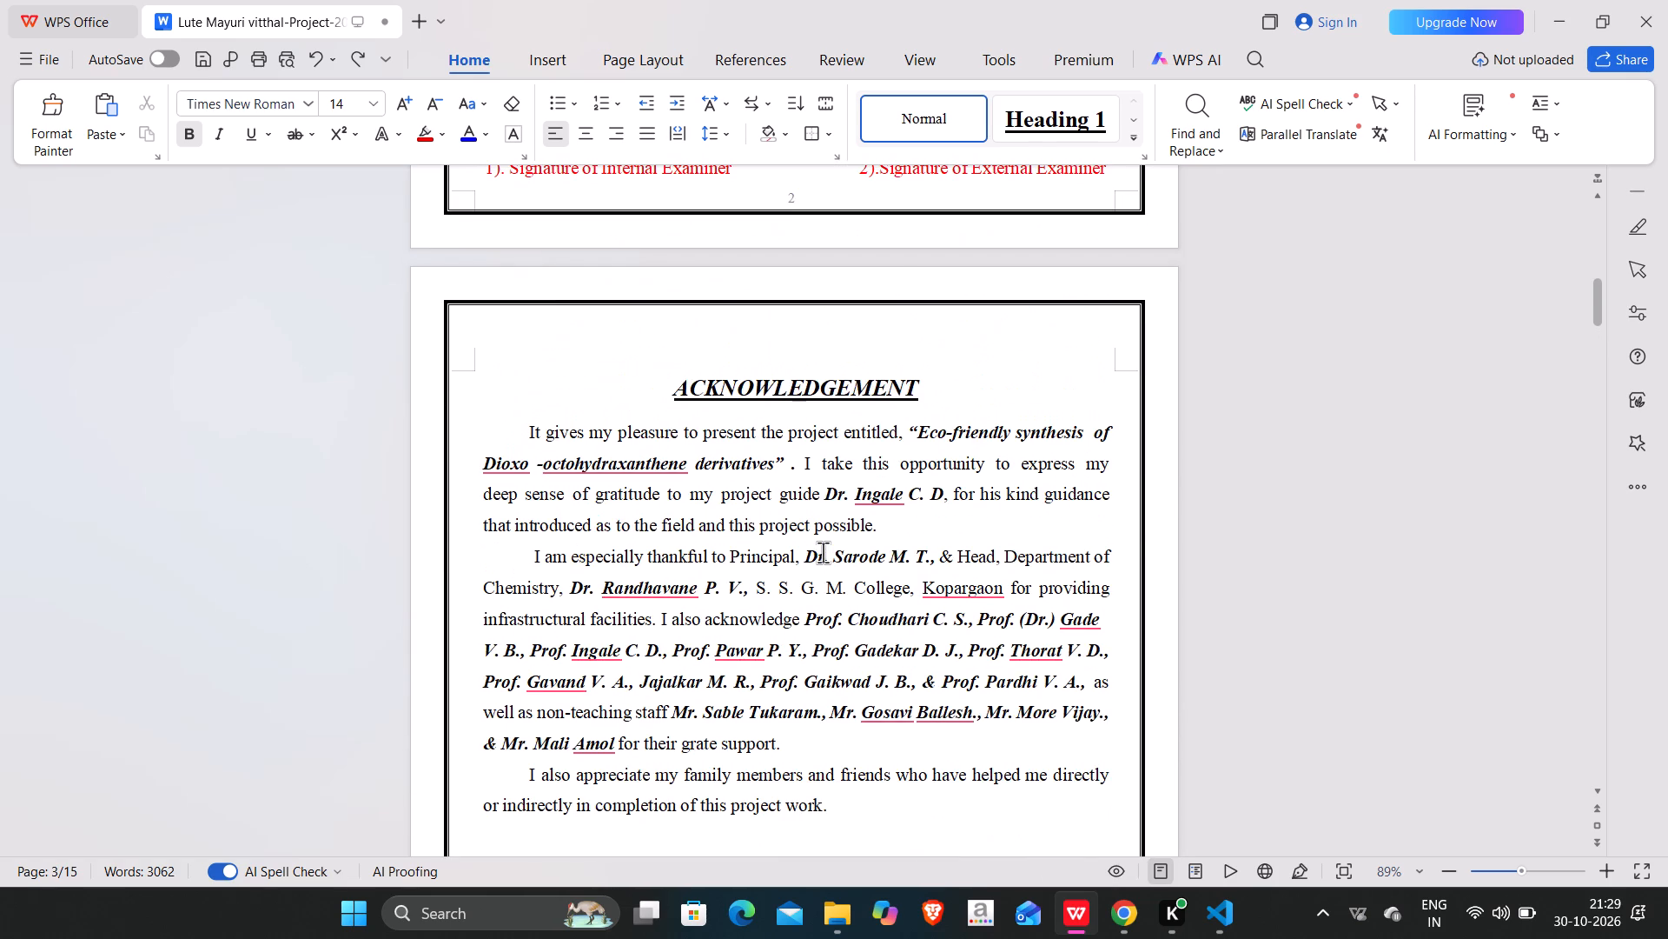
{"action": "scroll", "coordinate": [823, 552], "scroll_direction": "up", "scroll_amount": 11}
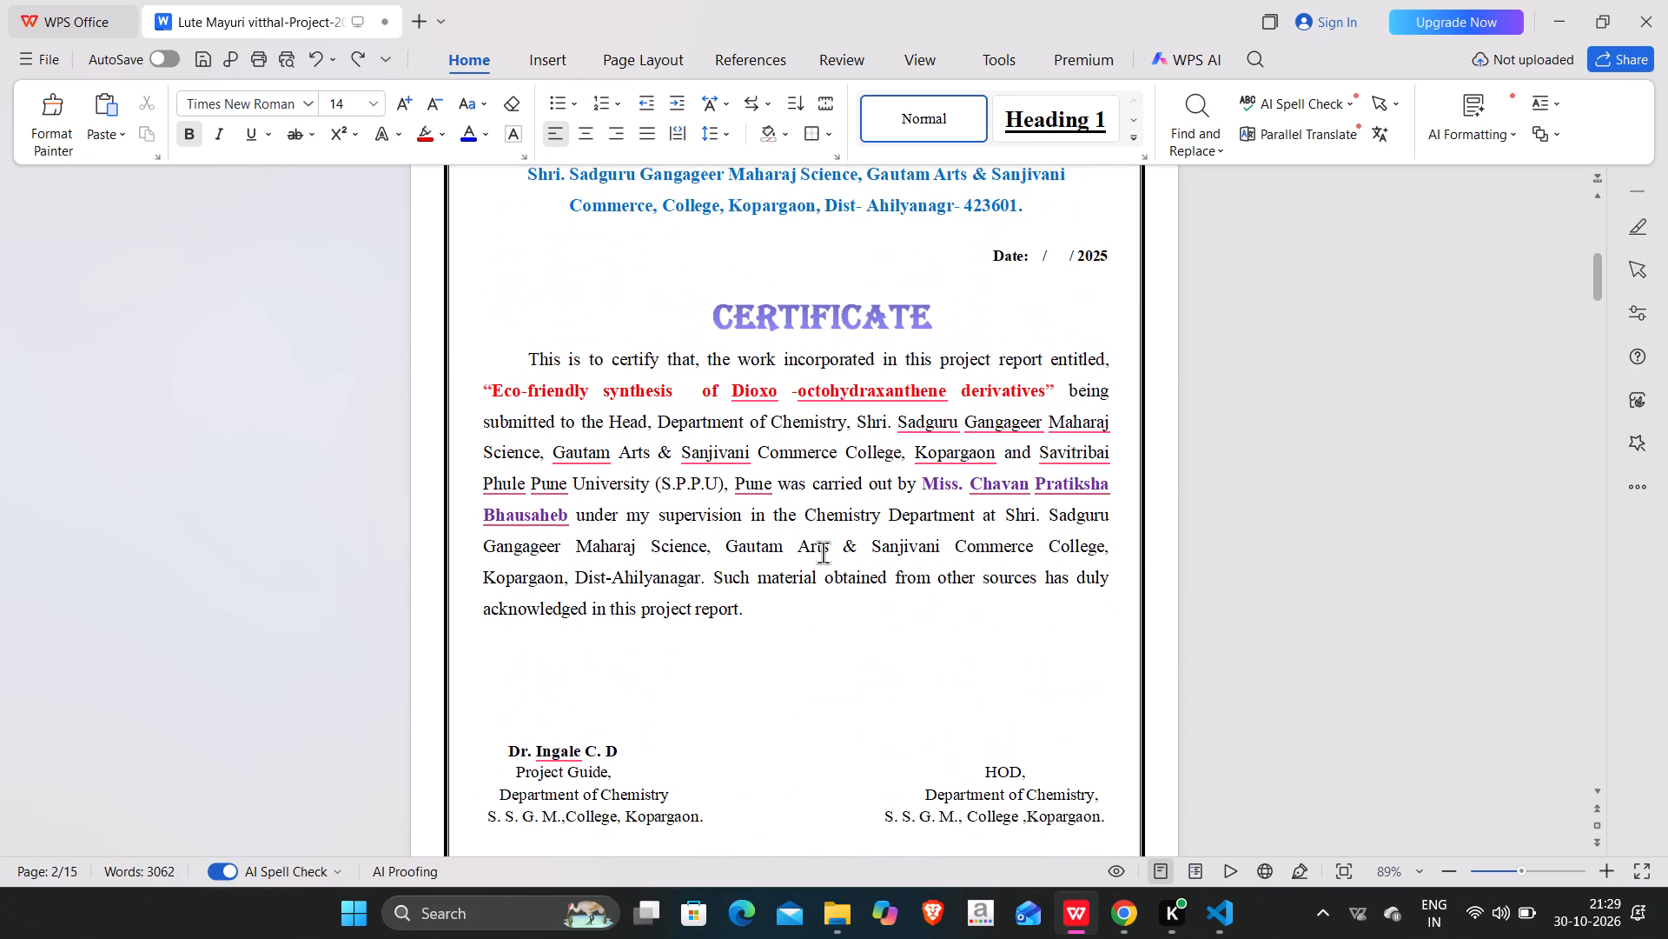
{"action": "scroll", "coordinate": [823, 552], "scroll_direction": "up", "scroll_amount": 8}
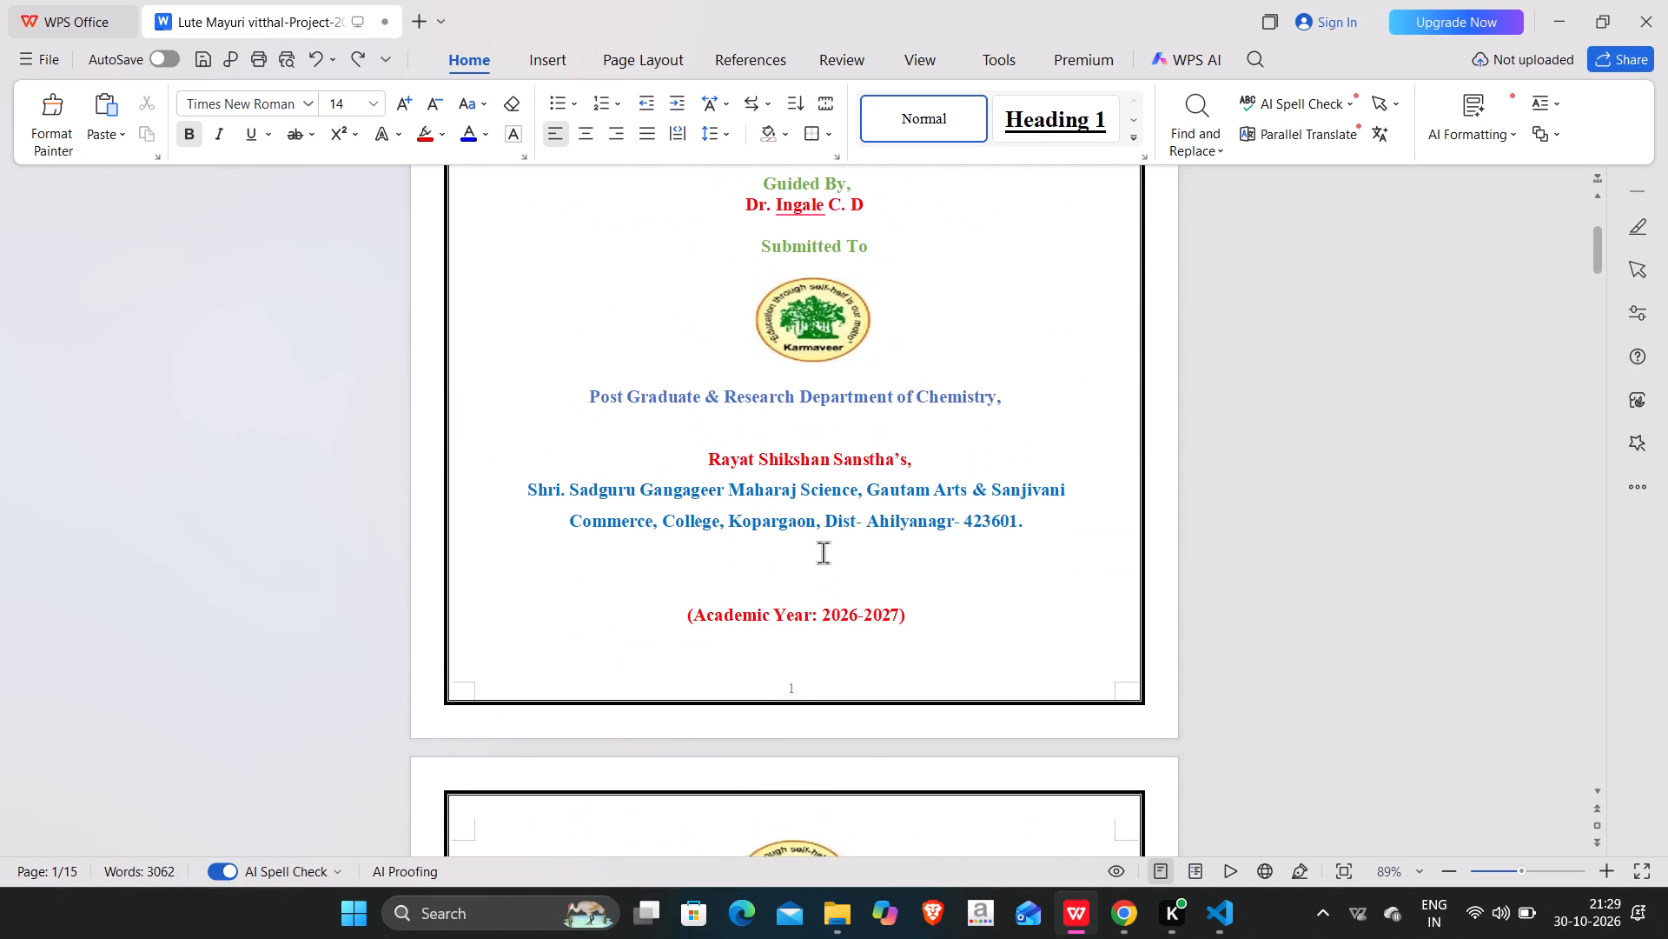
{"action": "scroll", "coordinate": [823, 552], "scroll_direction": "up", "scroll_amount": 4}
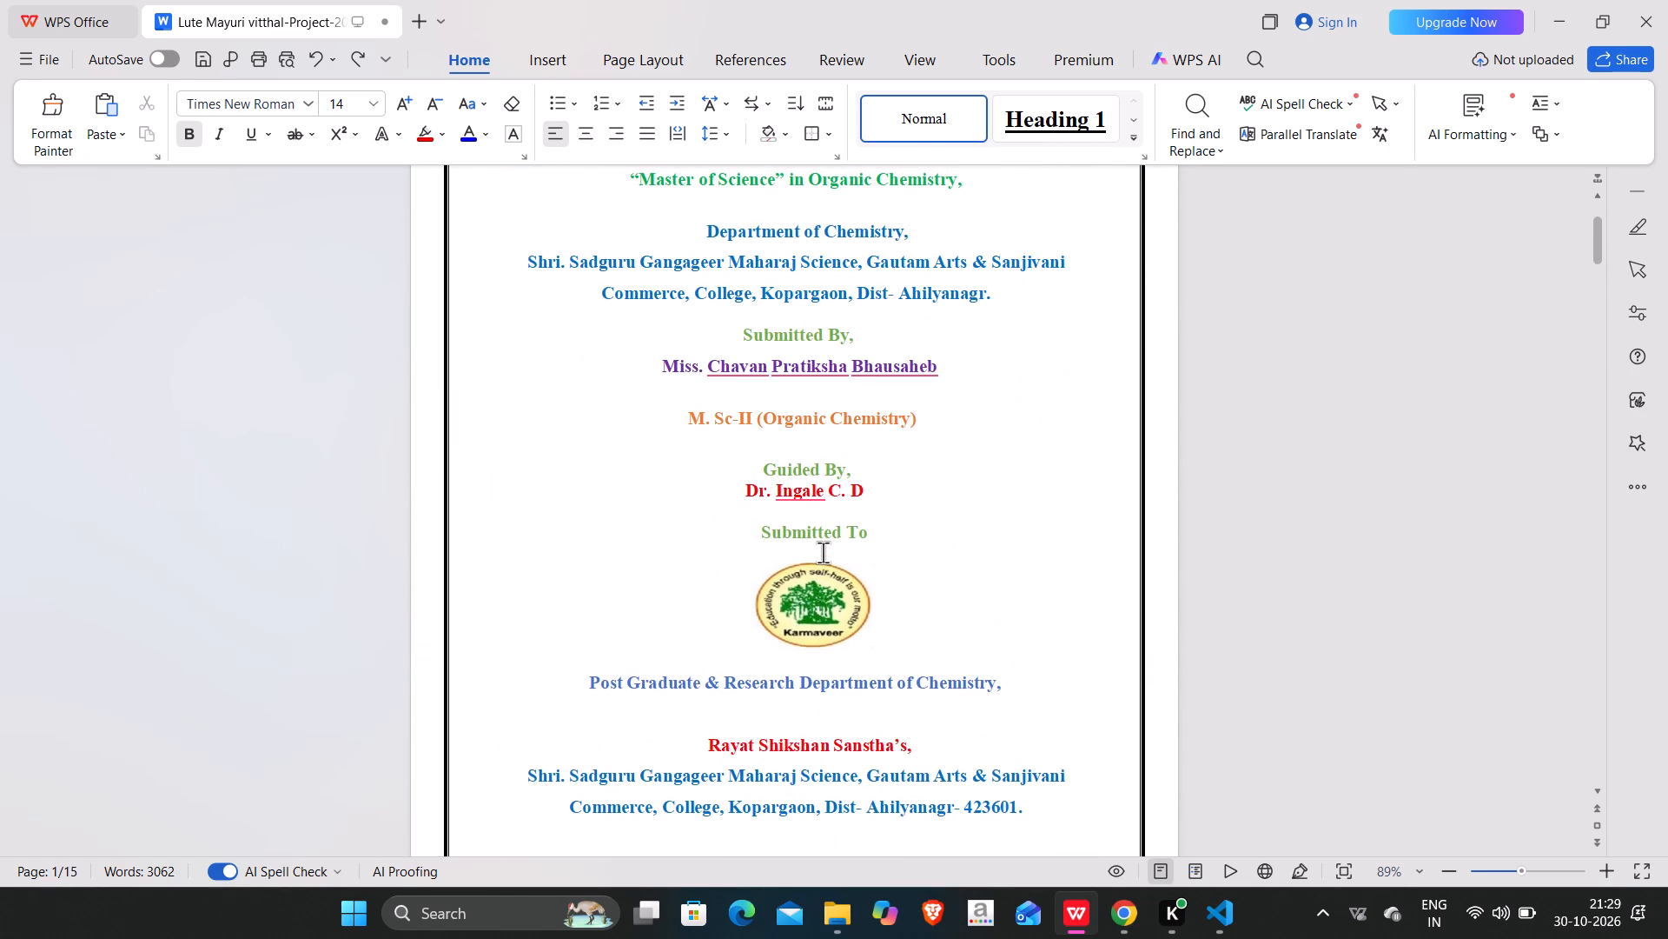
{"action": "scroll", "coordinate": [823, 552], "scroll_direction": "up", "scroll_amount": 1}
Save the report to the Desktop as a Word document with the copied student name preceding "-Project-2025-26-SEM-I" in the file name.
{"action": "left_click", "coordinate": [43, 71]}
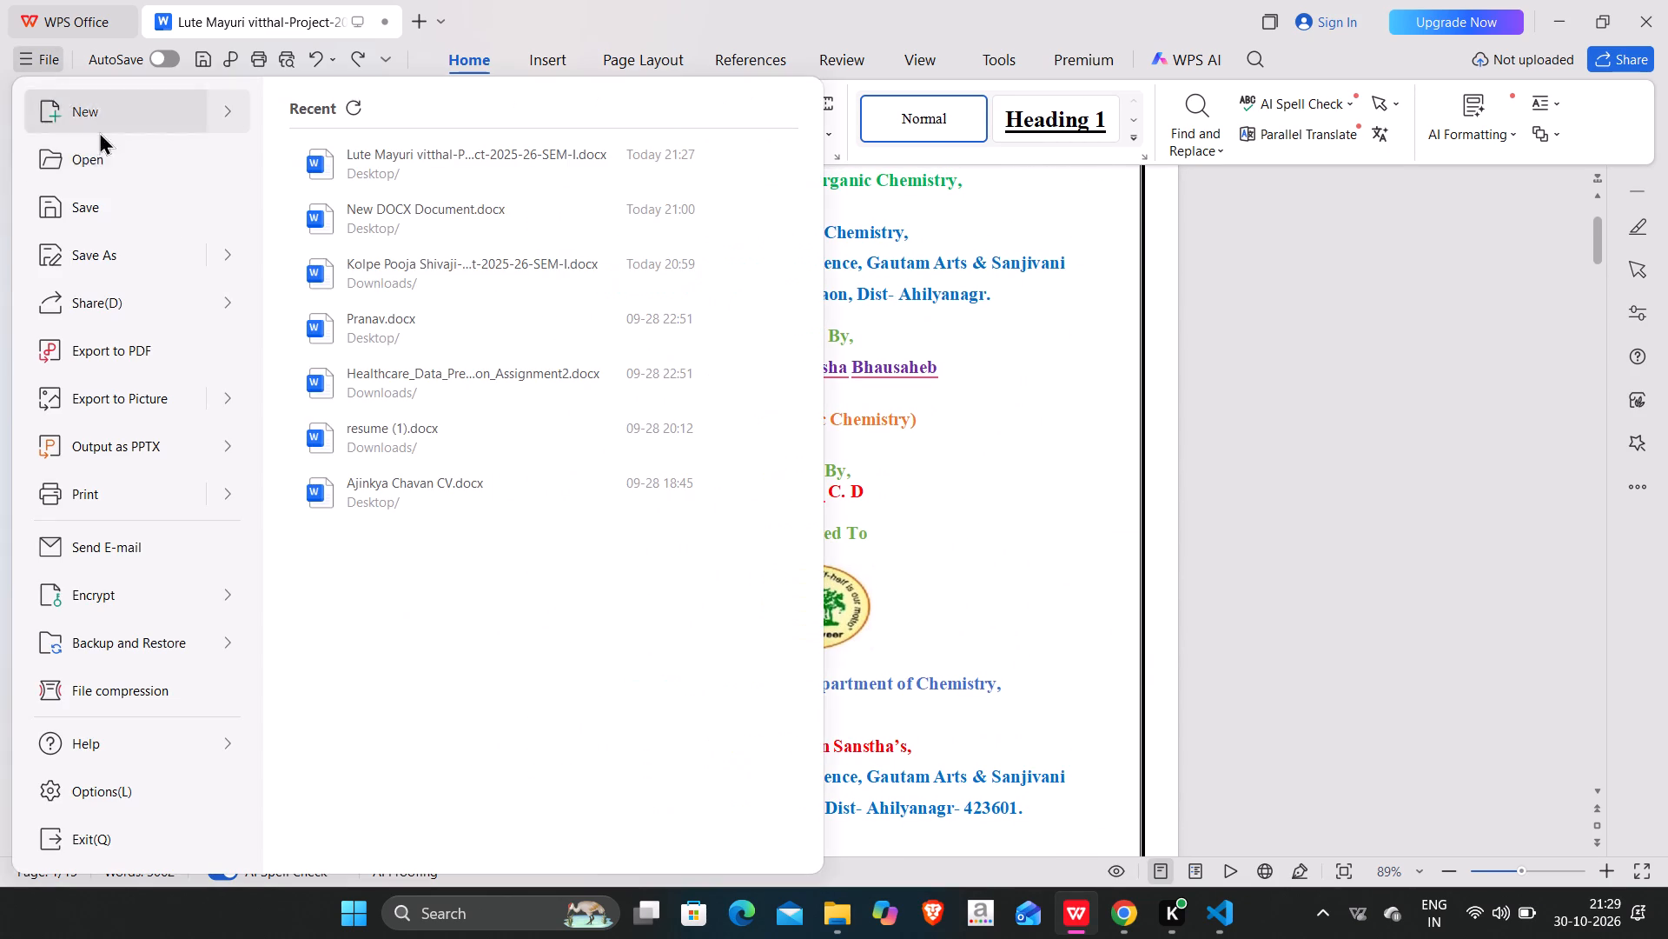
{"action": "left_click", "coordinate": [111, 241]}
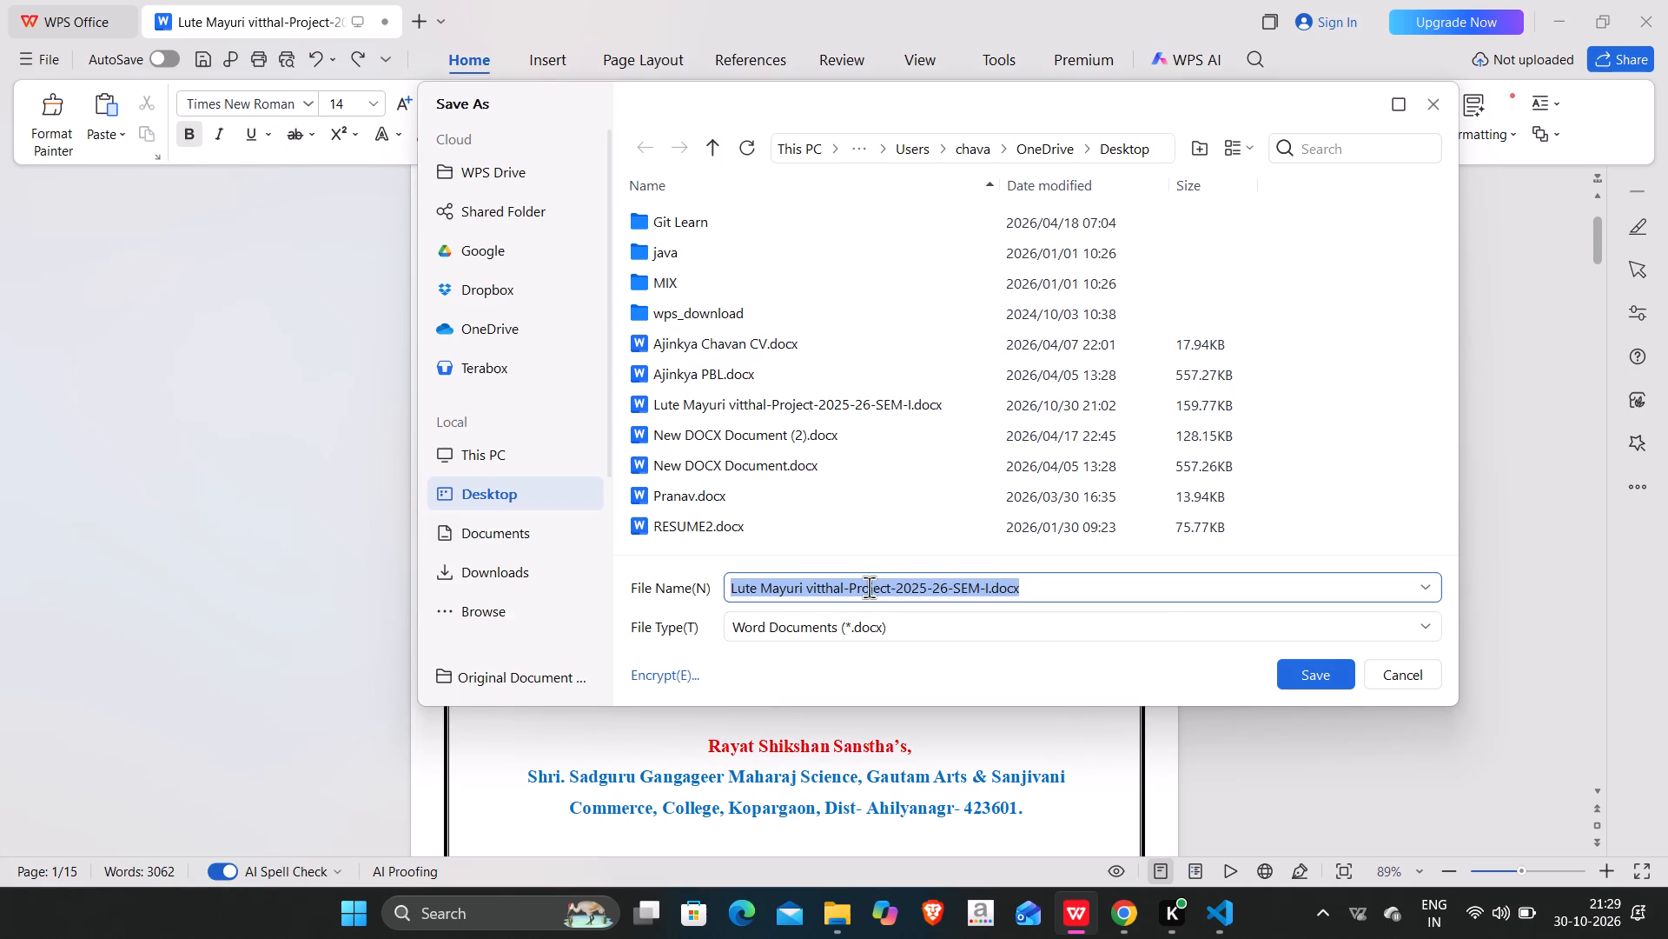
{"action": "left_click_drag", "start_coordinate": [844, 588], "coordinate": [712, 584]}
{"action": "key", "text": "ctrl+v"}
{"action": "key", "text": "Return"}
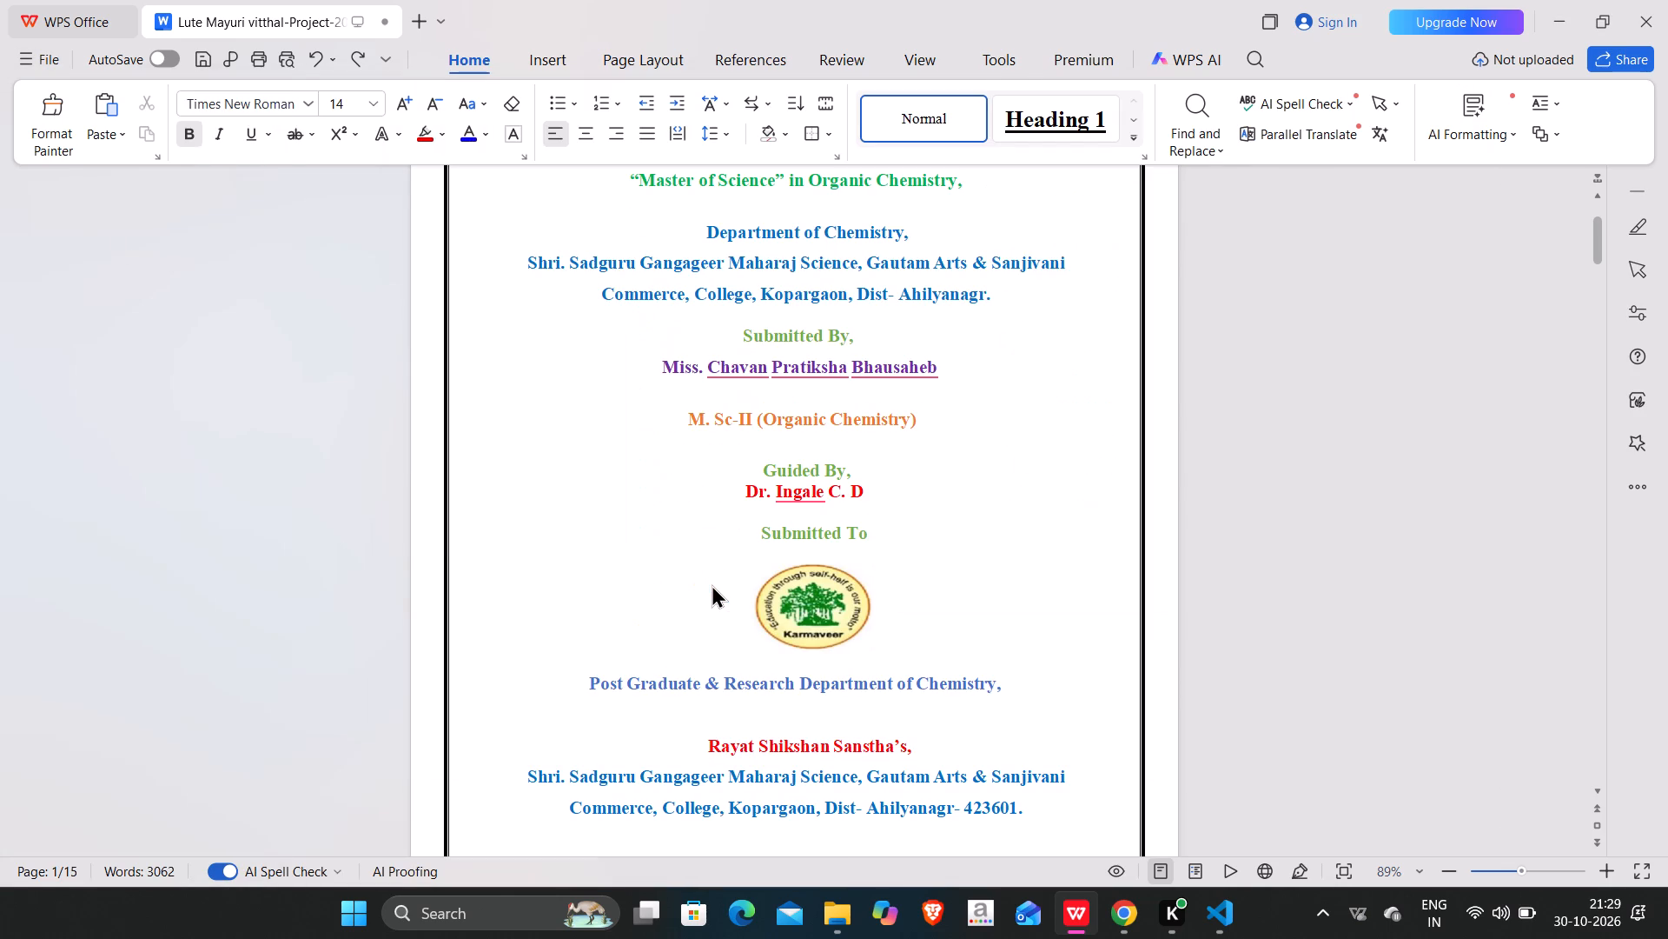
Save the report to the Desktop in PDF format, keeping the same student-named file name.
{"action": "left_click", "coordinate": [43, 66]}
{"action": "left_click", "coordinate": [143, 244]}
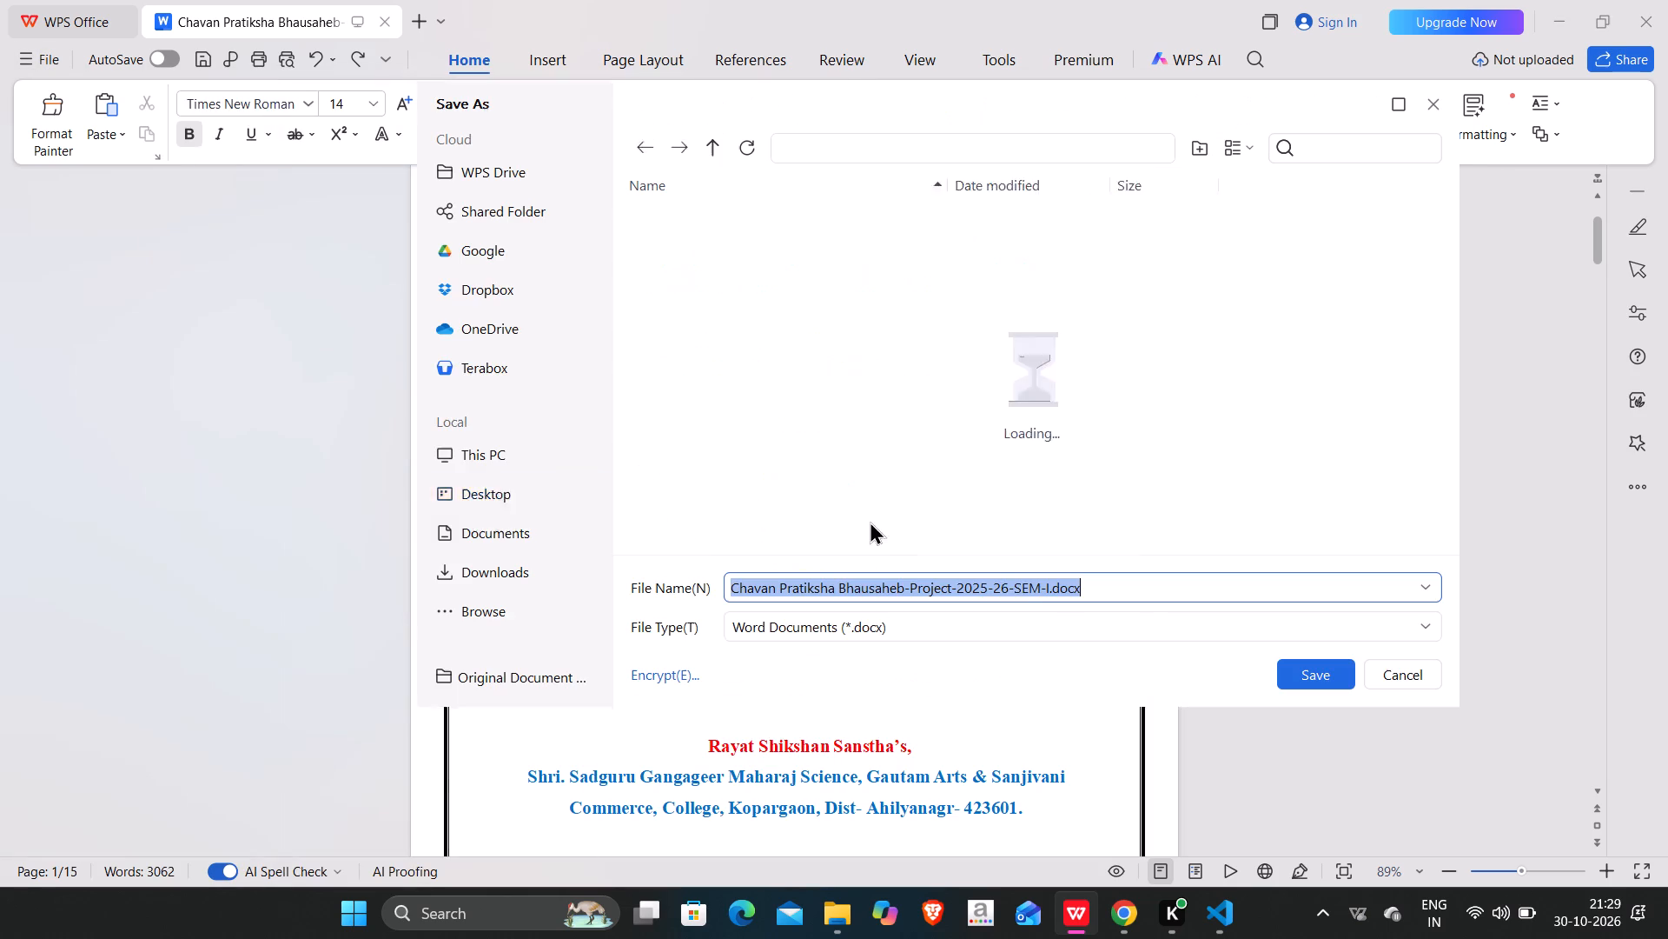
{"action": "left_click", "coordinate": [1054, 623]}
{"action": "scroll", "coordinate": [880, 765], "scroll_direction": "down", "scroll_amount": 1}
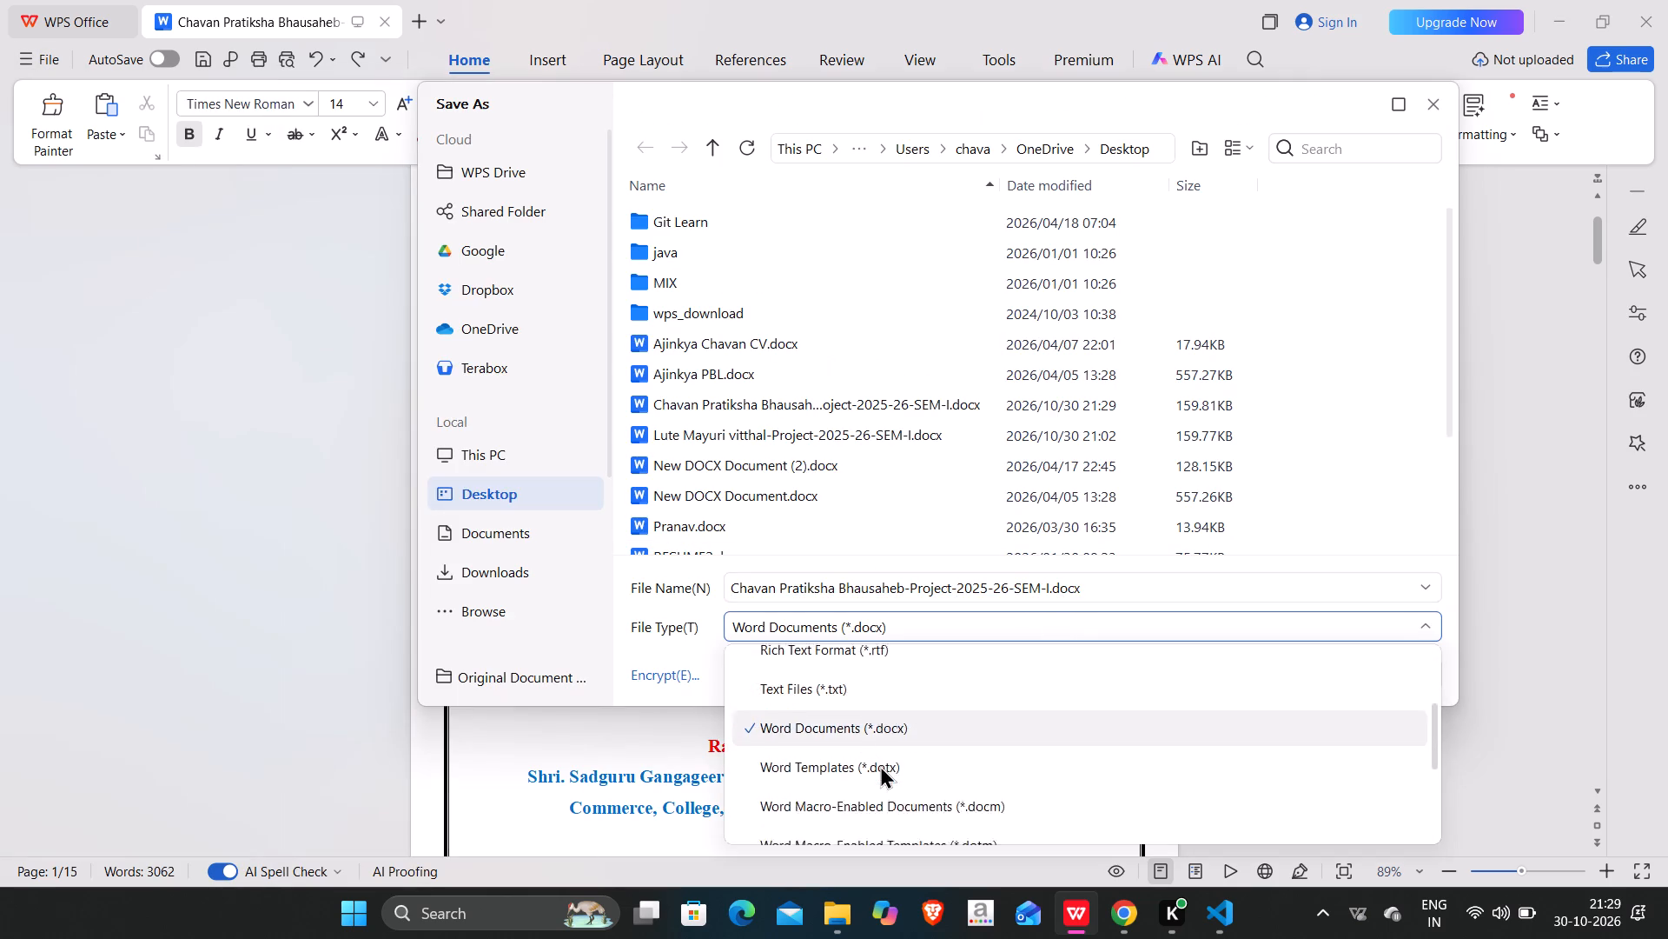
{"action": "scroll", "coordinate": [880, 765], "scroll_direction": "down", "scroll_amount": 1}
{"action": "scroll", "coordinate": [817, 815], "scroll_direction": "down", "scroll_amount": 2}
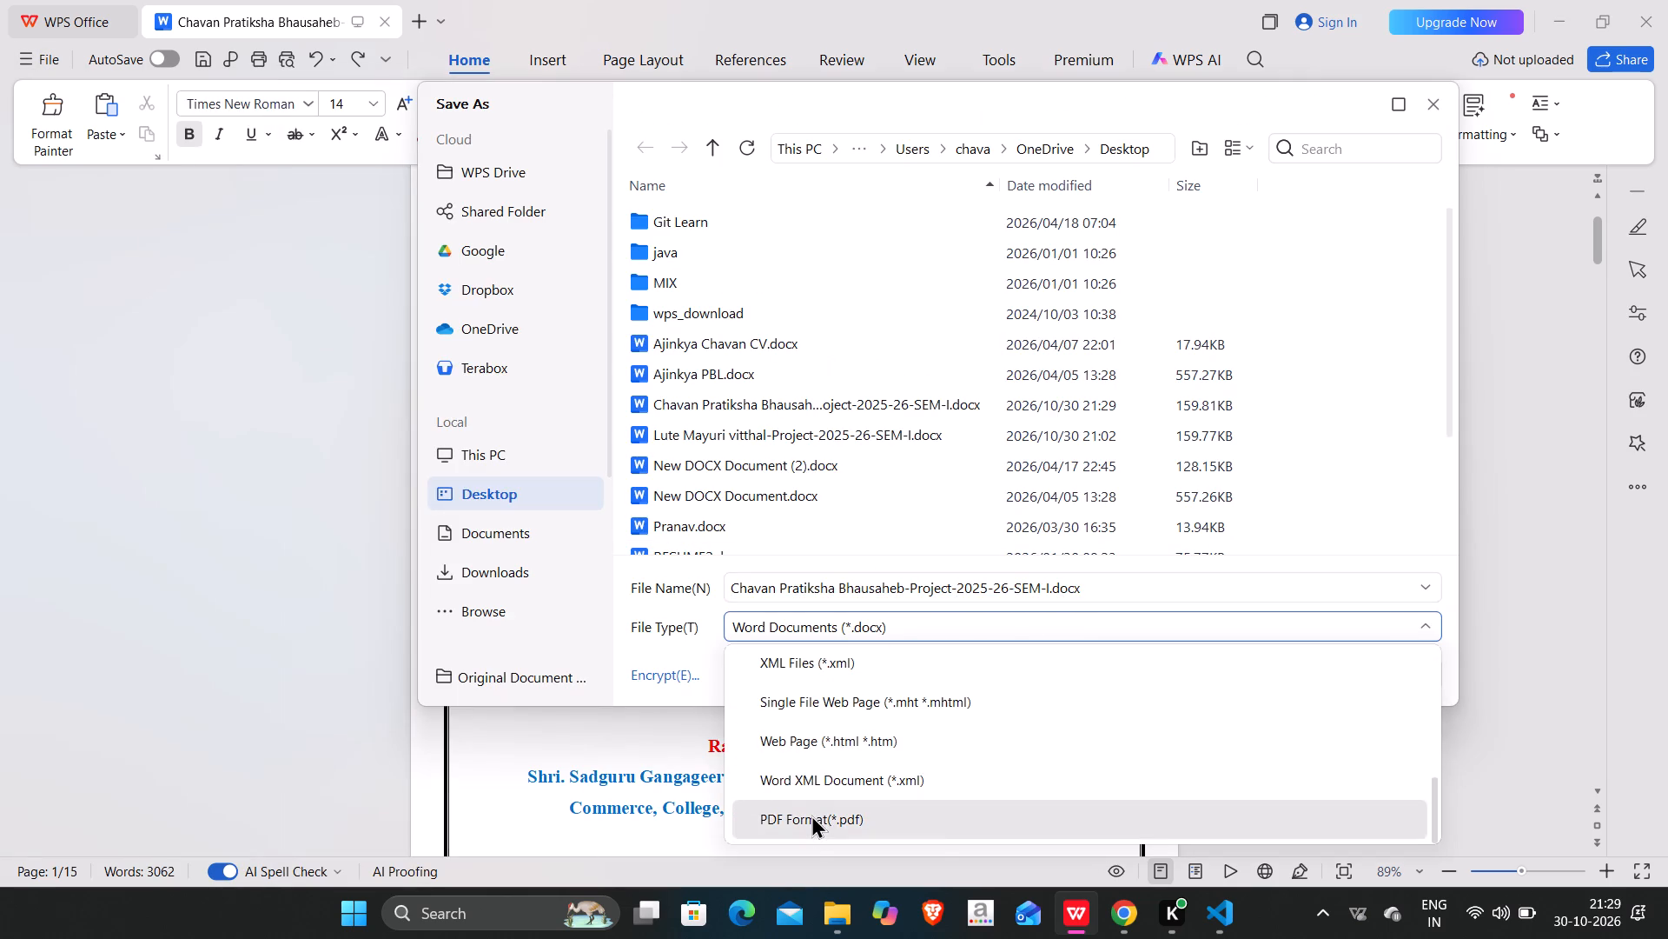
{"action": "left_click", "coordinate": [811, 815]}
{"action": "left_click", "coordinate": [1307, 674]}
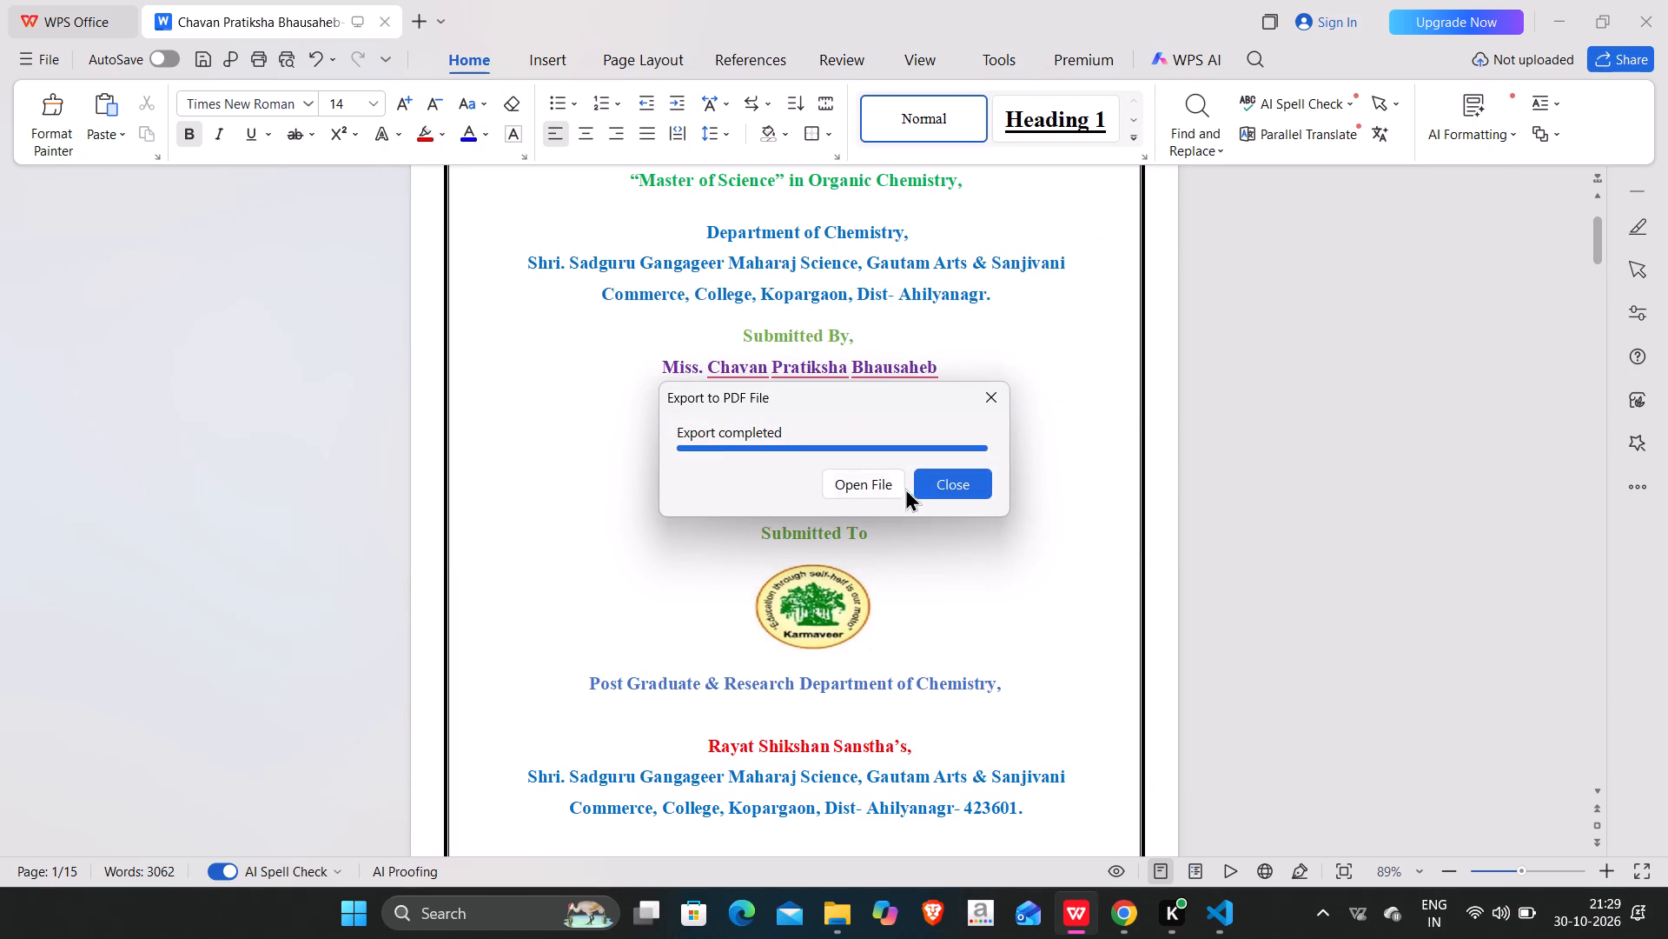
{"action": "left_click", "coordinate": [953, 493]}
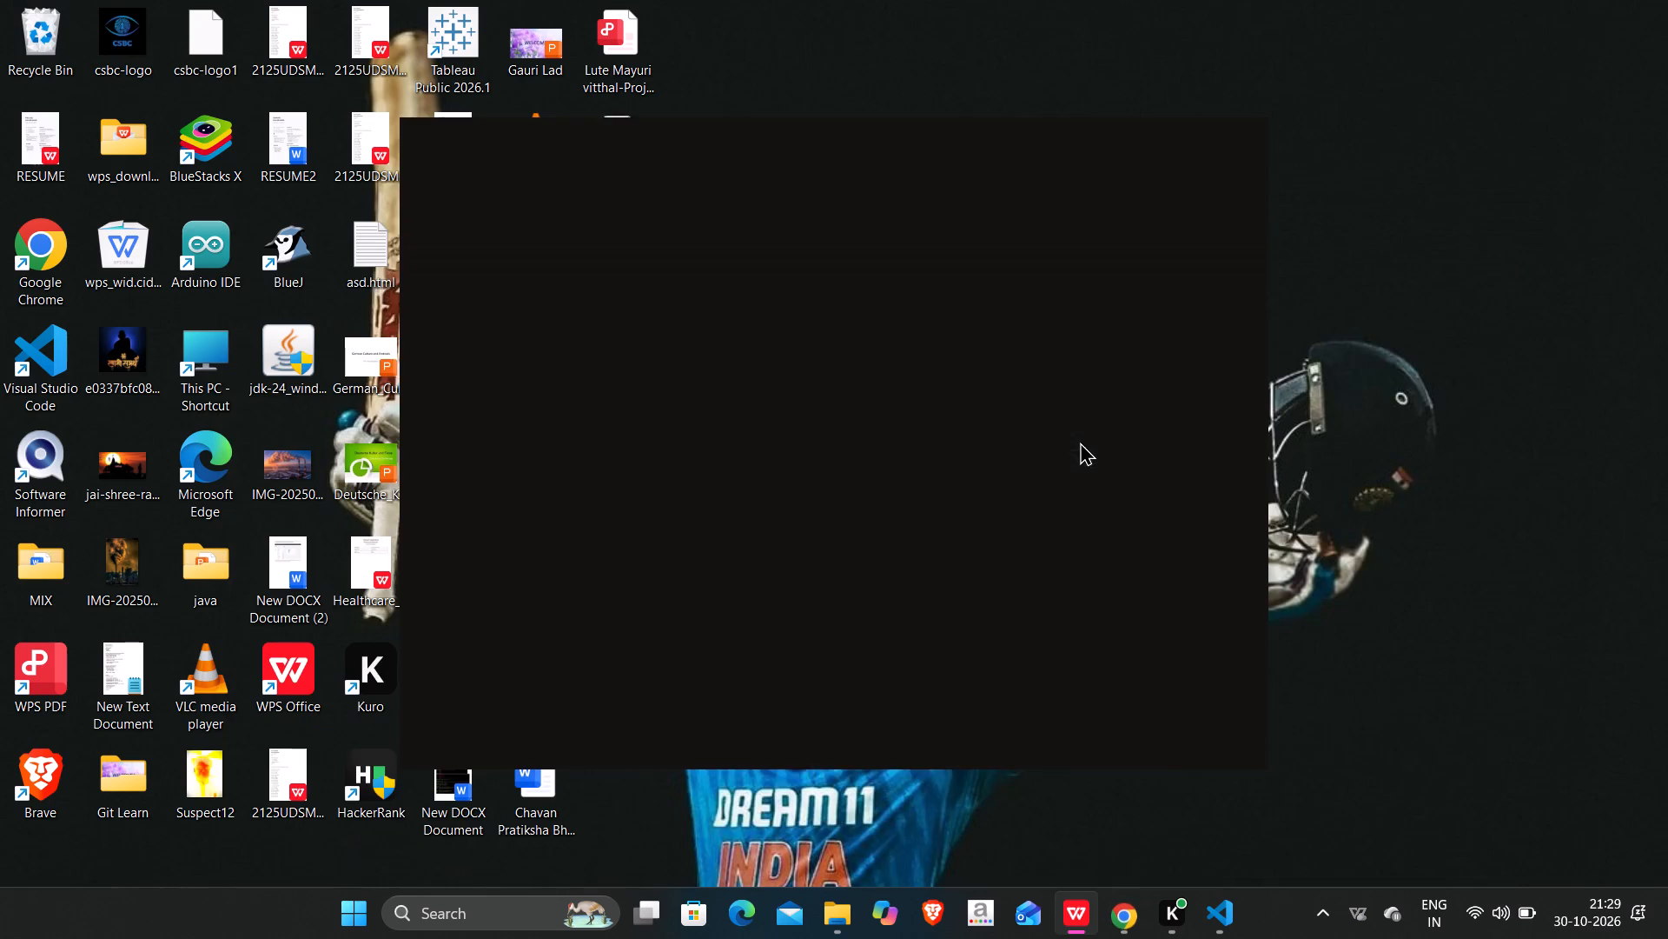
Move the stray student project PDF on the desktop directly beneath the other two student project PDFs.
{"action": "left_click", "coordinate": [948, 410]}
{"action": "left_click_drag", "start_coordinate": [868, 363], "coordinate": [749, 316]}
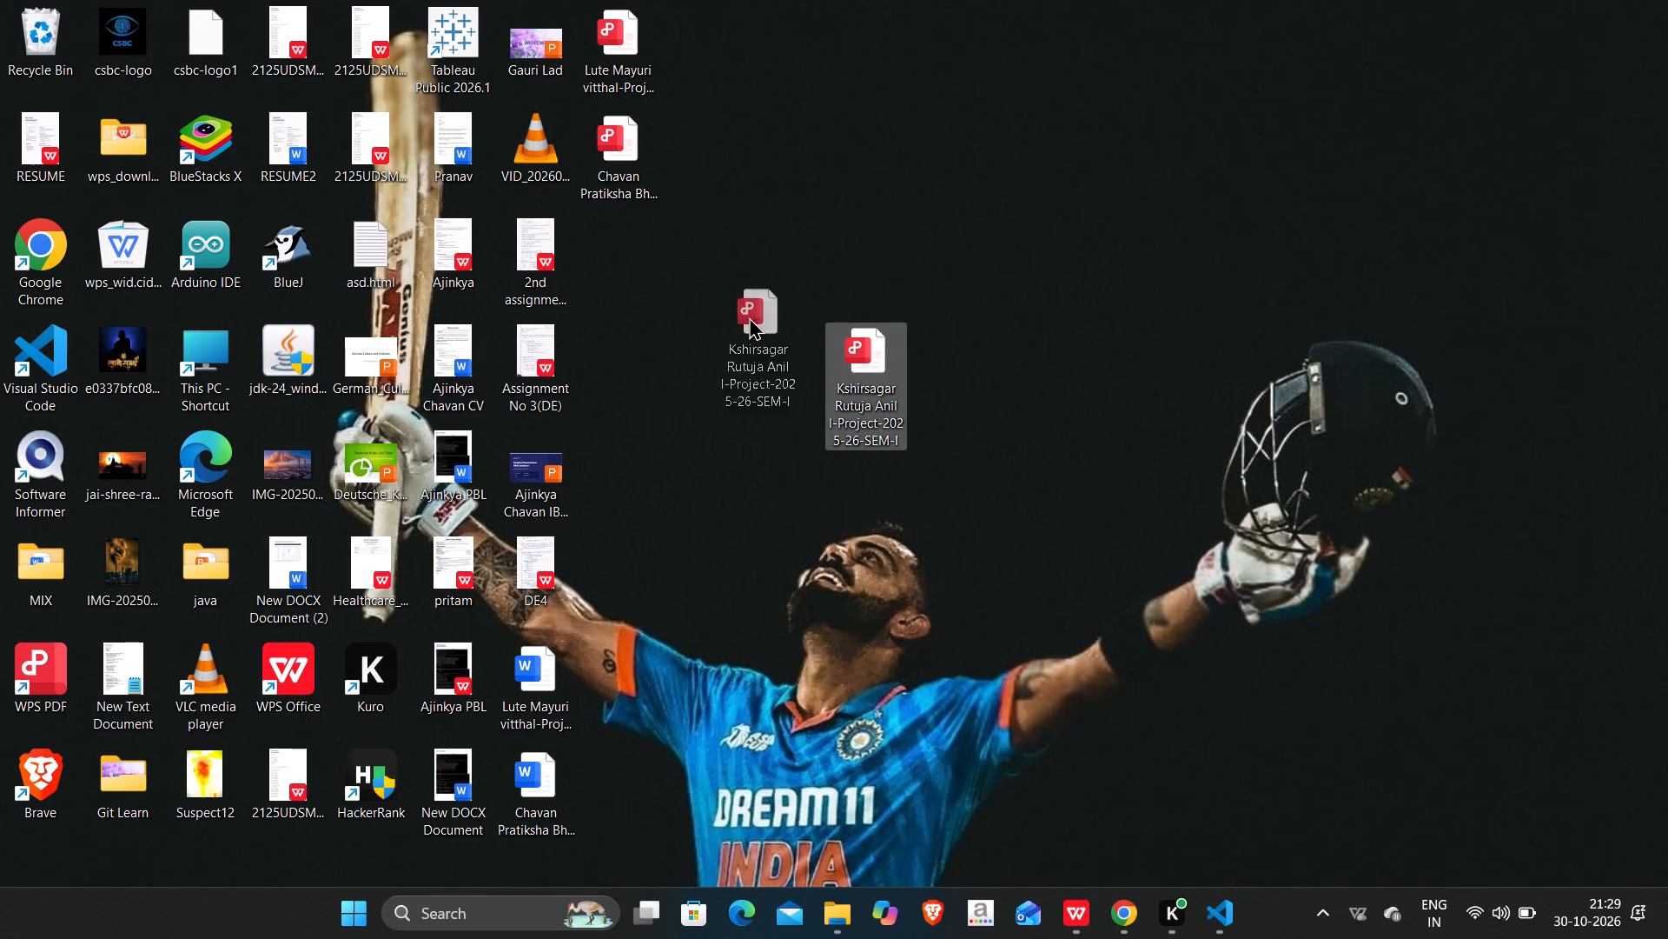
{"action": "left_click_drag", "start_coordinate": [749, 316], "coordinate": [616, 269]}
{"action": "left_click", "coordinate": [1128, 395]}
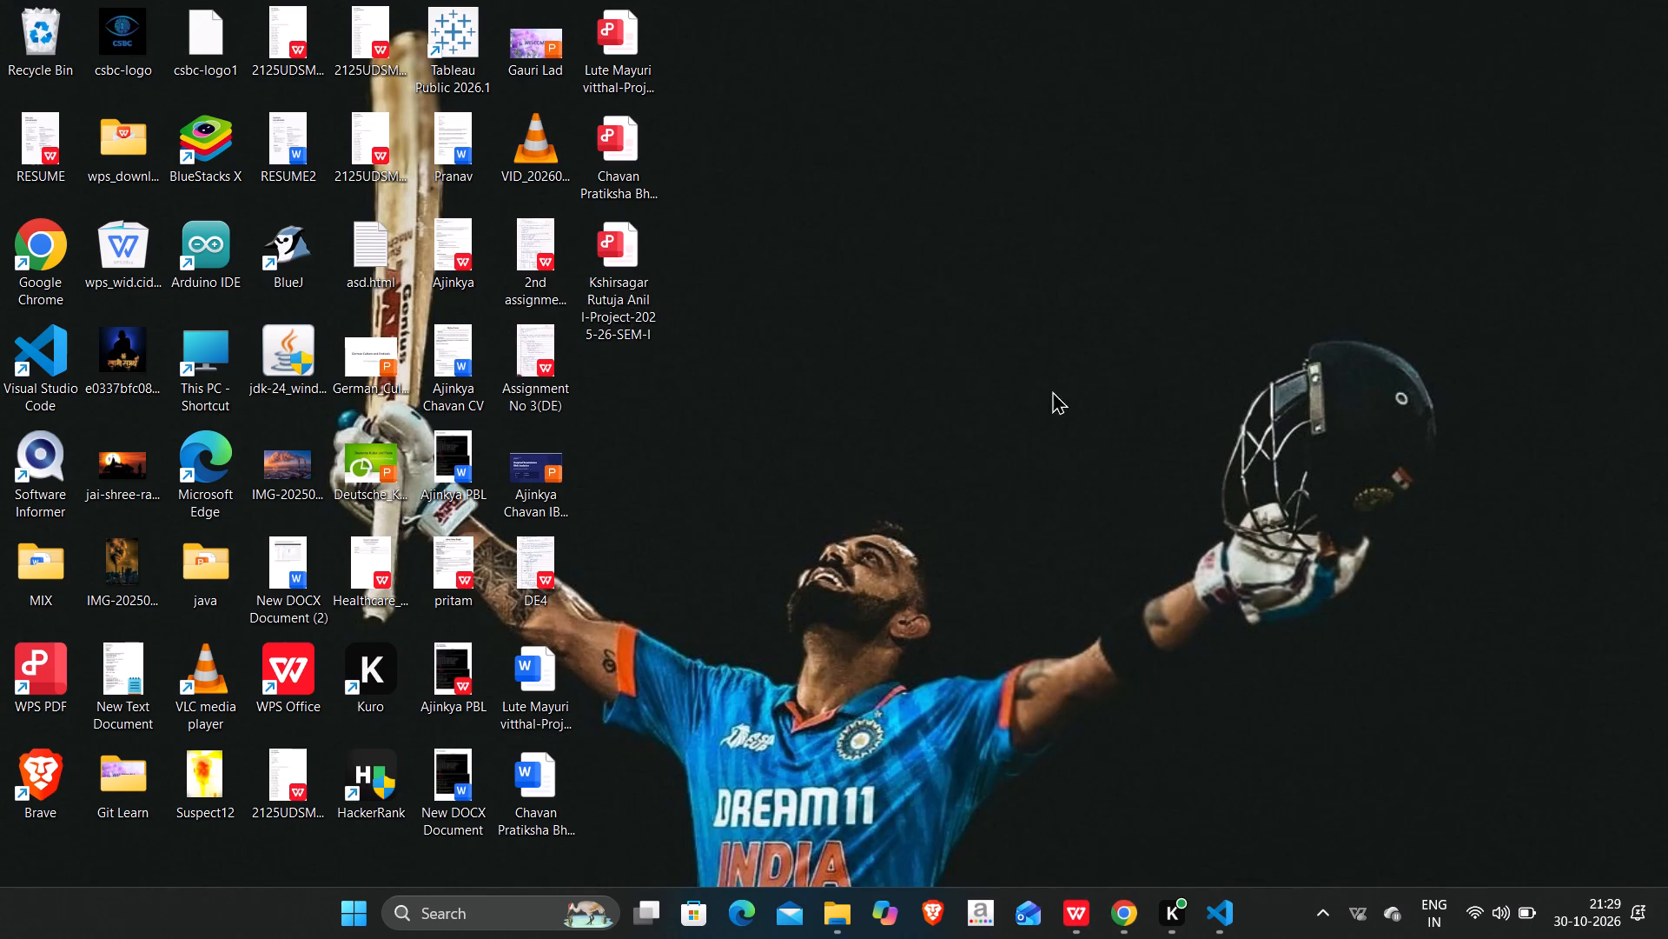
Delete the previous student's project report Word document from the desktop.
{"action": "left_click_drag", "start_coordinate": [630, 683], "coordinate": [552, 663]}
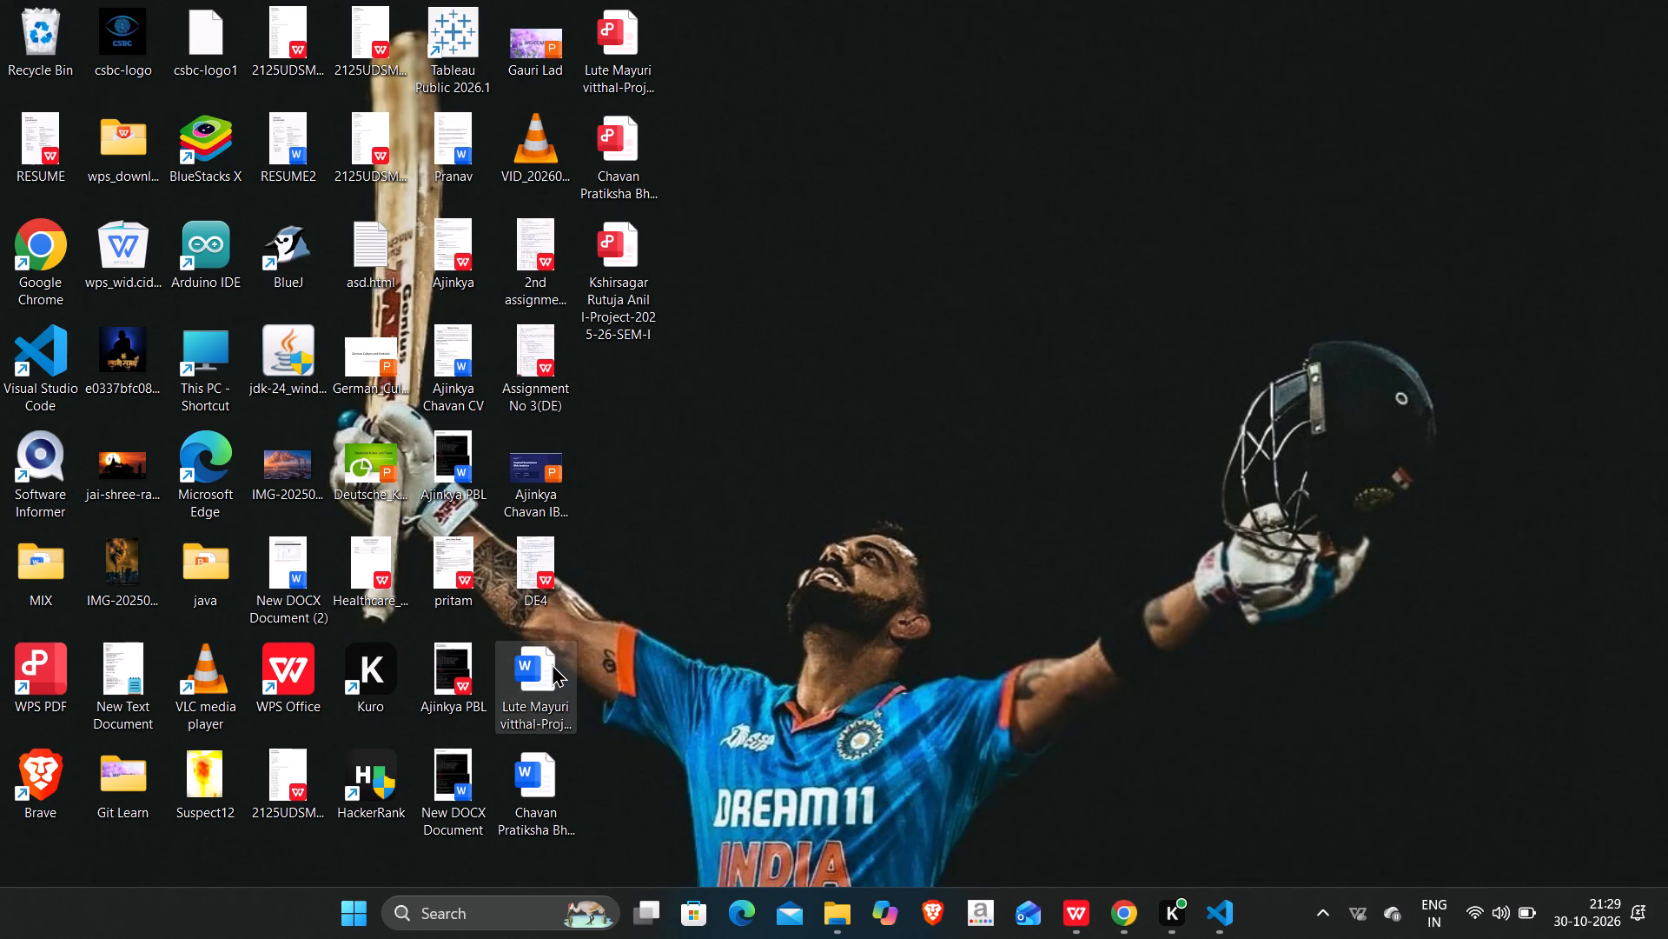
{"action": "key", "text": "Delete"}
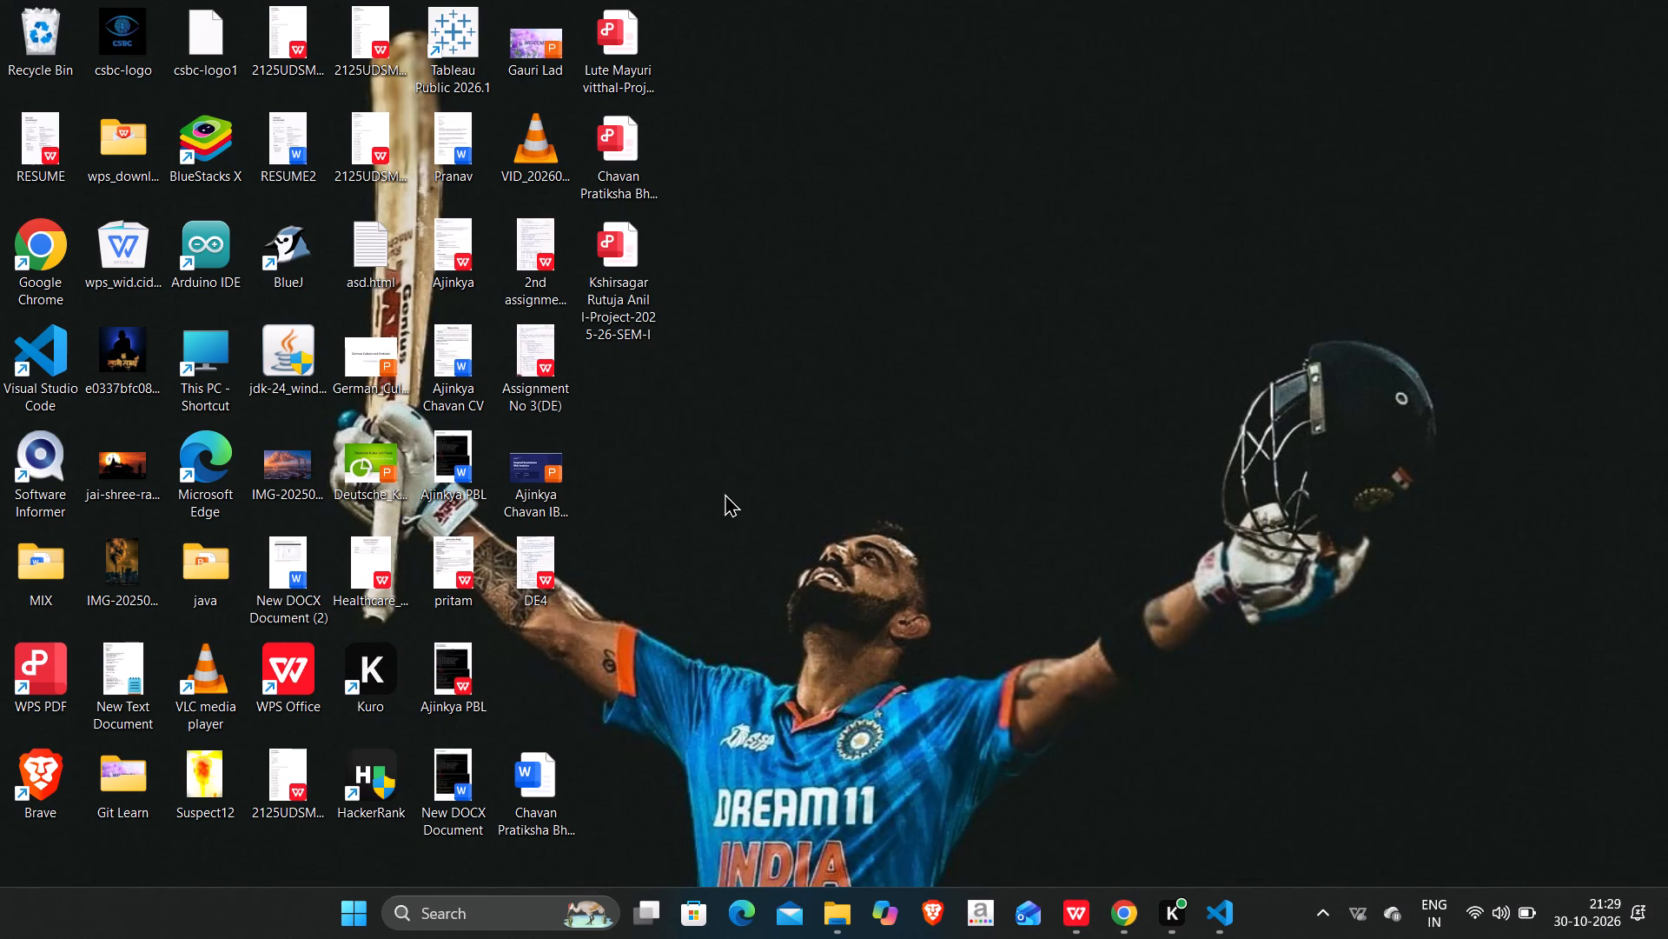
Copy the three student project report PDFs on the desktop together.
{"action": "left_click_drag", "start_coordinate": [639, 386], "coordinate": [620, 69]}
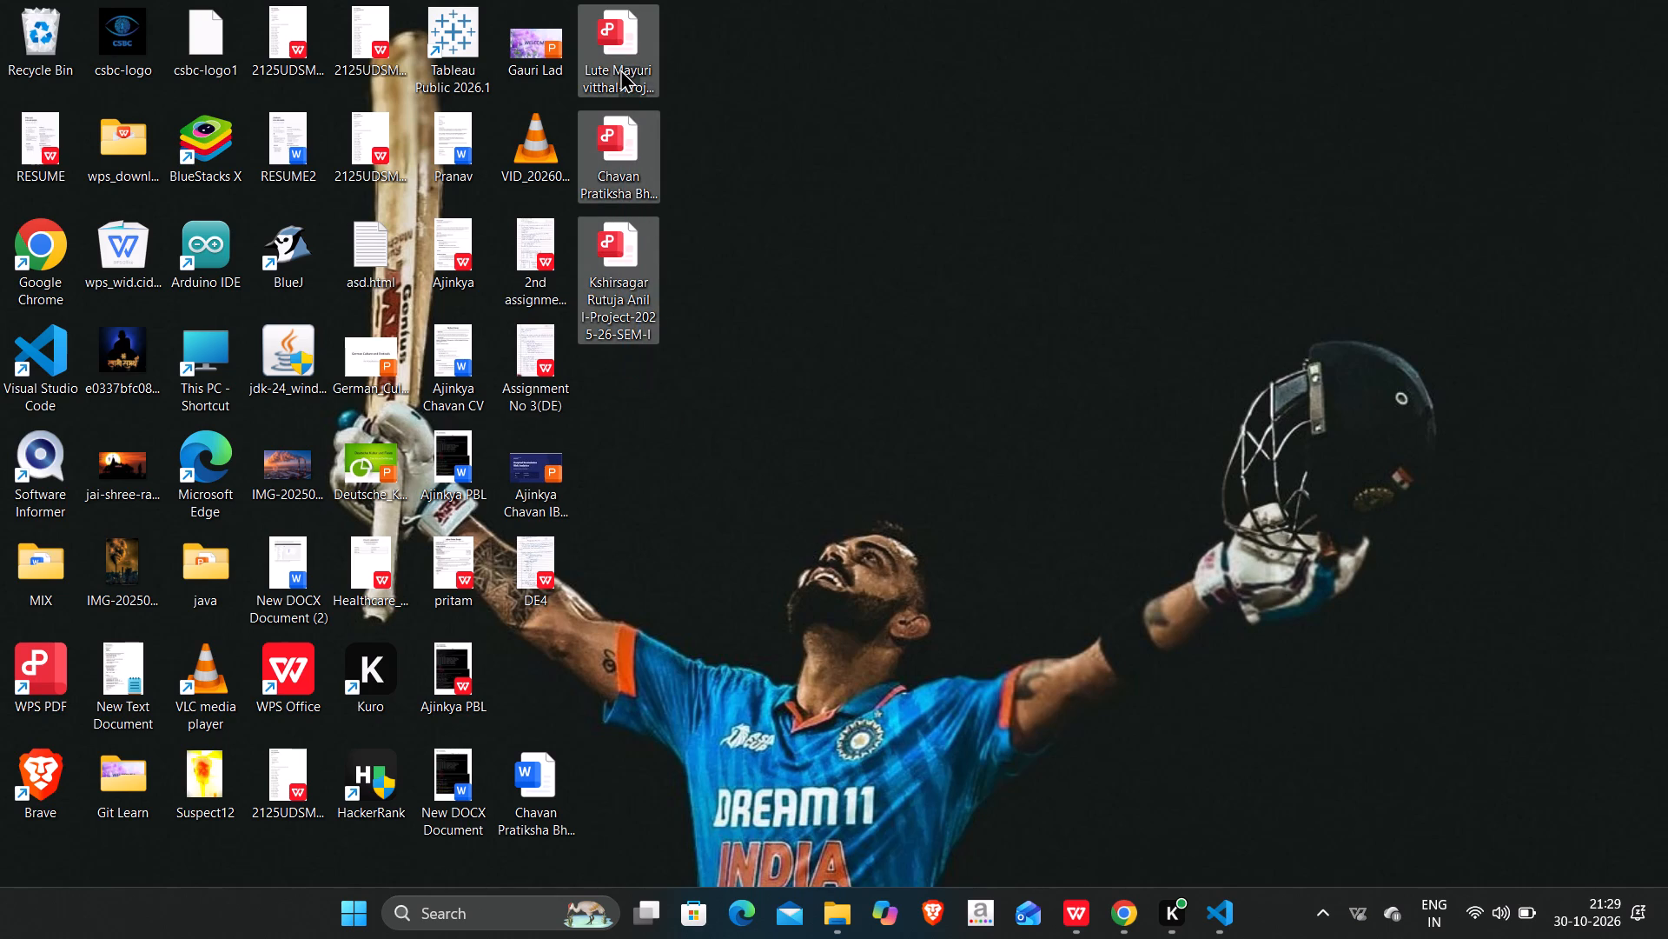
{"action": "key", "text": "ctrl+c"}
{"action": "key", "text": "ctrl+c"}
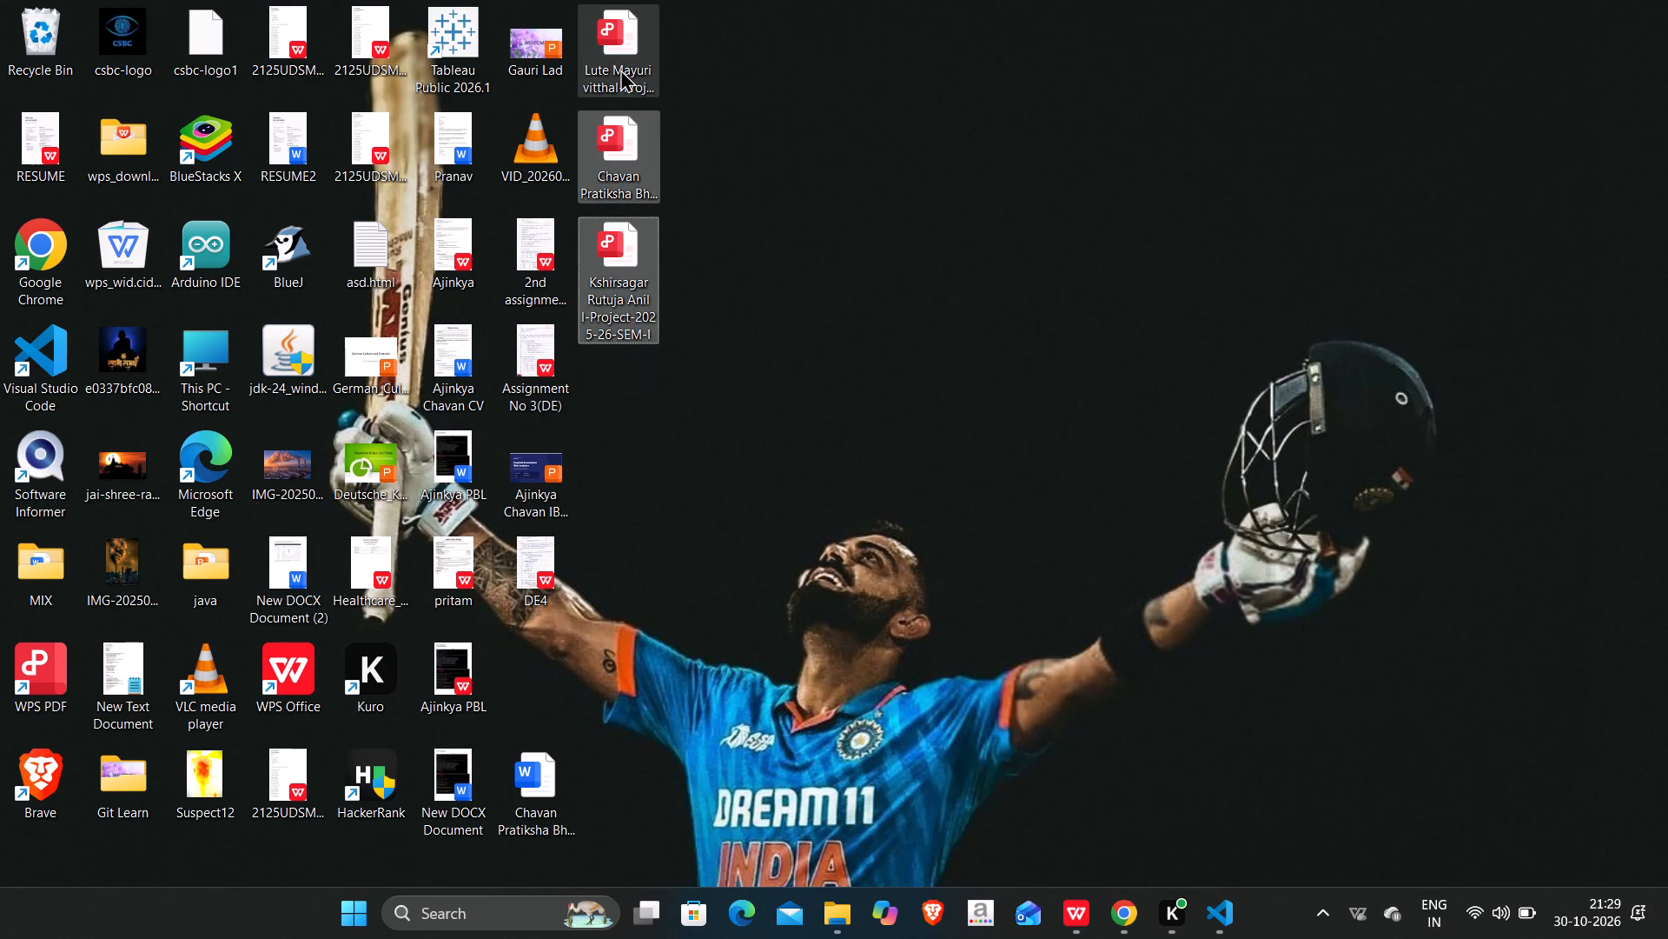